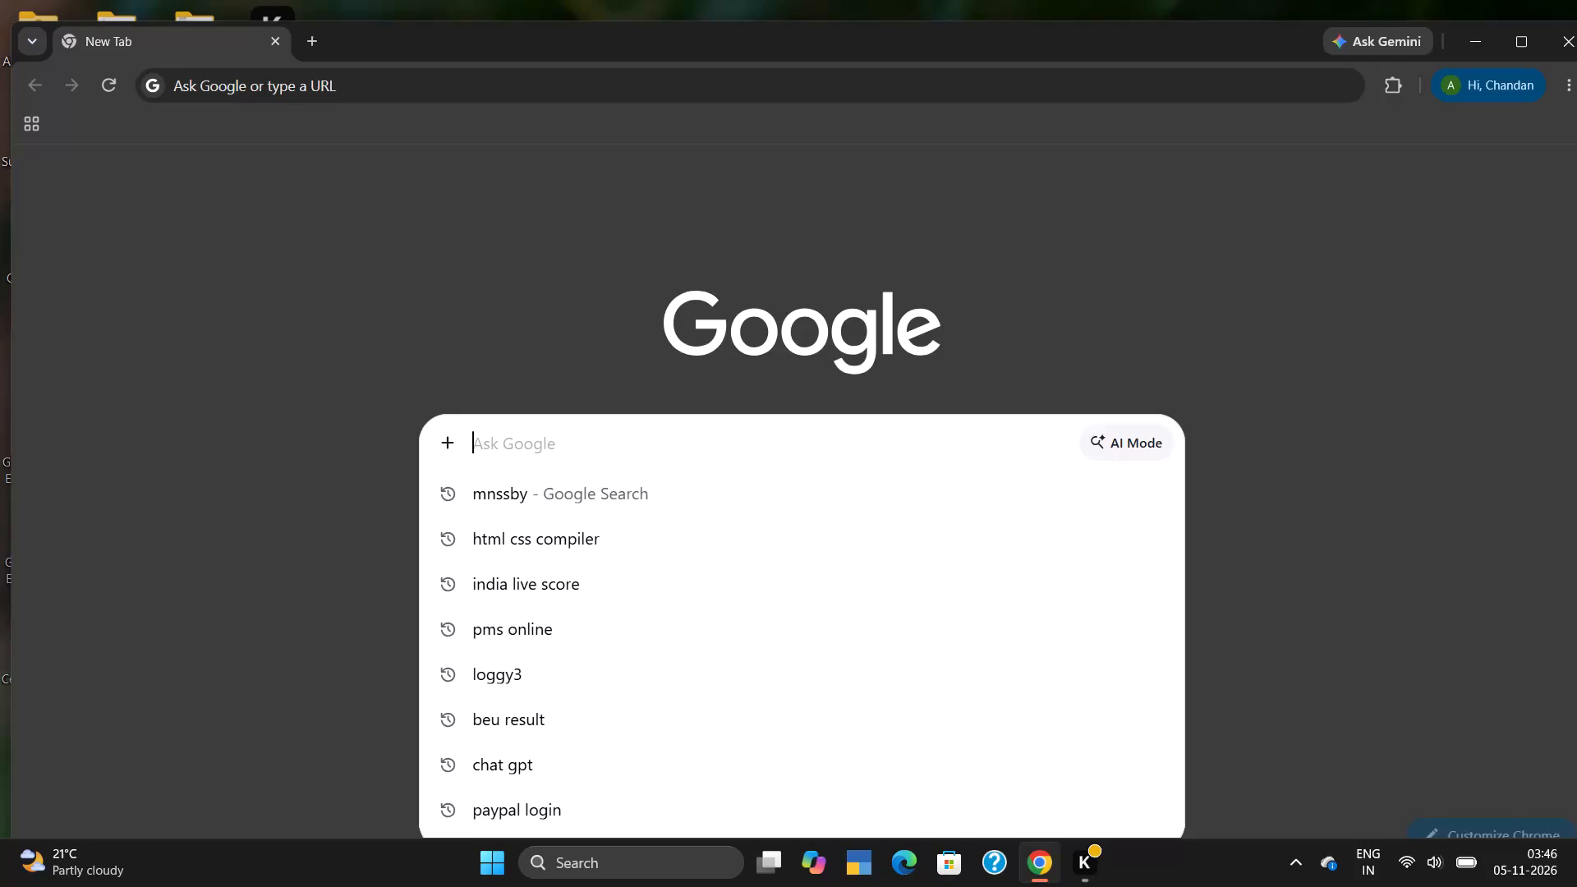
Search Google for Canva and open the "Log into your Canva account" result.
type("can")
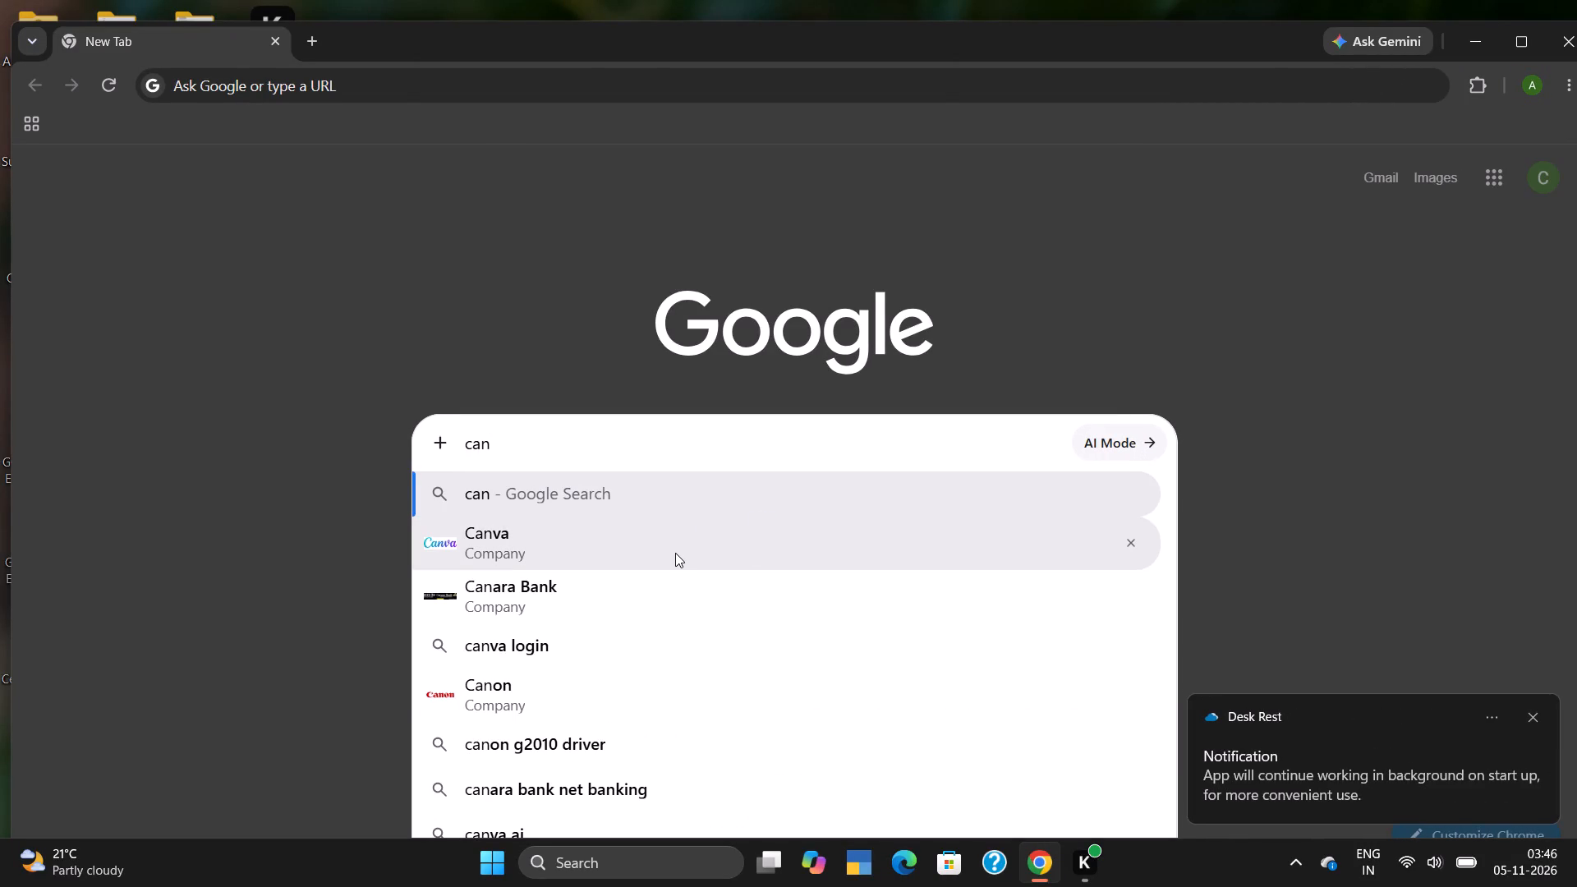
left_click(637, 545)
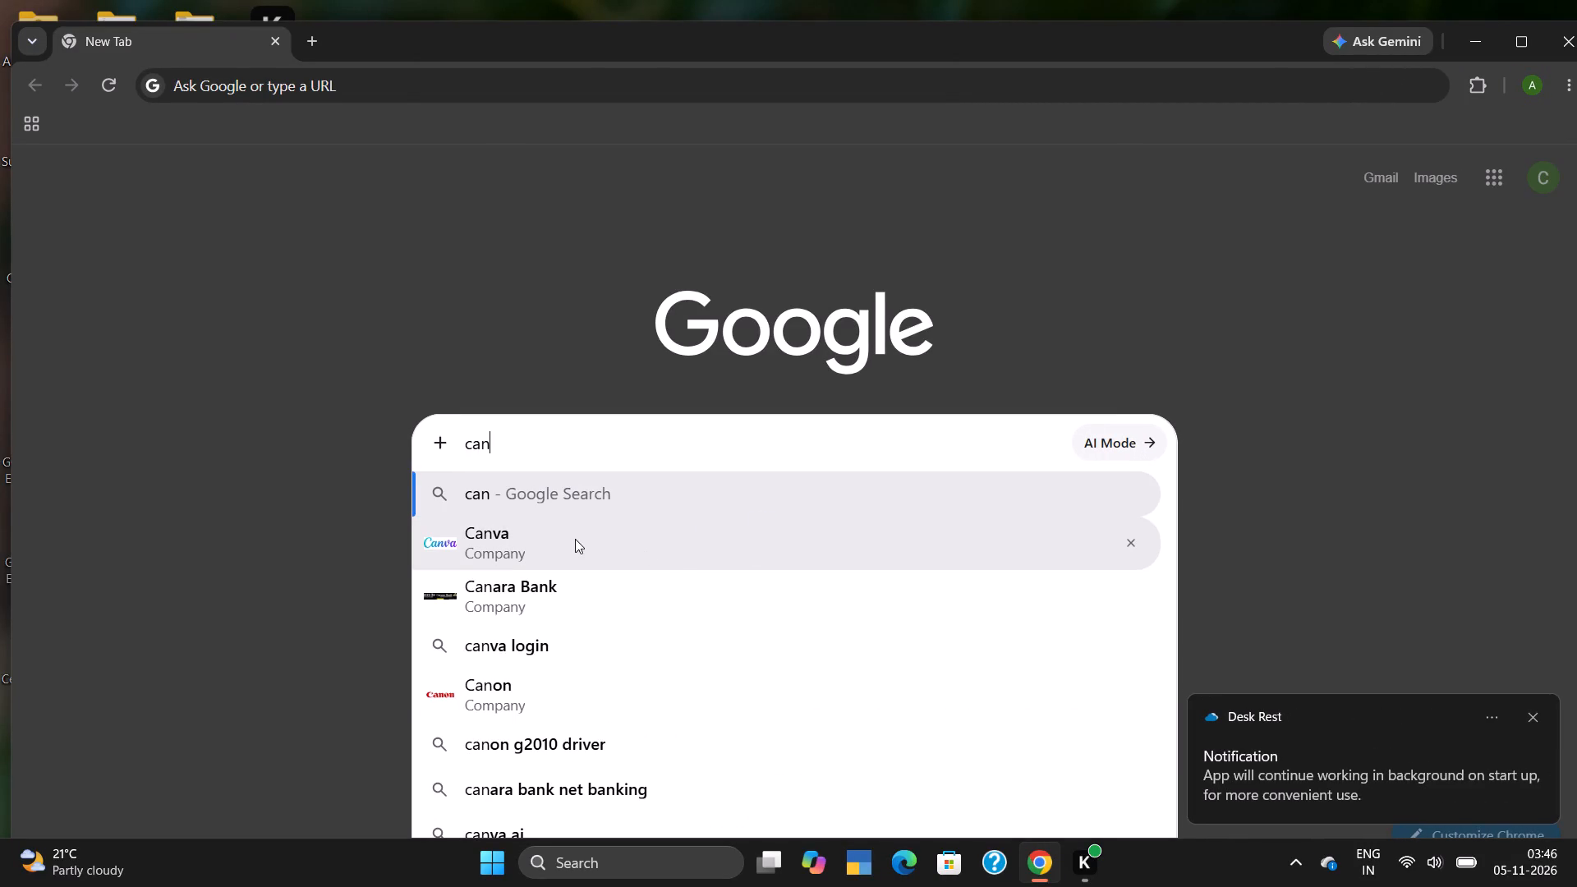
left_click(559, 549)
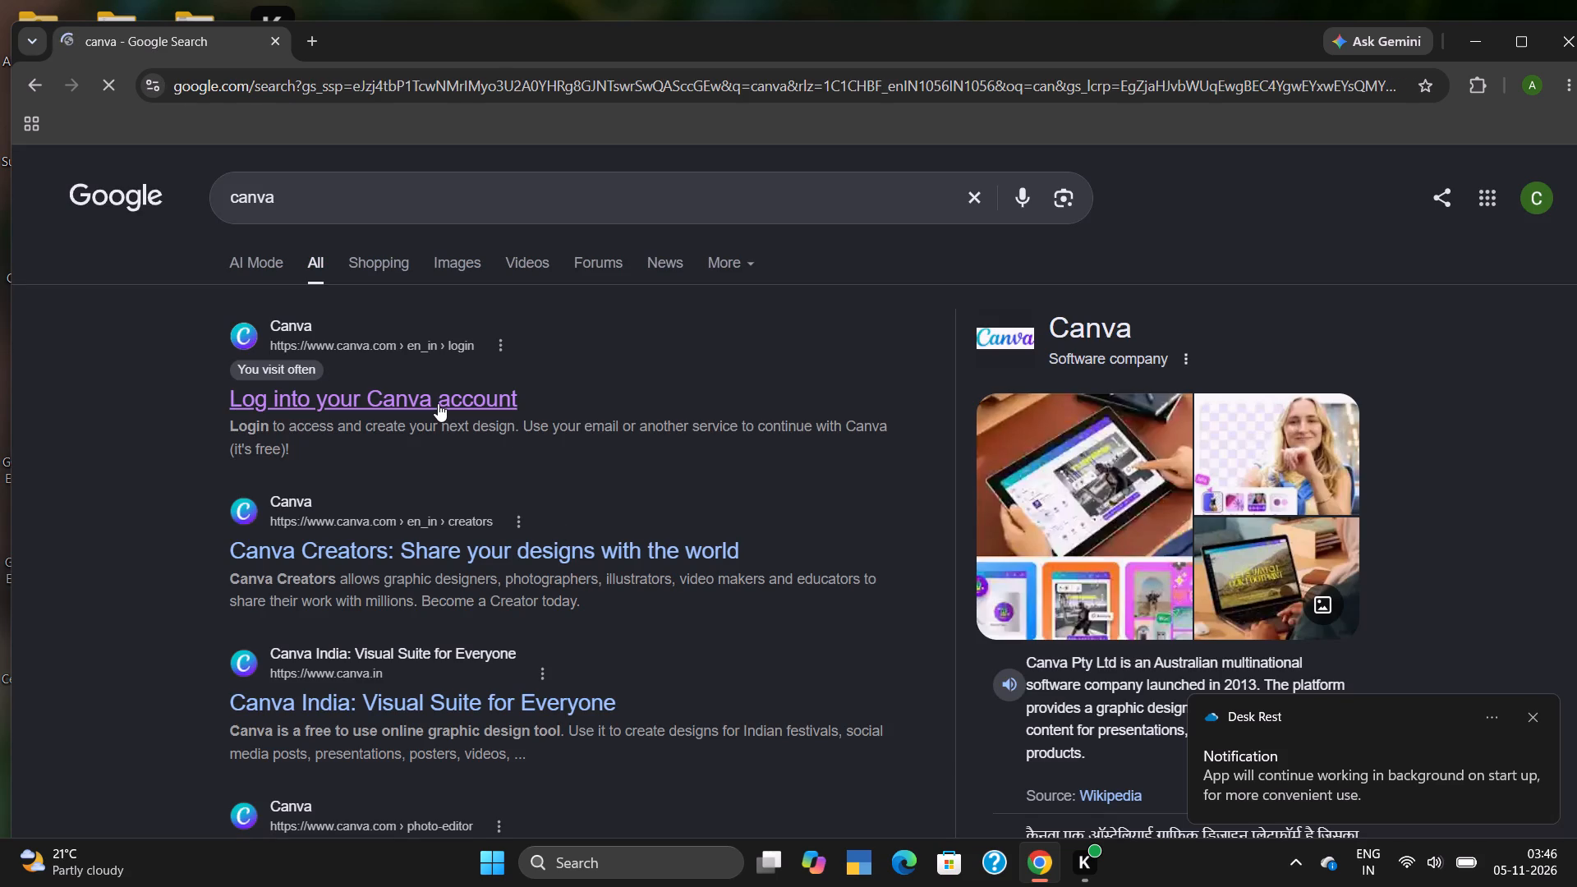
left_click(438, 403)
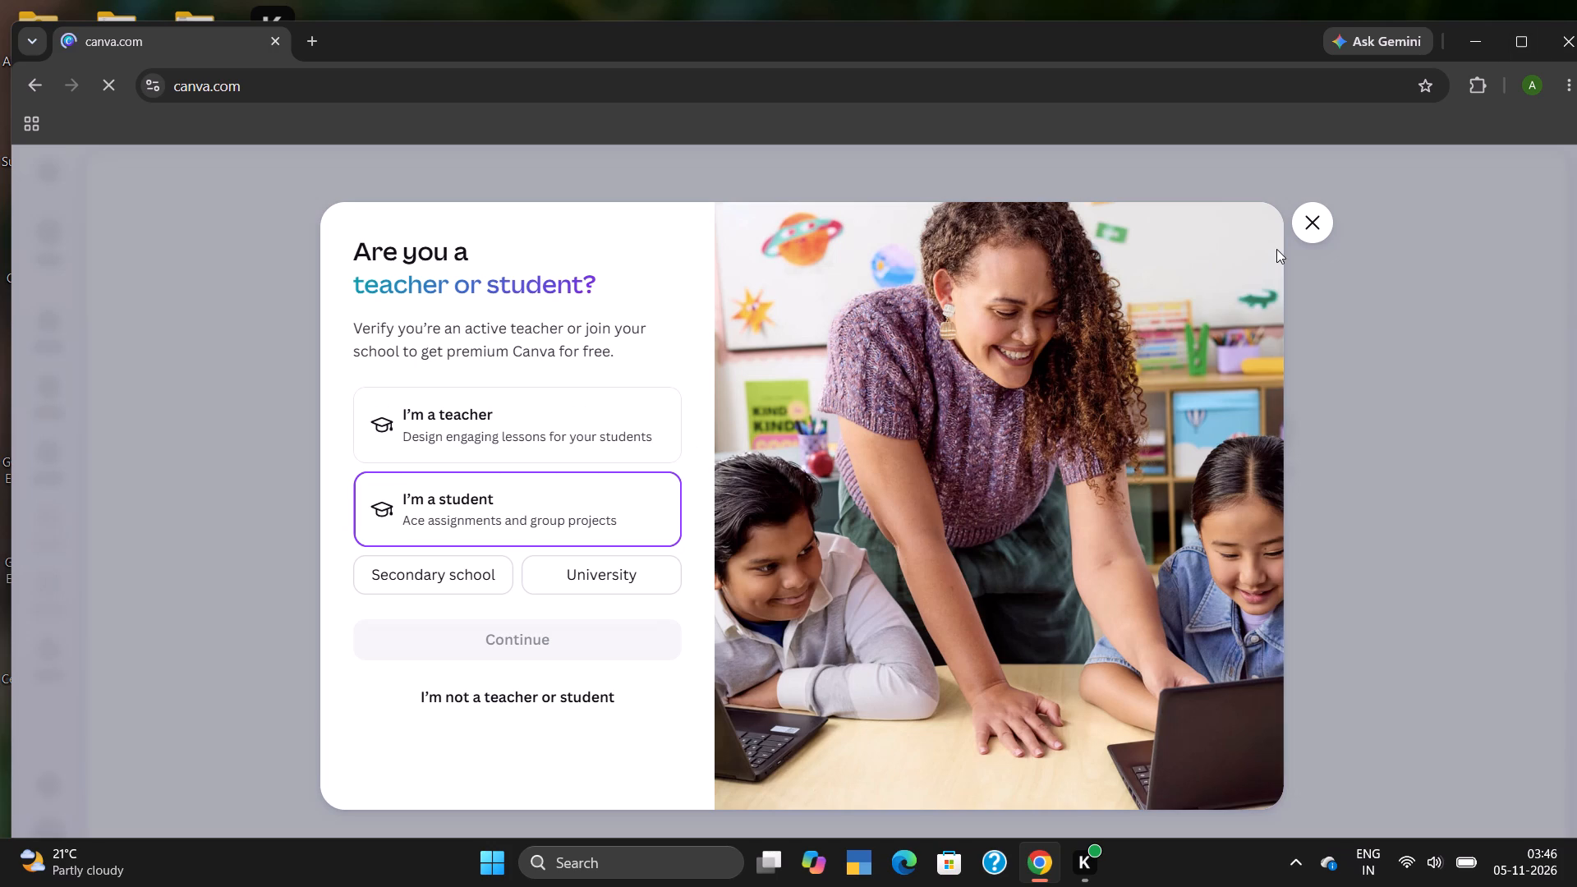
Dismiss the teacher-or-student verification pop-up on the Canva home page and maximize the browser window.
left_click(1322, 228)
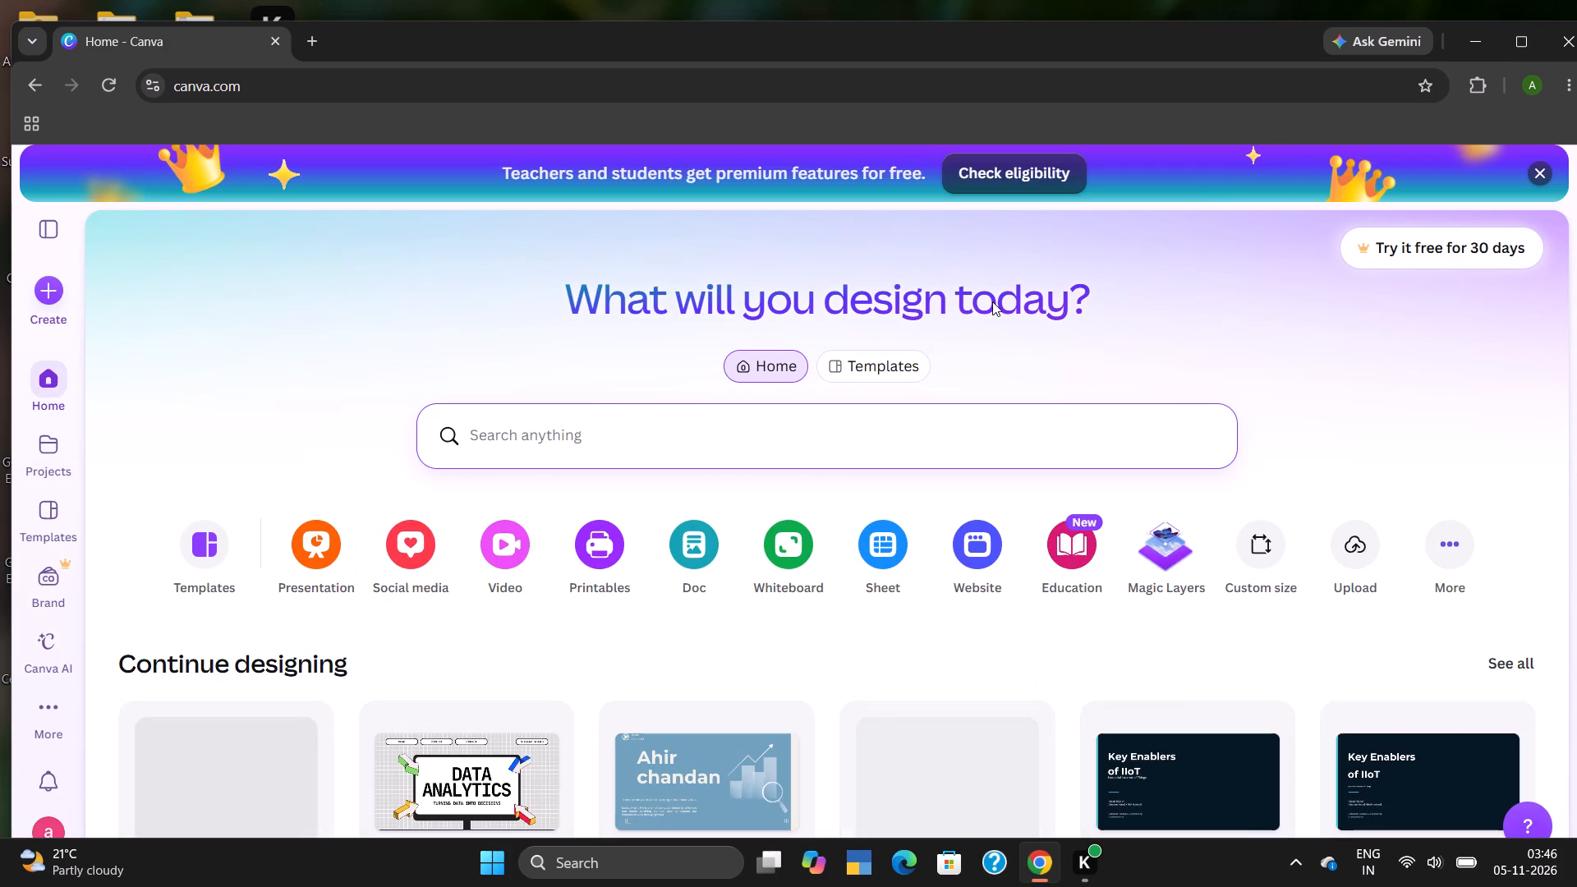
left_click(1518, 42)
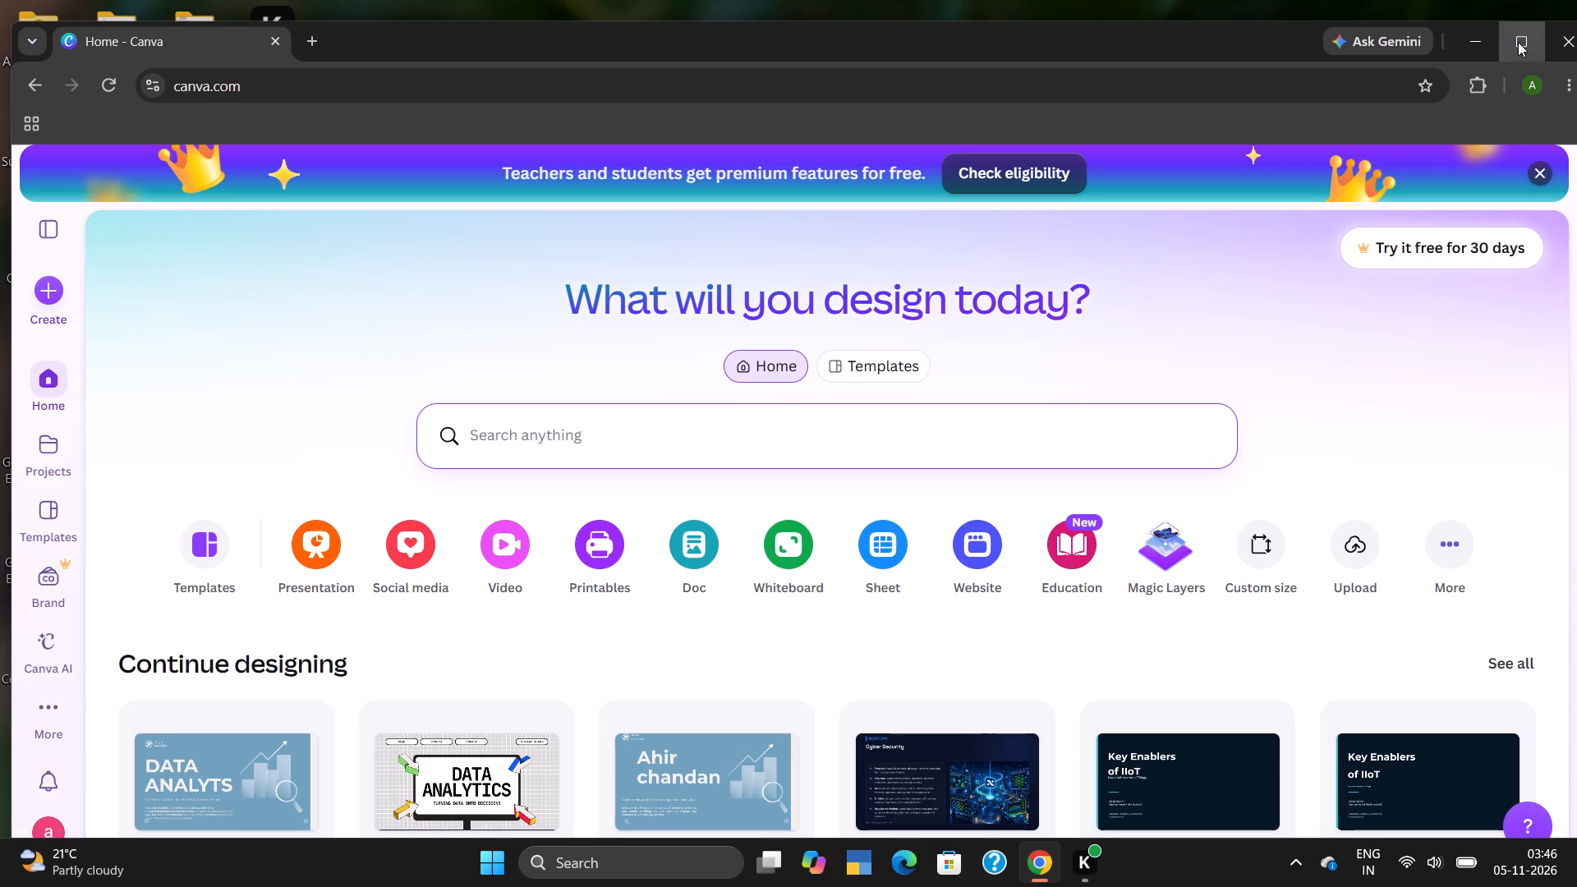
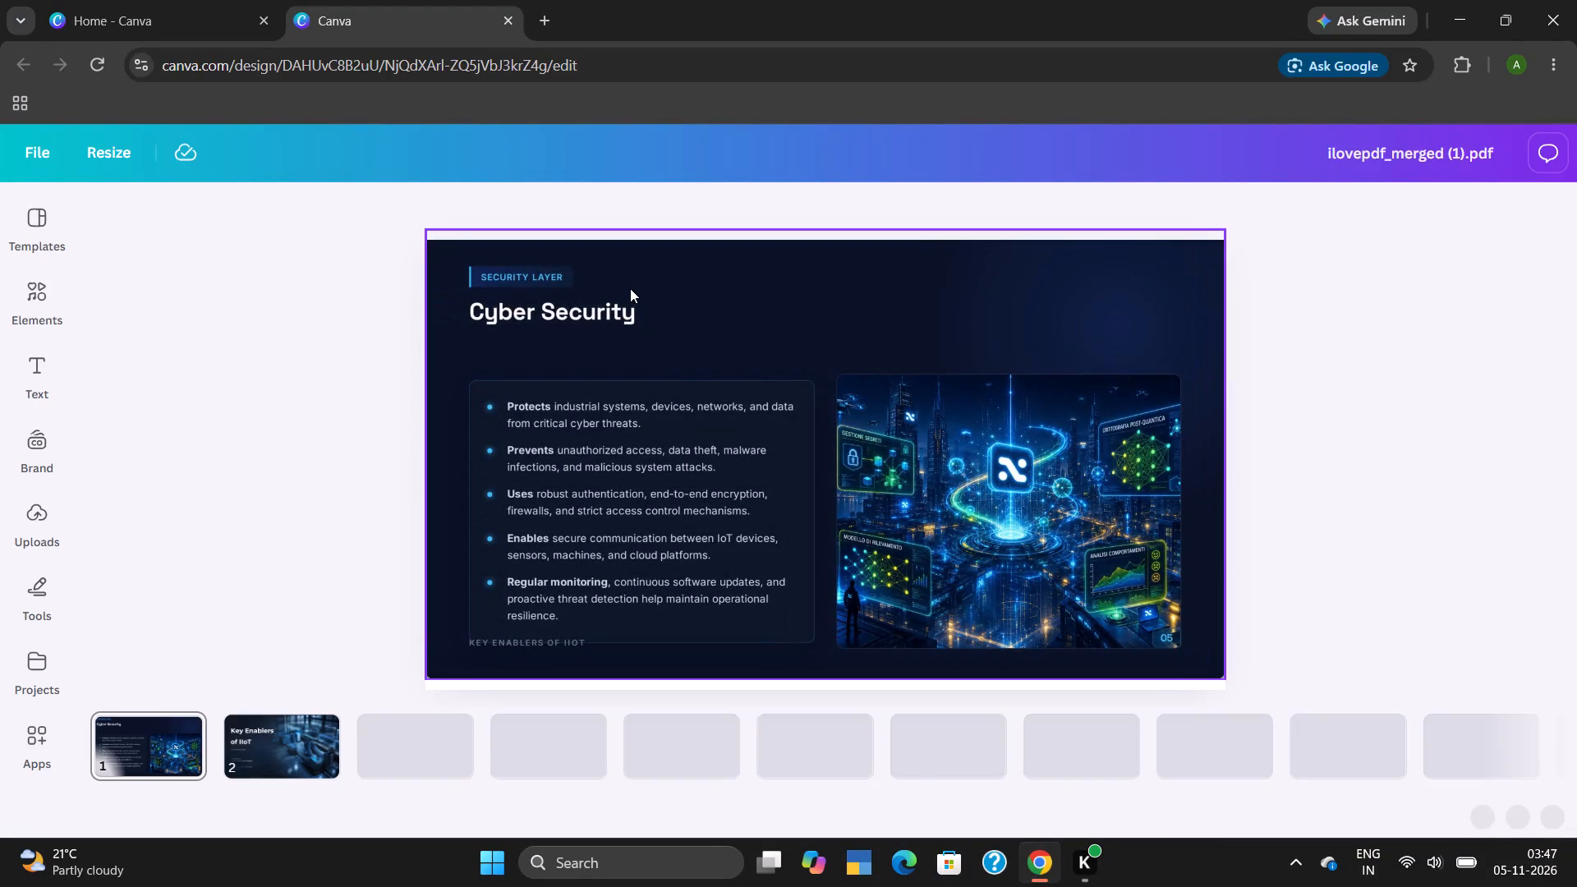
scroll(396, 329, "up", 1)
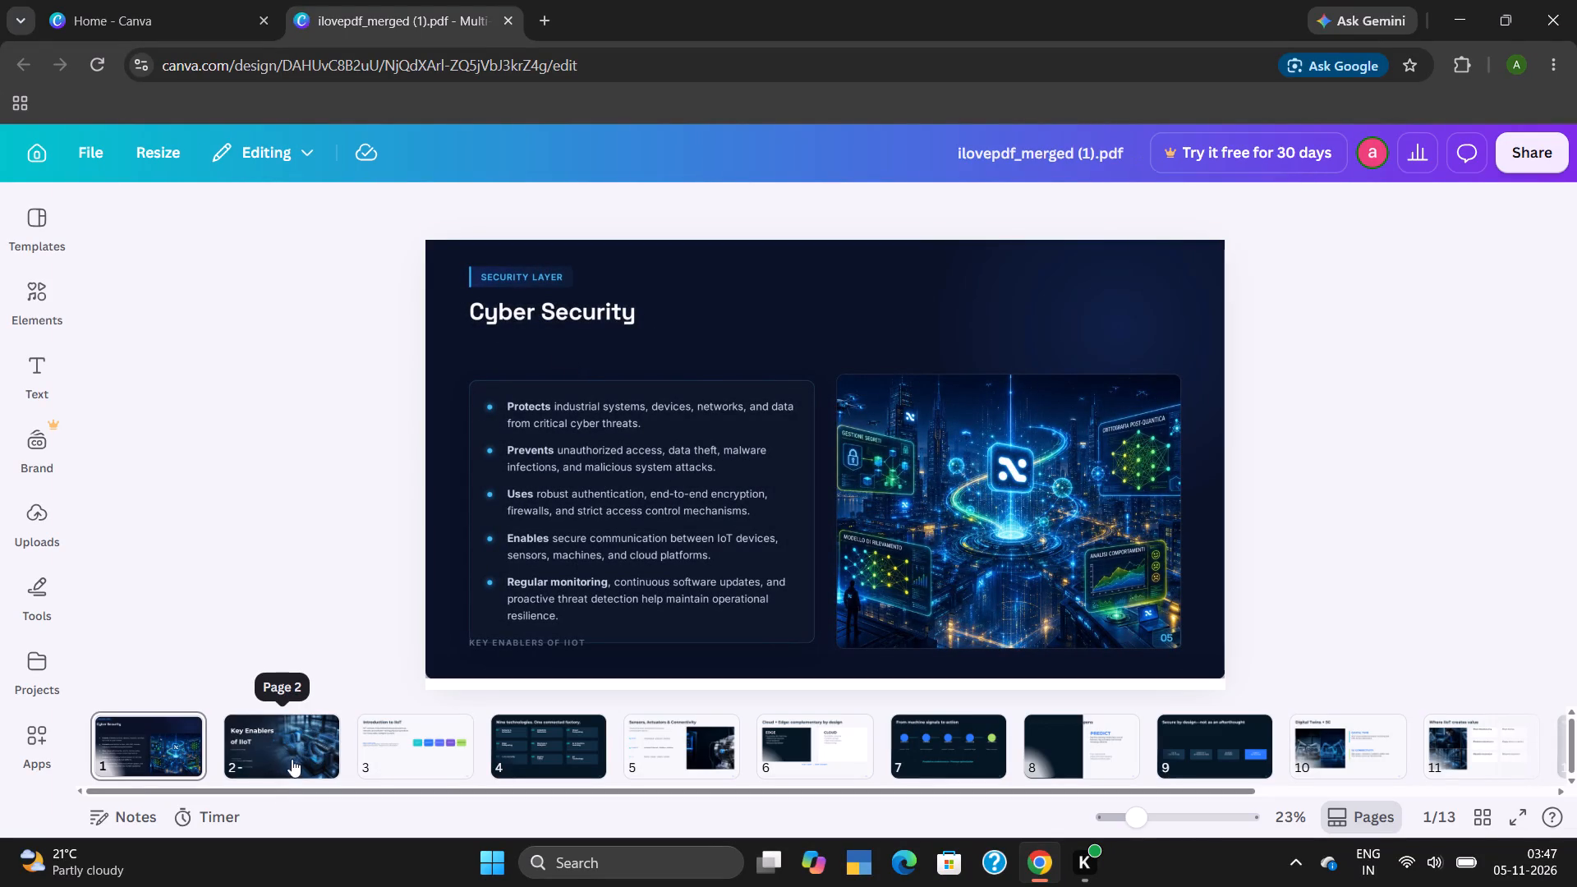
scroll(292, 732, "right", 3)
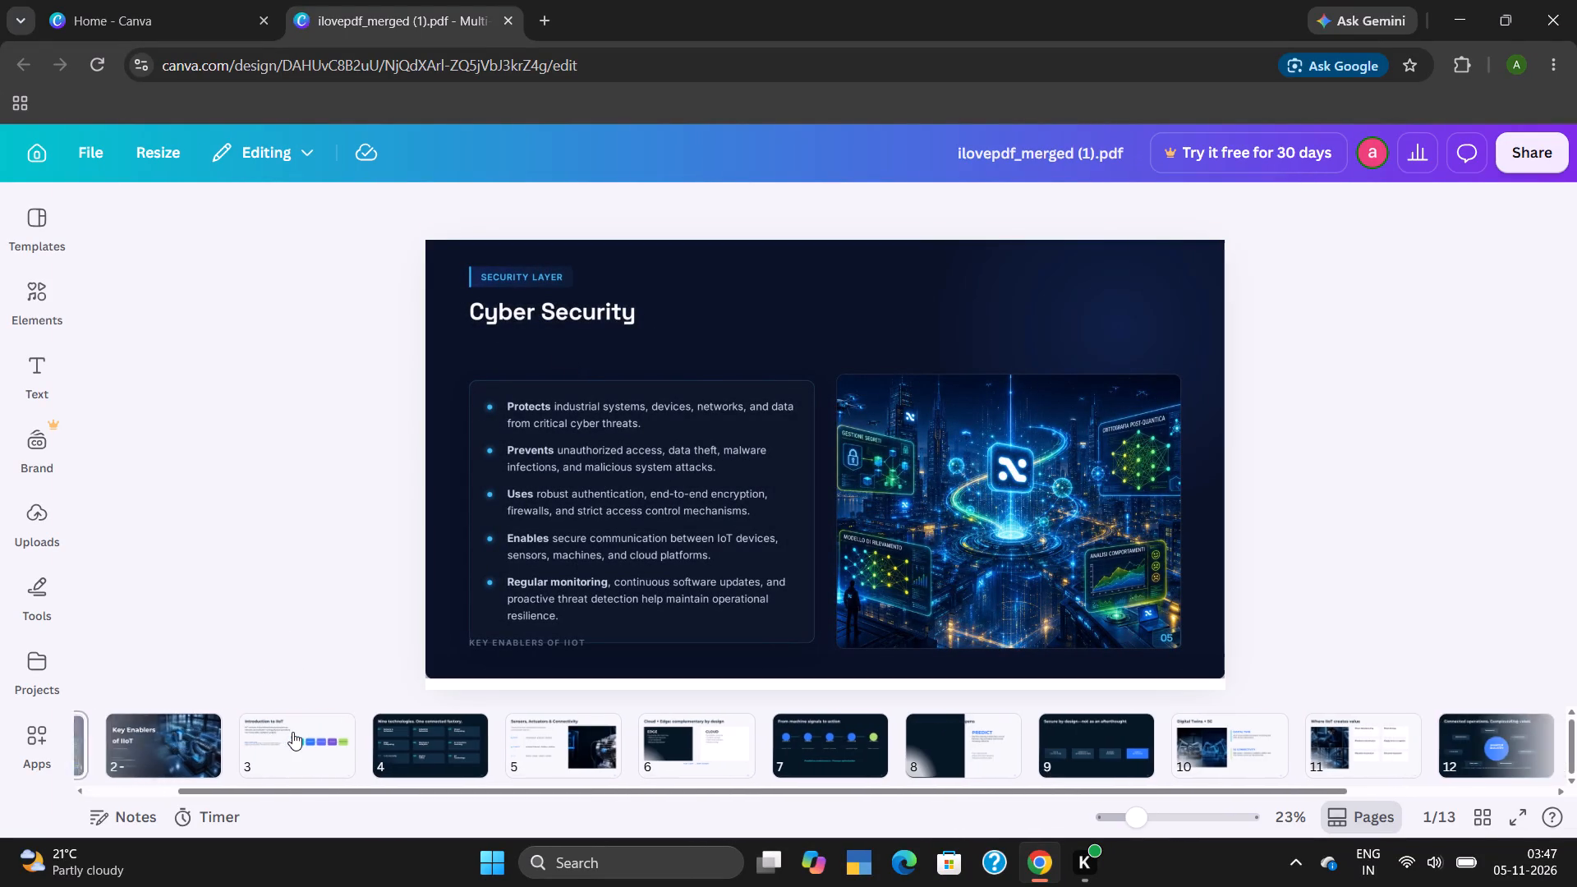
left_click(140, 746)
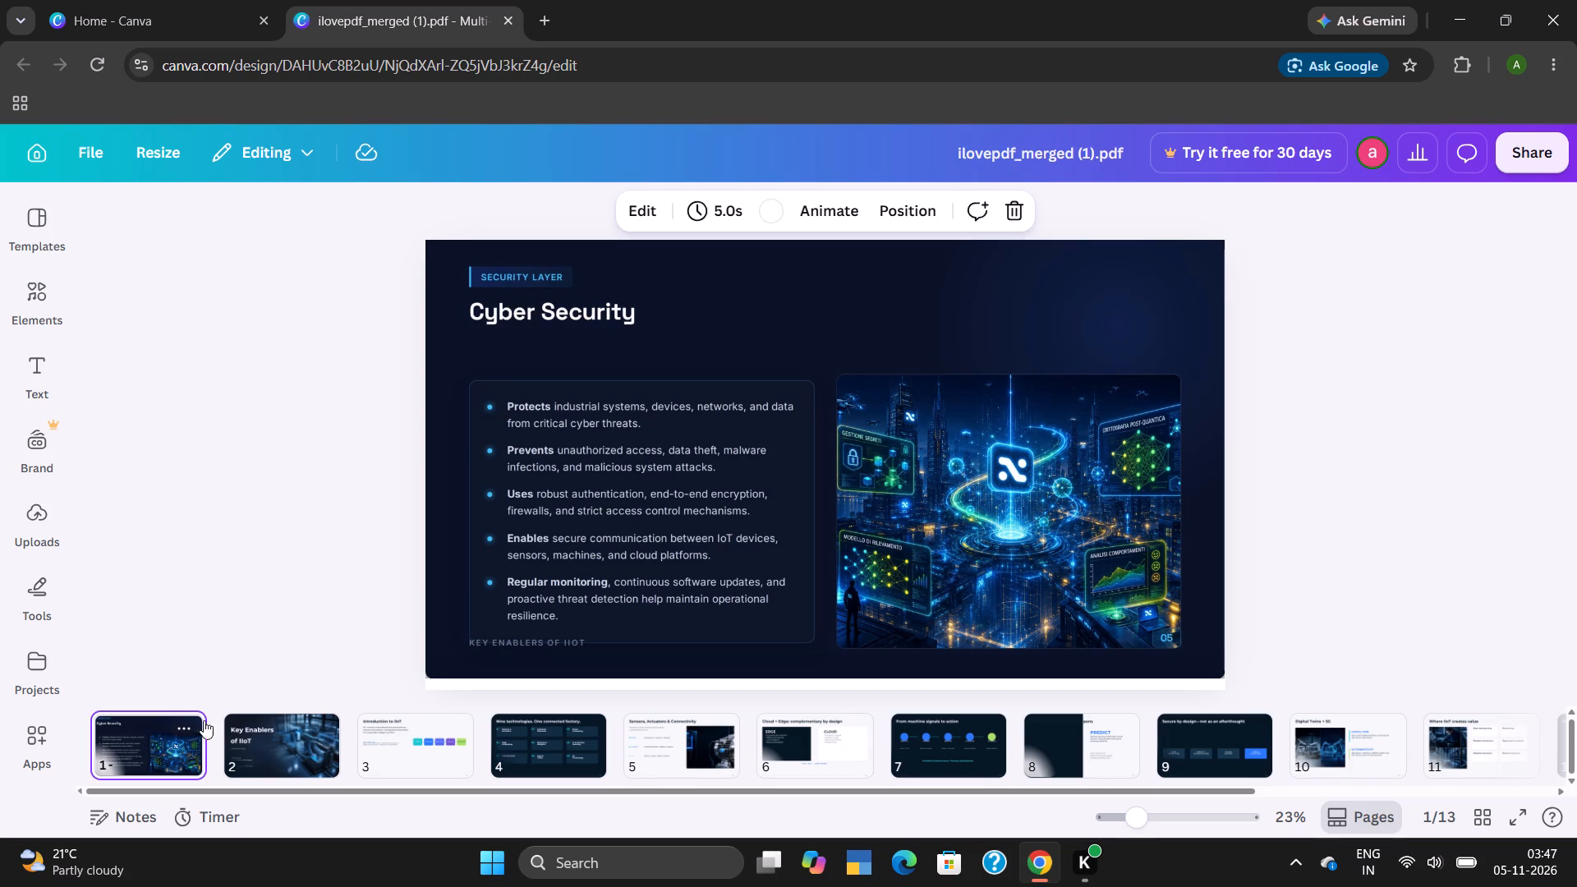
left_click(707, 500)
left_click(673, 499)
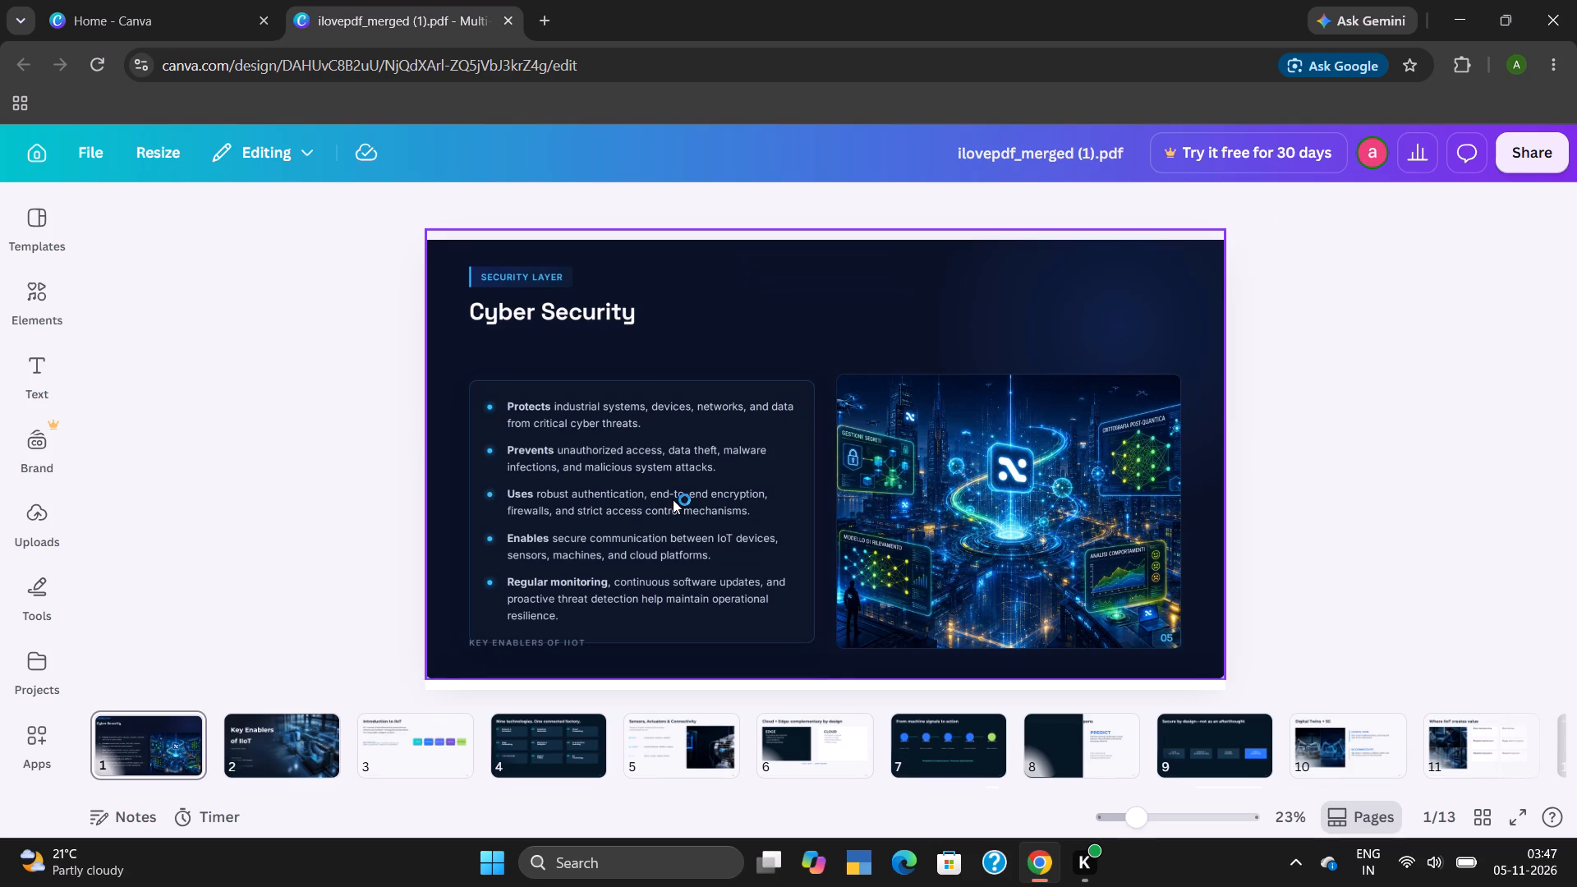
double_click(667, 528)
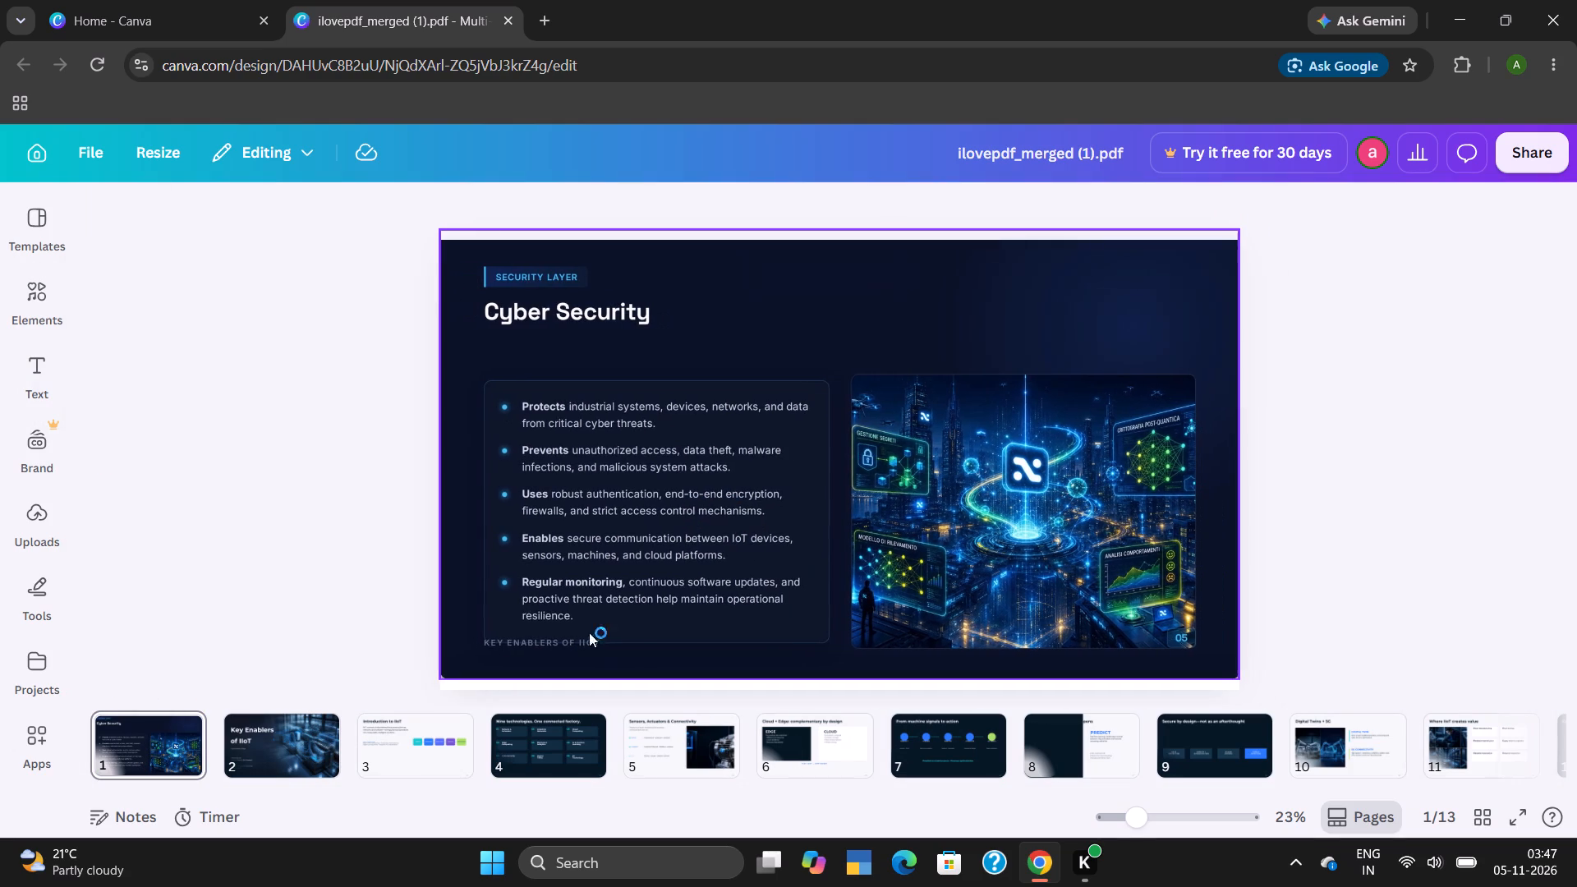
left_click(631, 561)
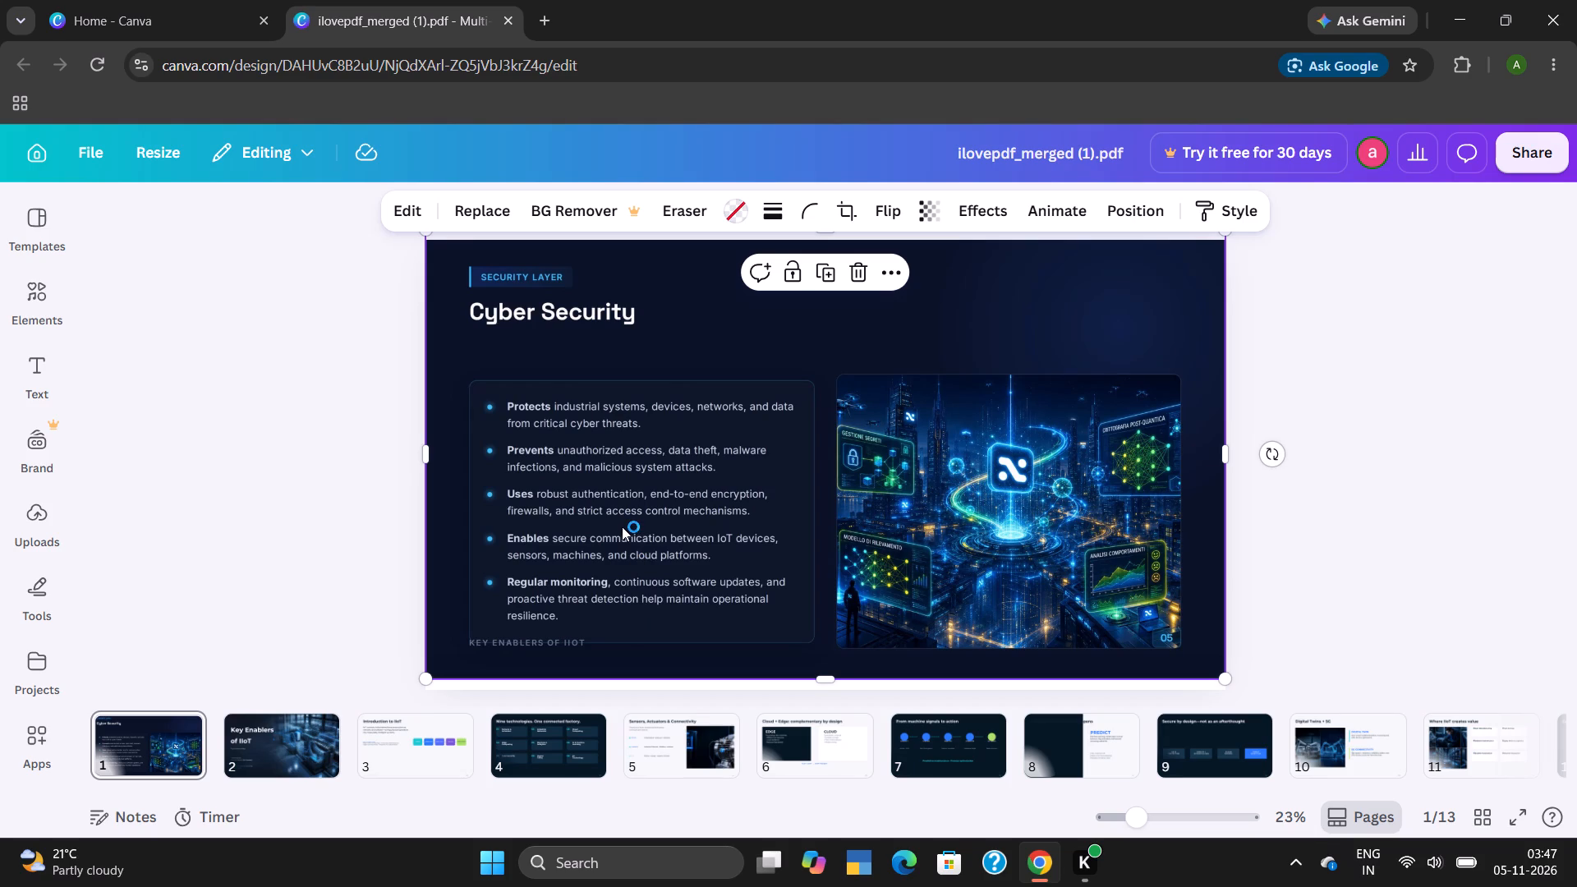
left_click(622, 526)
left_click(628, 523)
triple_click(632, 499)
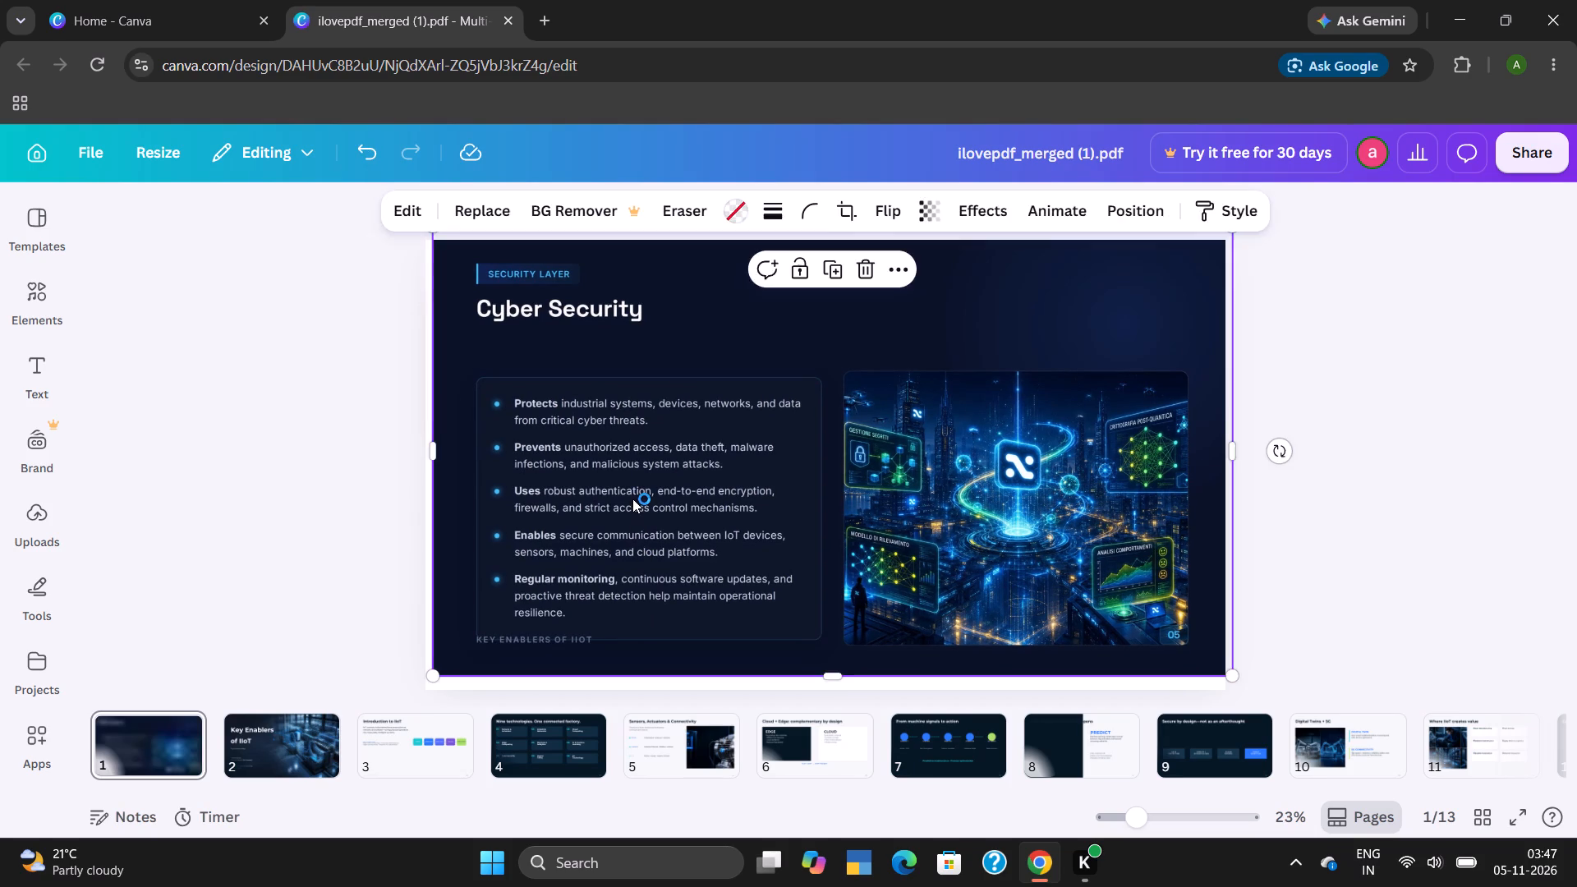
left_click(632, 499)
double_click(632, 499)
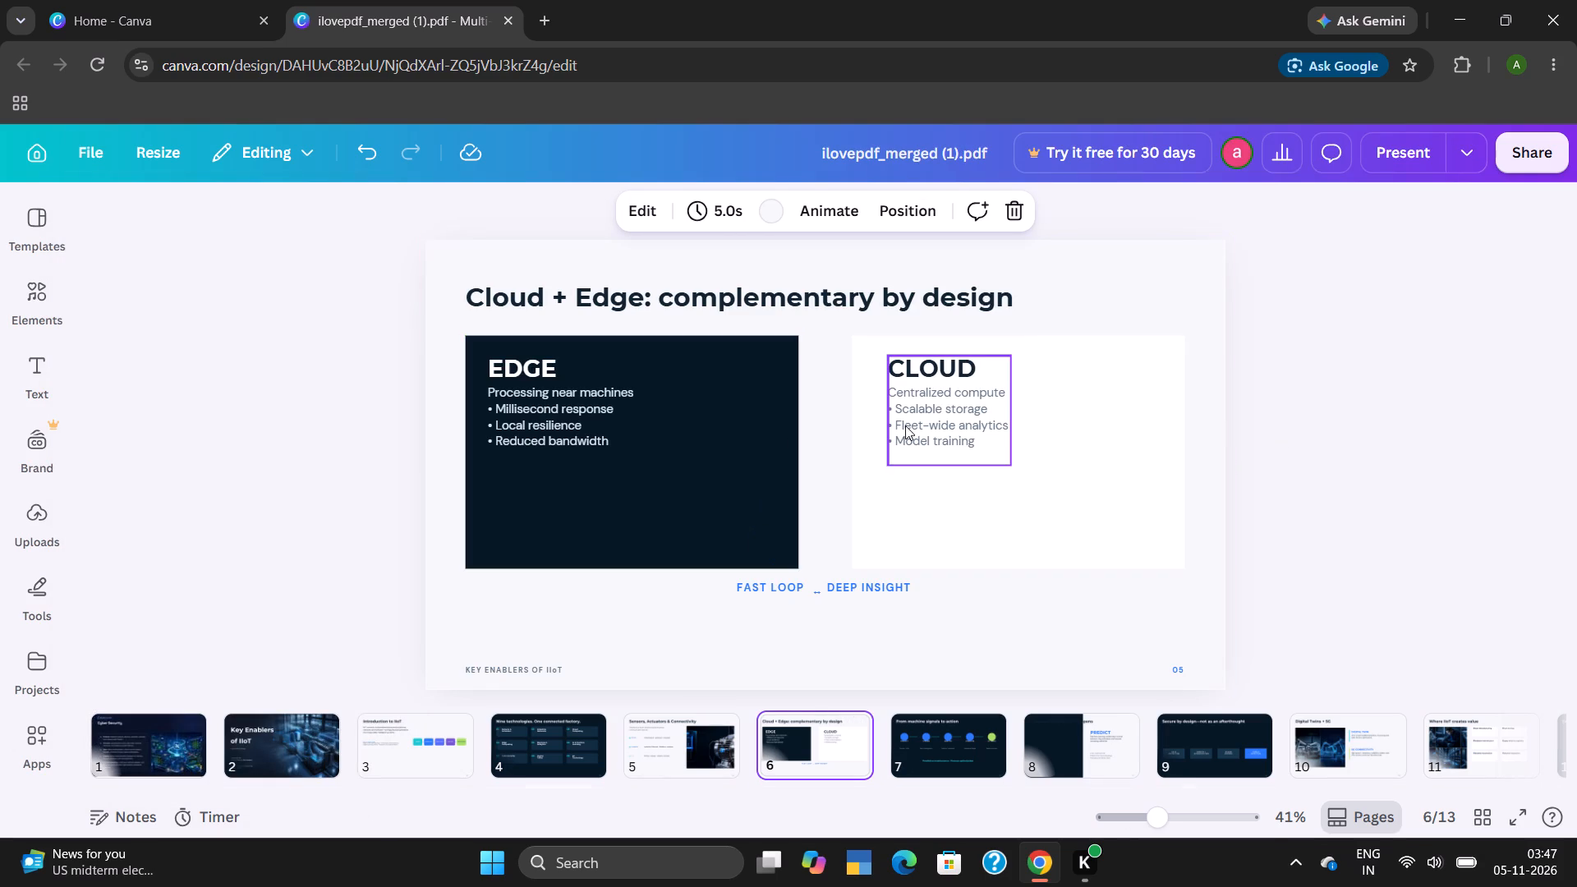
double_click(911, 427)
key("space")
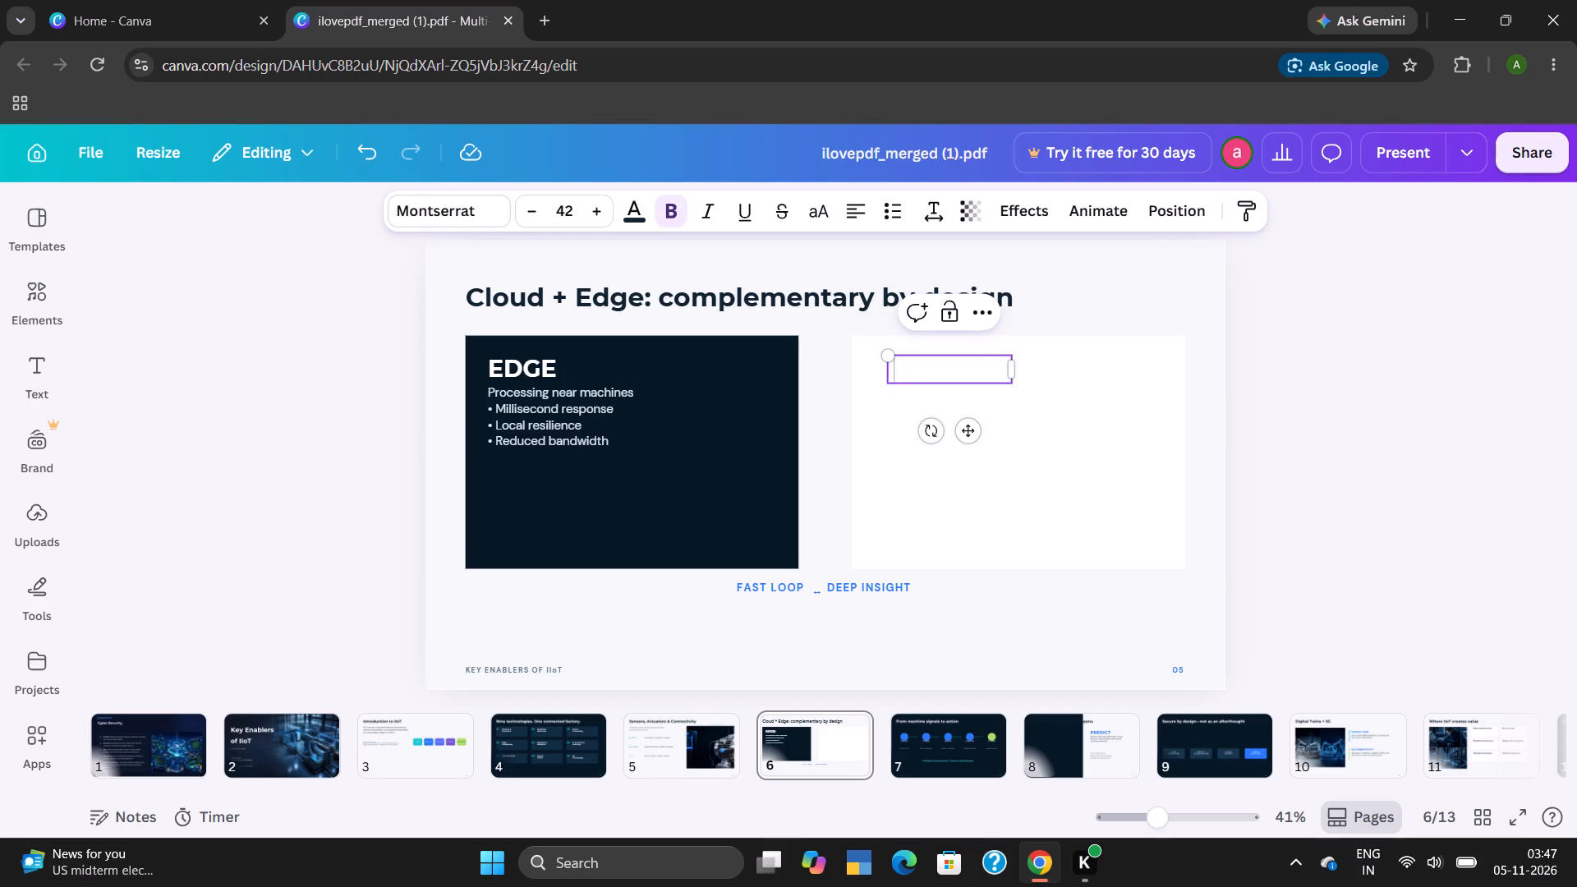
key("shift+c")
key("l")
type("oud")
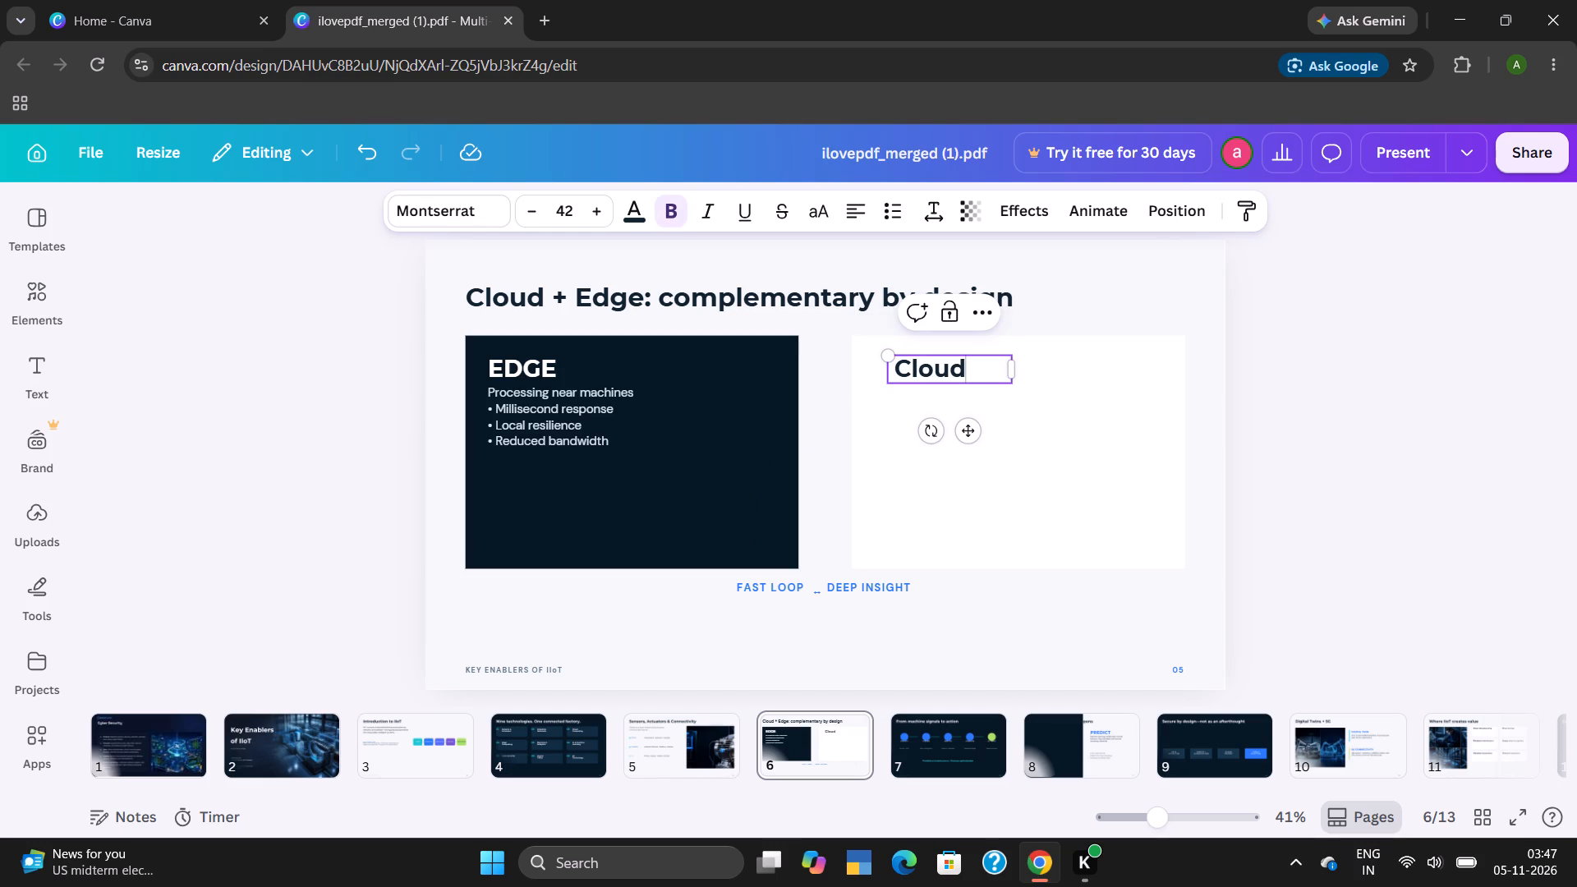
key("Return")
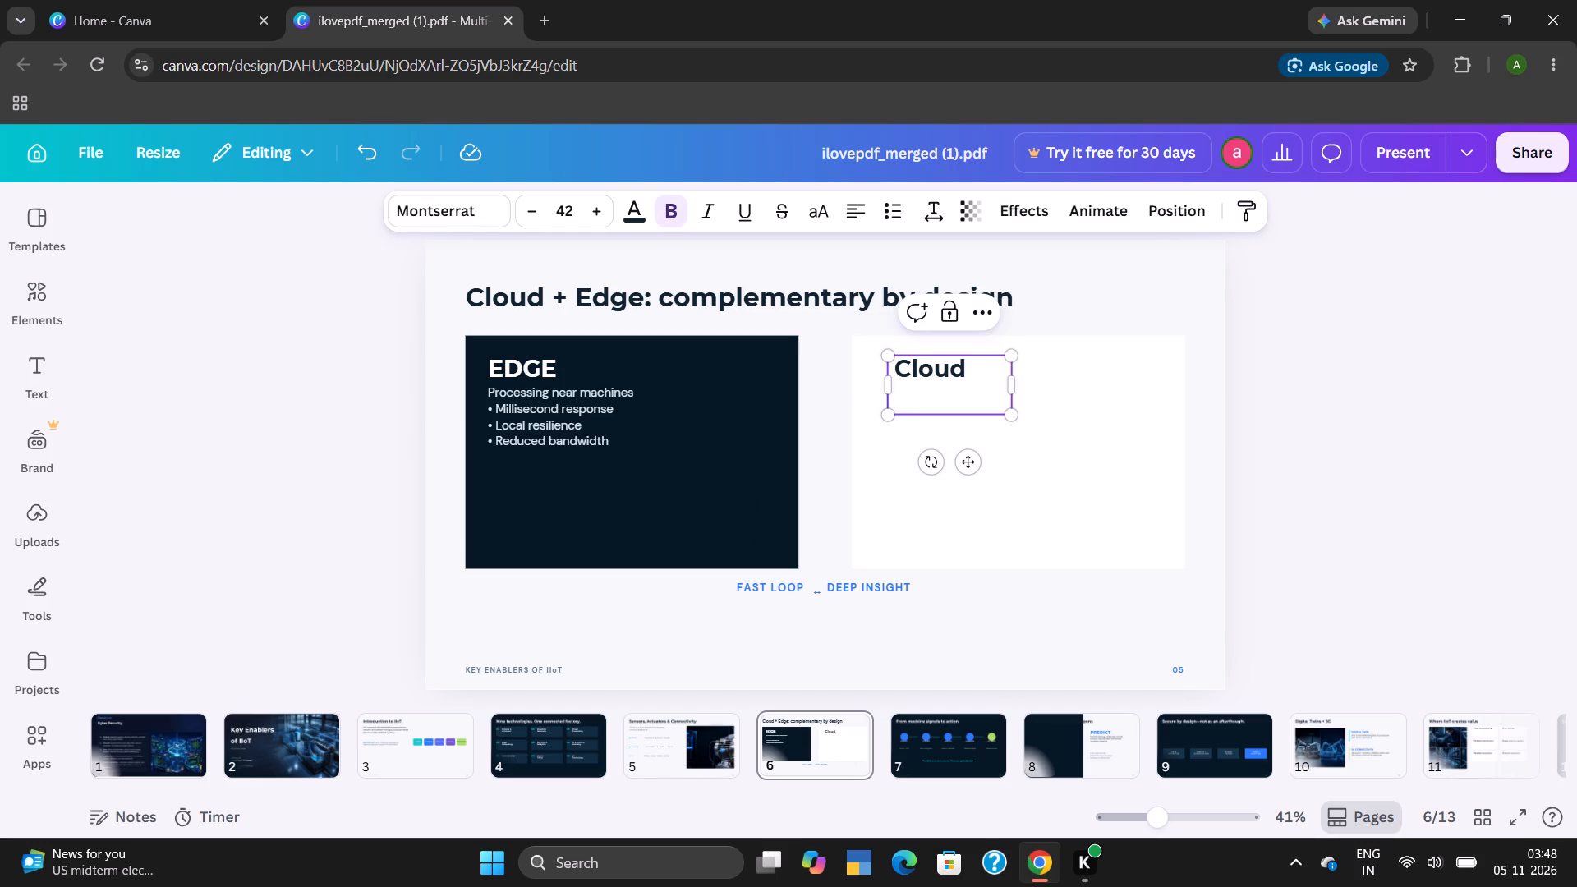
type("this a")
key("BackSpace")
type("is")
key("space")
type("a new")
key("space")
type("tech")
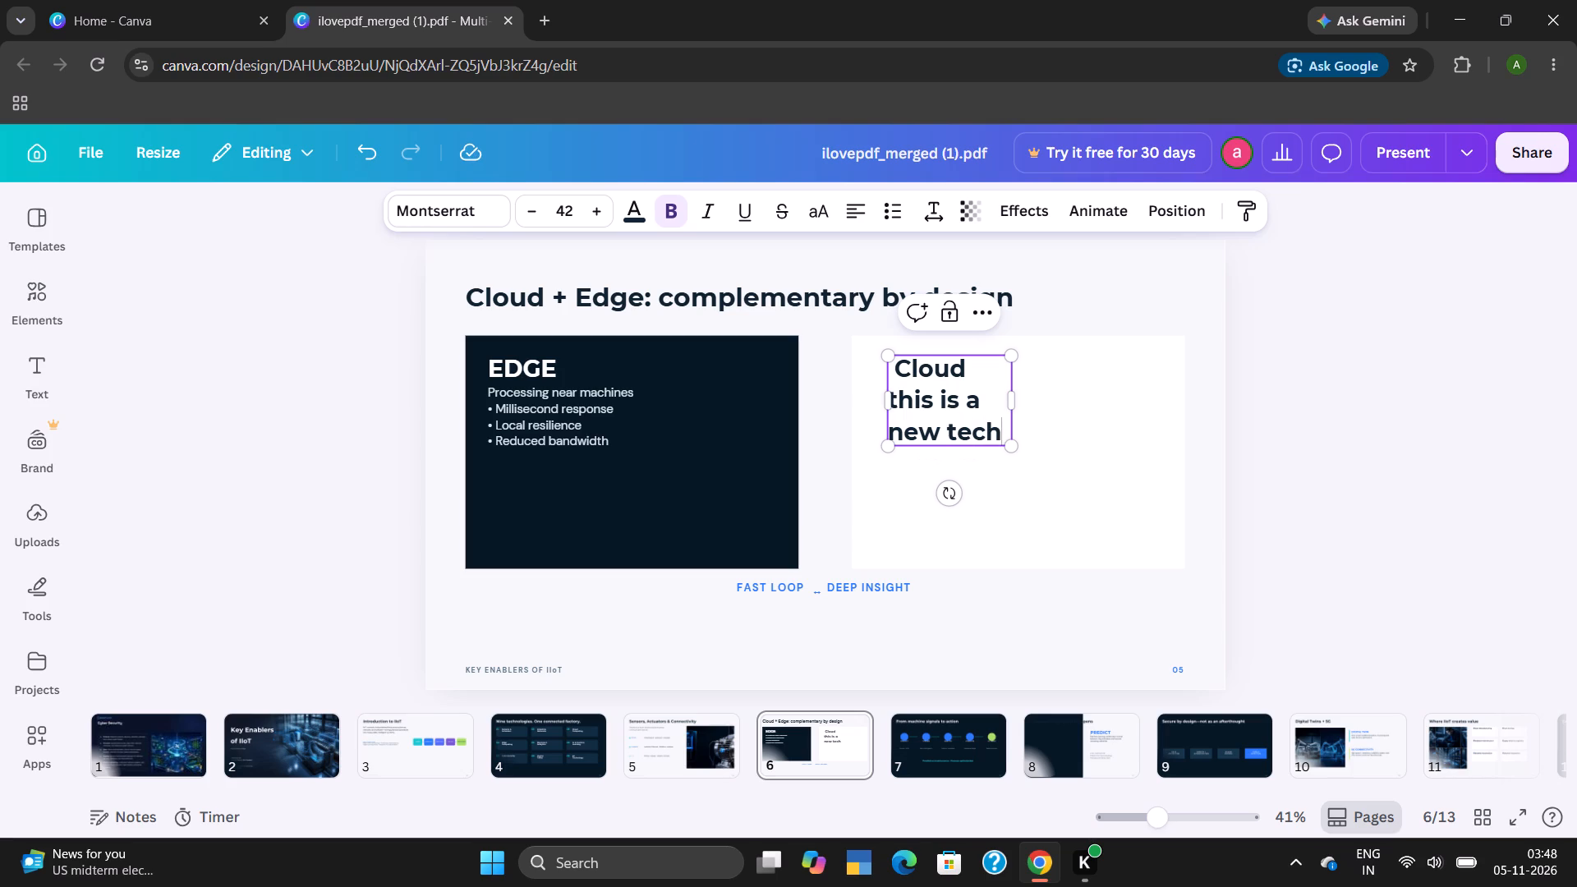
type("nology")
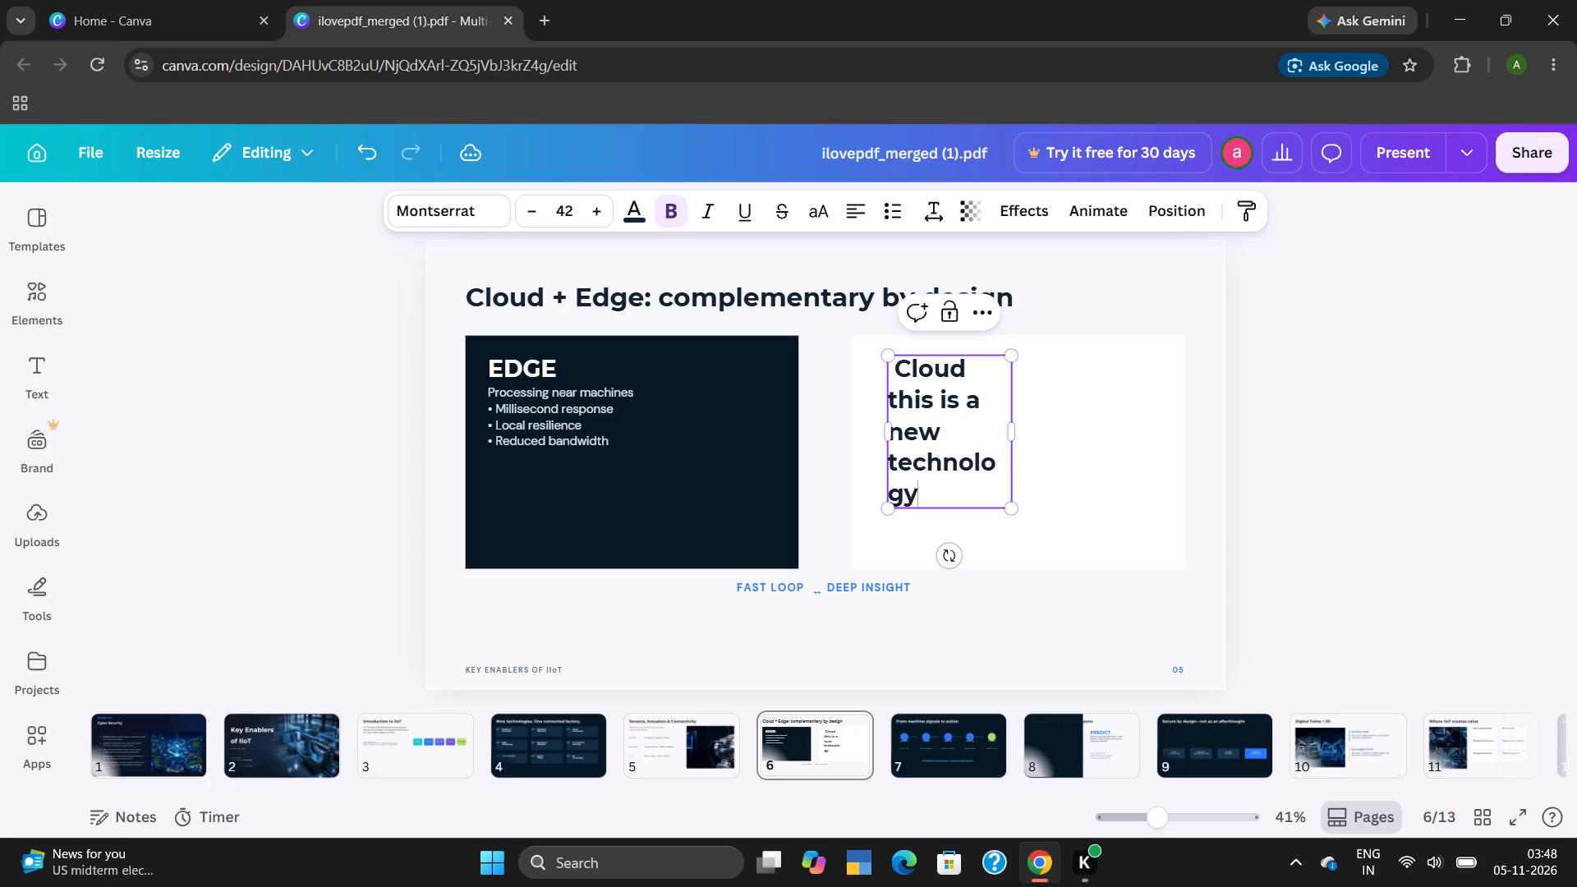
Widen the "Cloud this is a new technology" text box within the white box on page 6.
left_click(1022, 434)
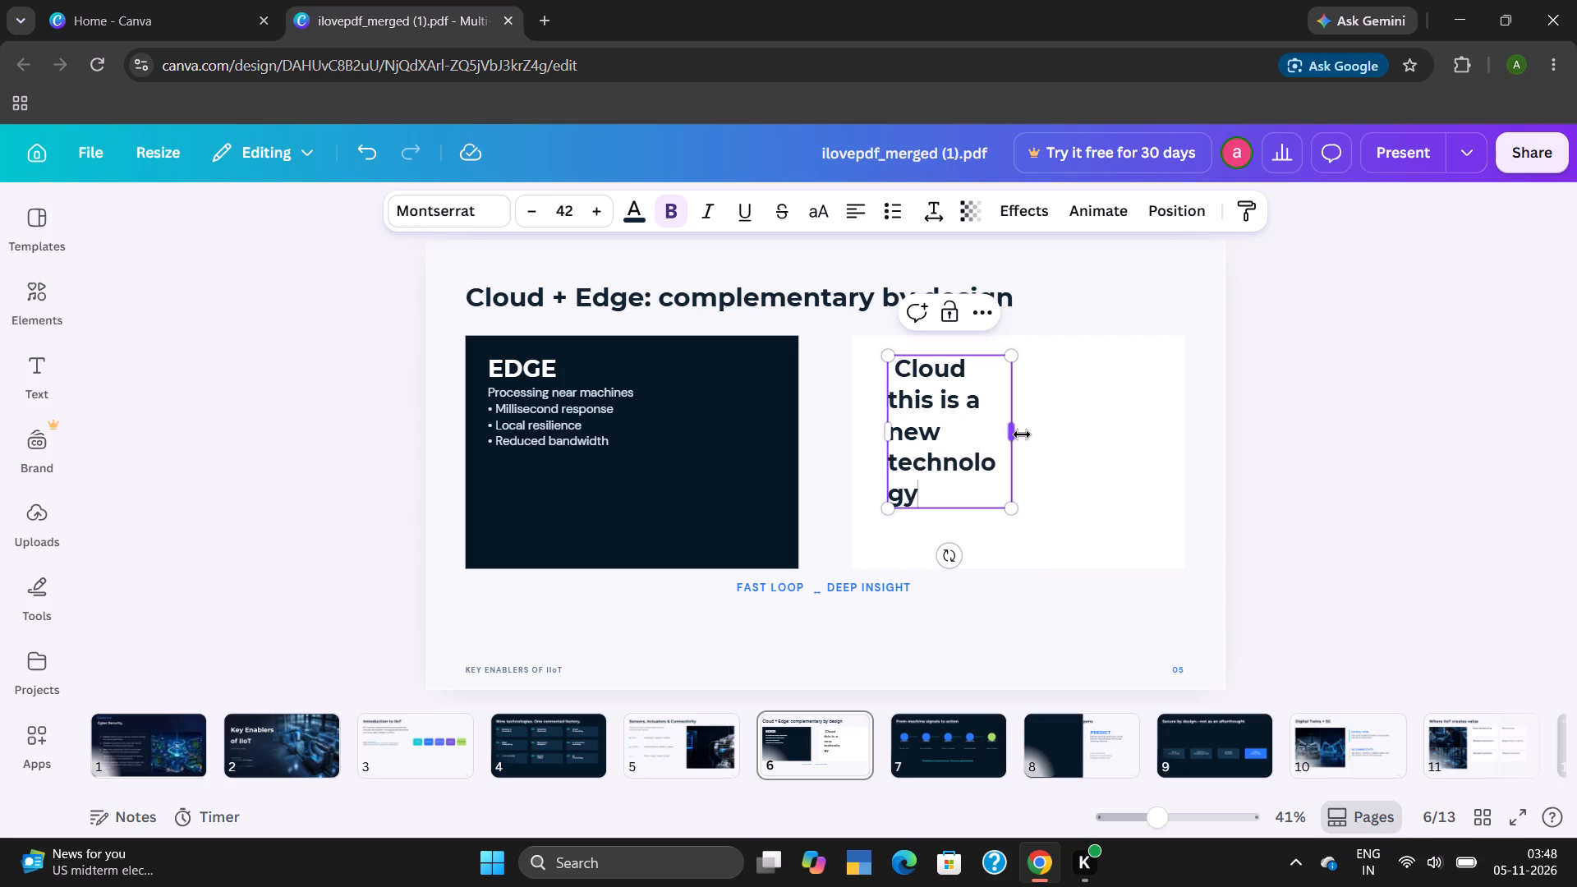
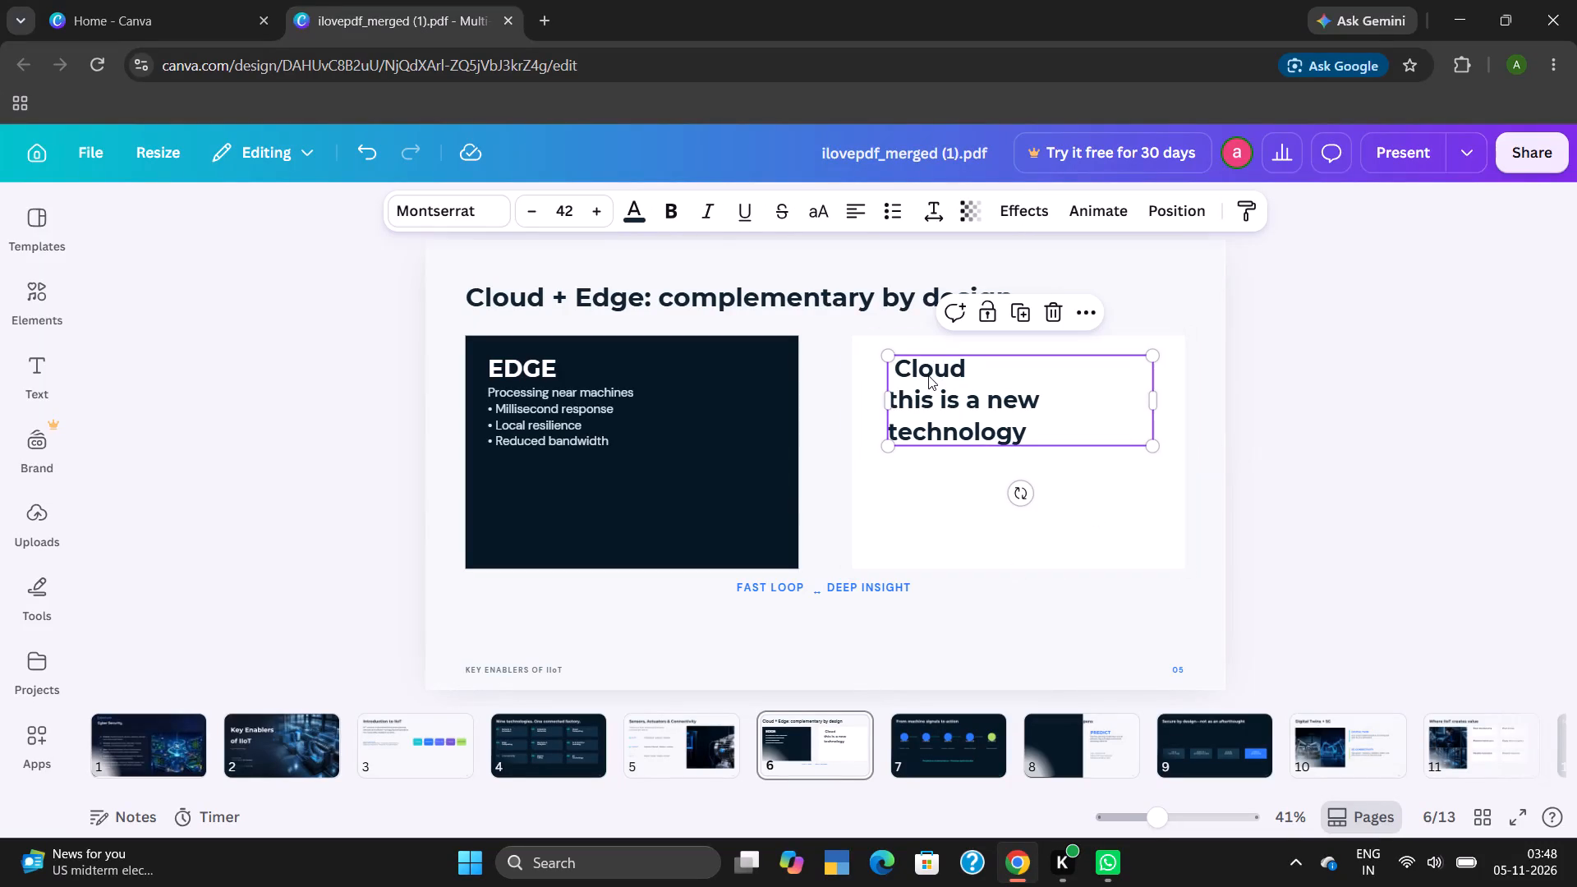
Remove the leading space before "Cloud" in the text box within the white box on page 6.
left_click(904, 366)
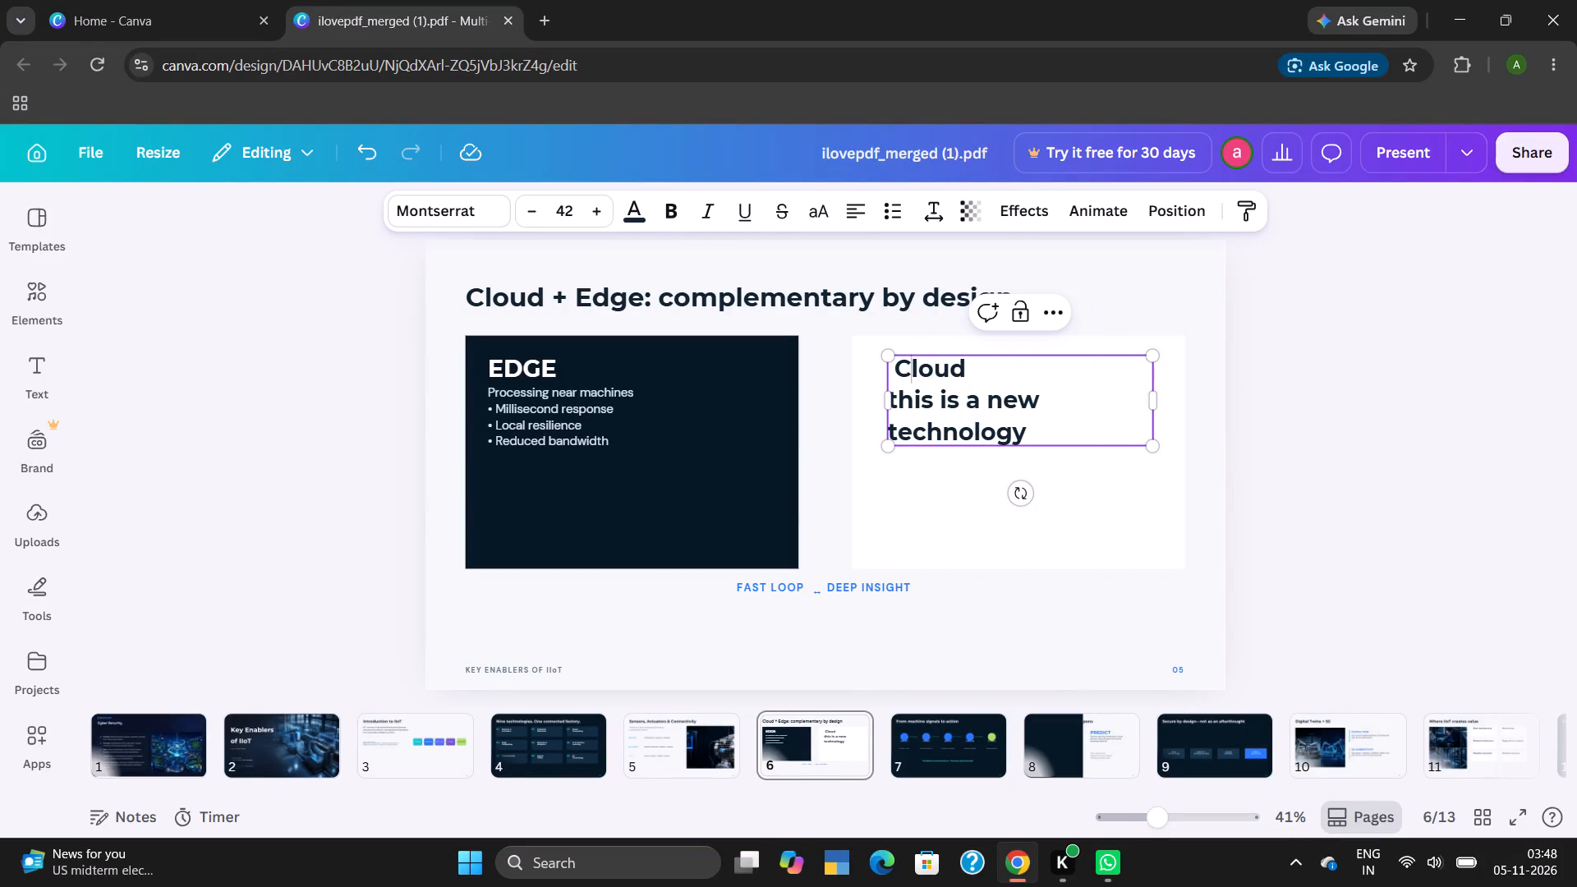
key("Left")
key("BackSpace")
left_click(884, 398)
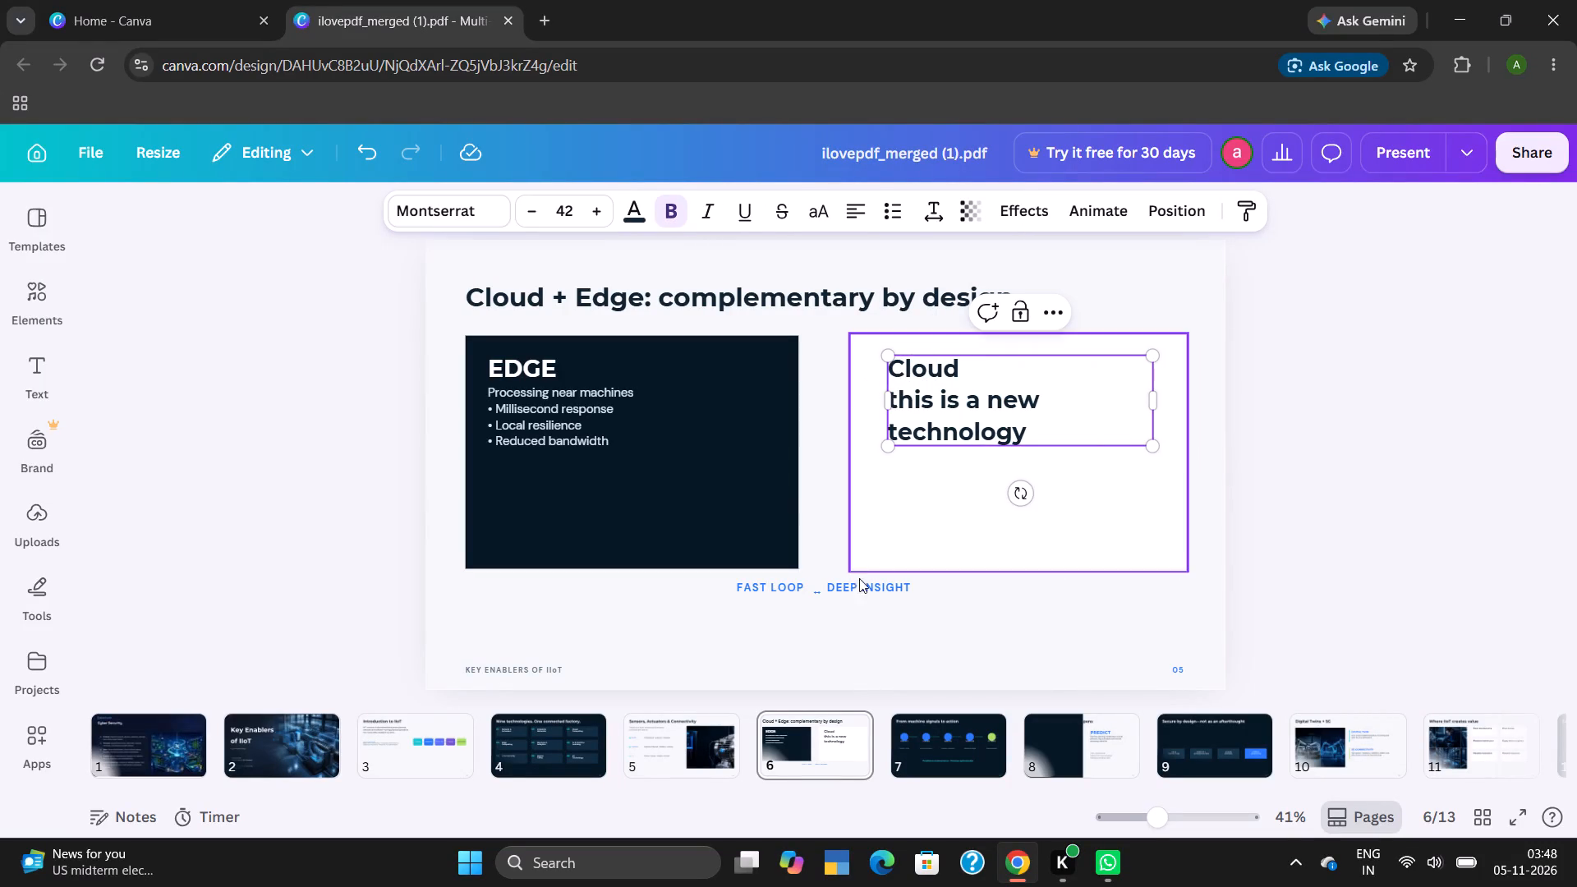
left_click(836, 594)
left_click(780, 585)
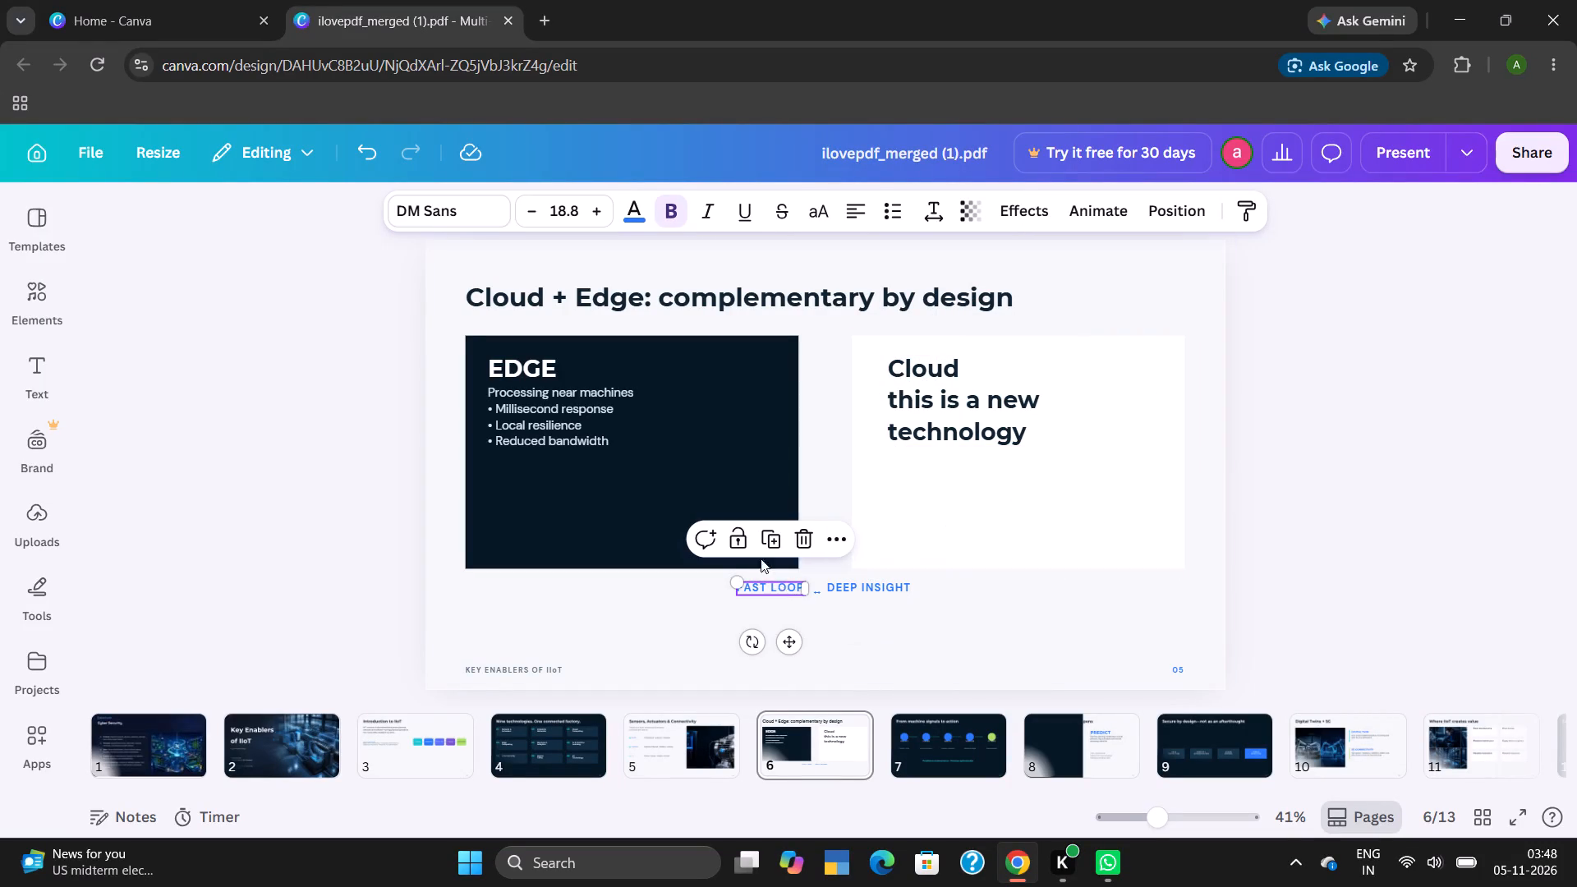
Replace the whole EDGE text block in the dark box with the heading "Edge".
triple_click(558, 407)
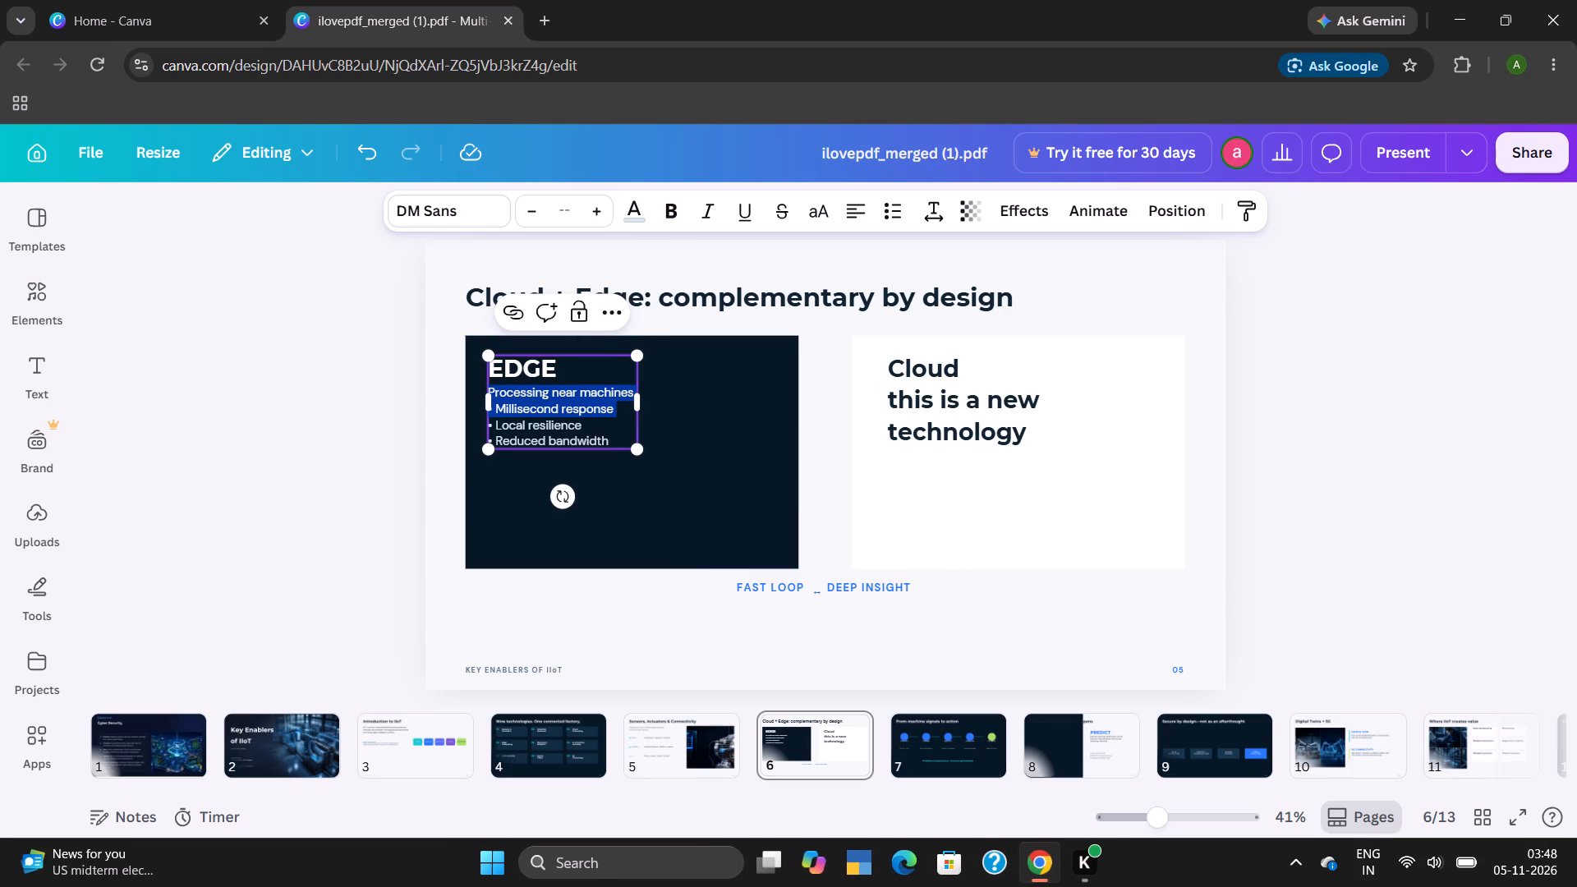
key("ctrl+a")
key("space")
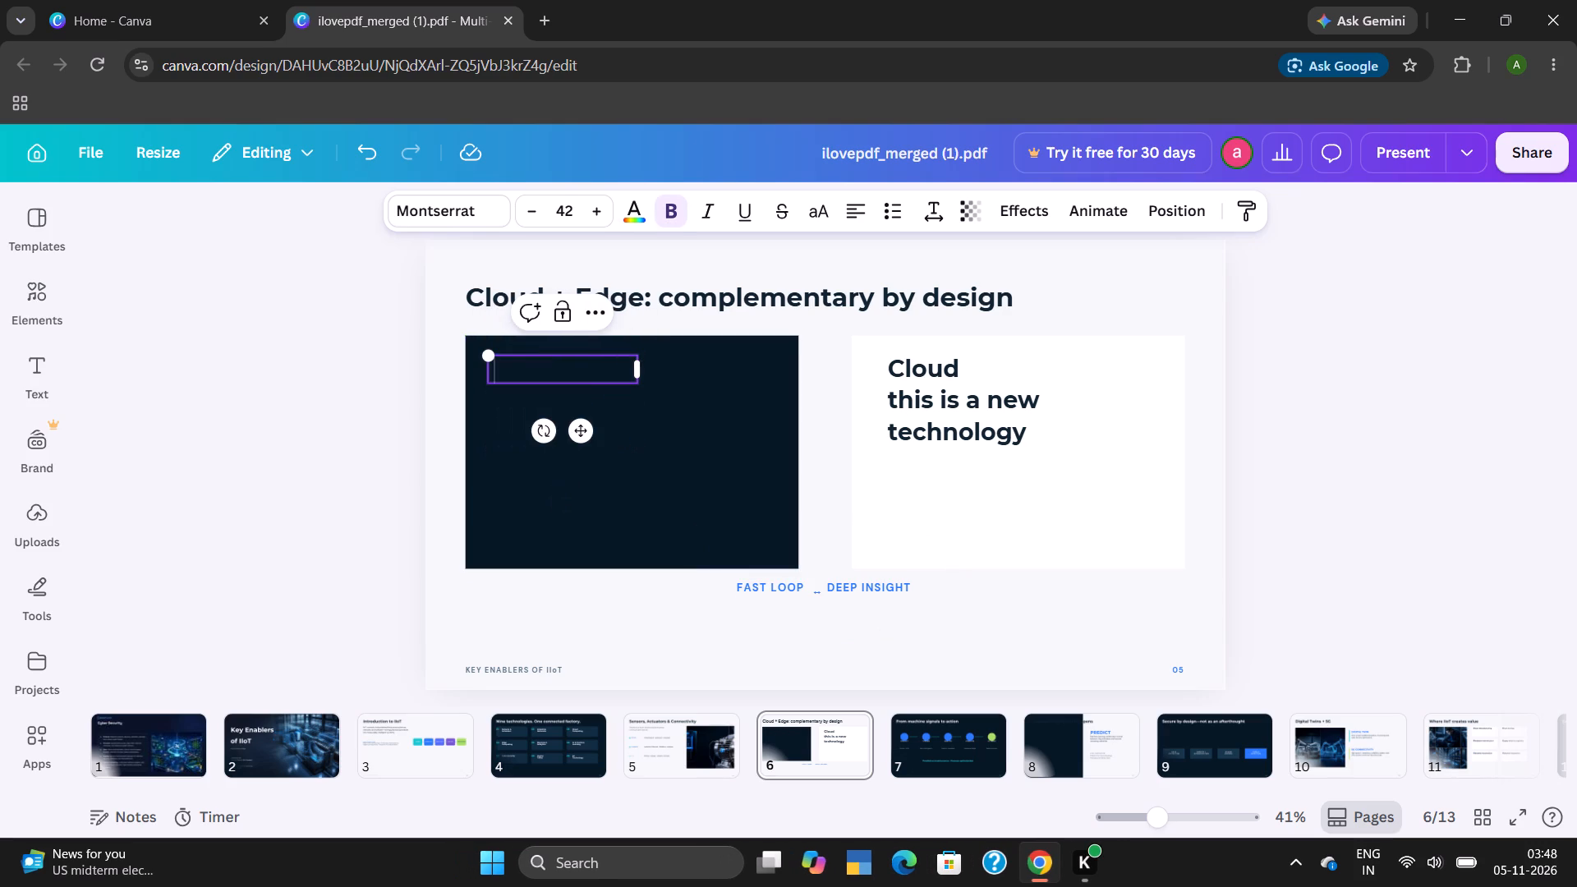
key("shift+e")
key("d")
type("ge")
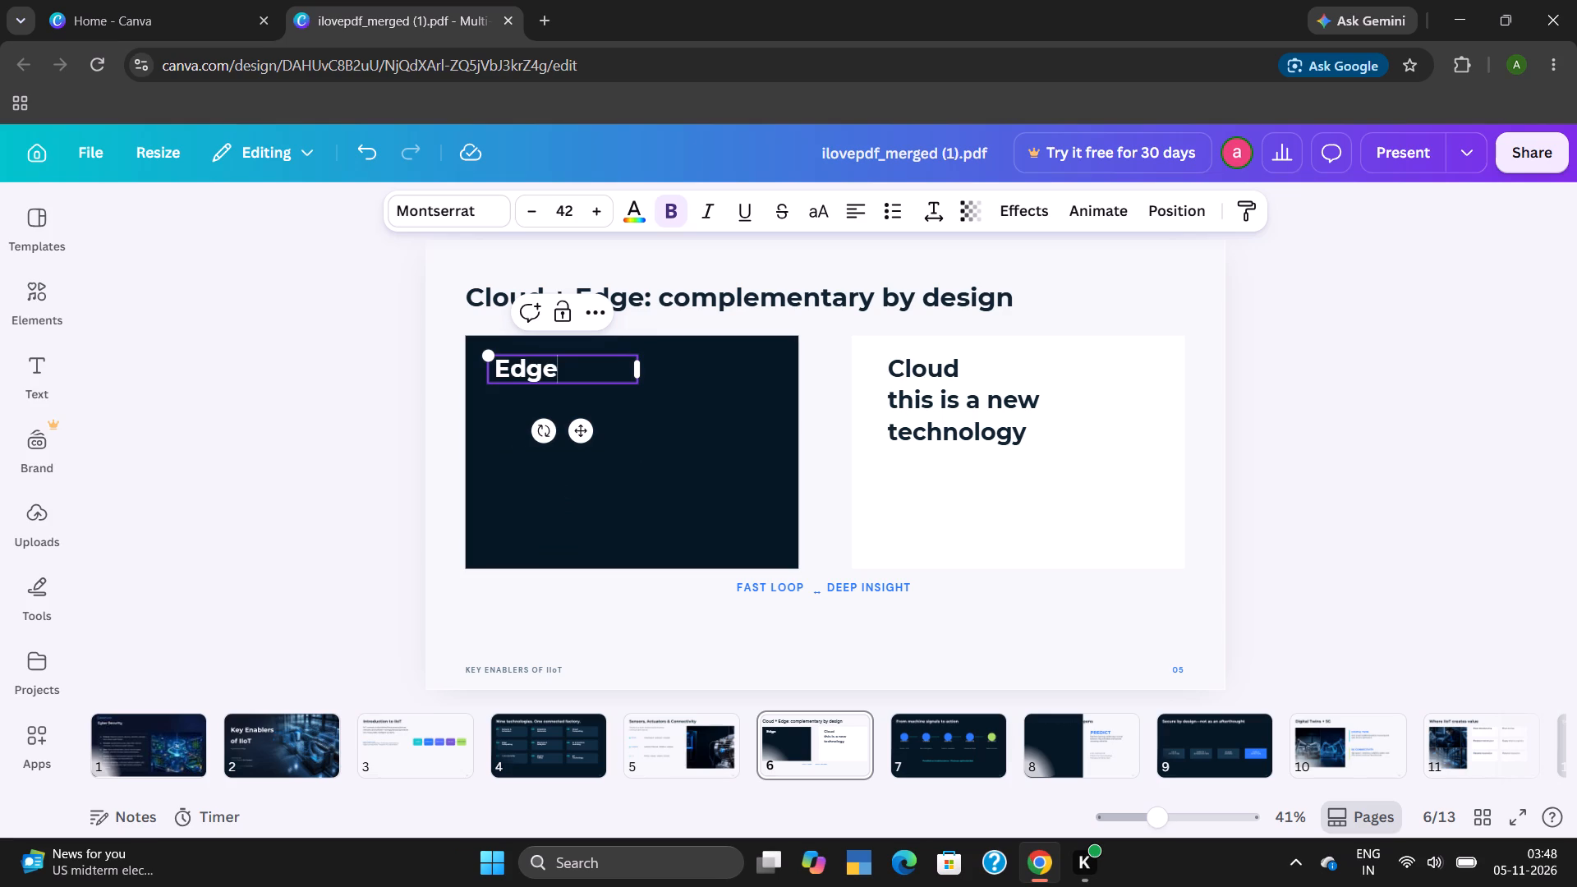
key("space")
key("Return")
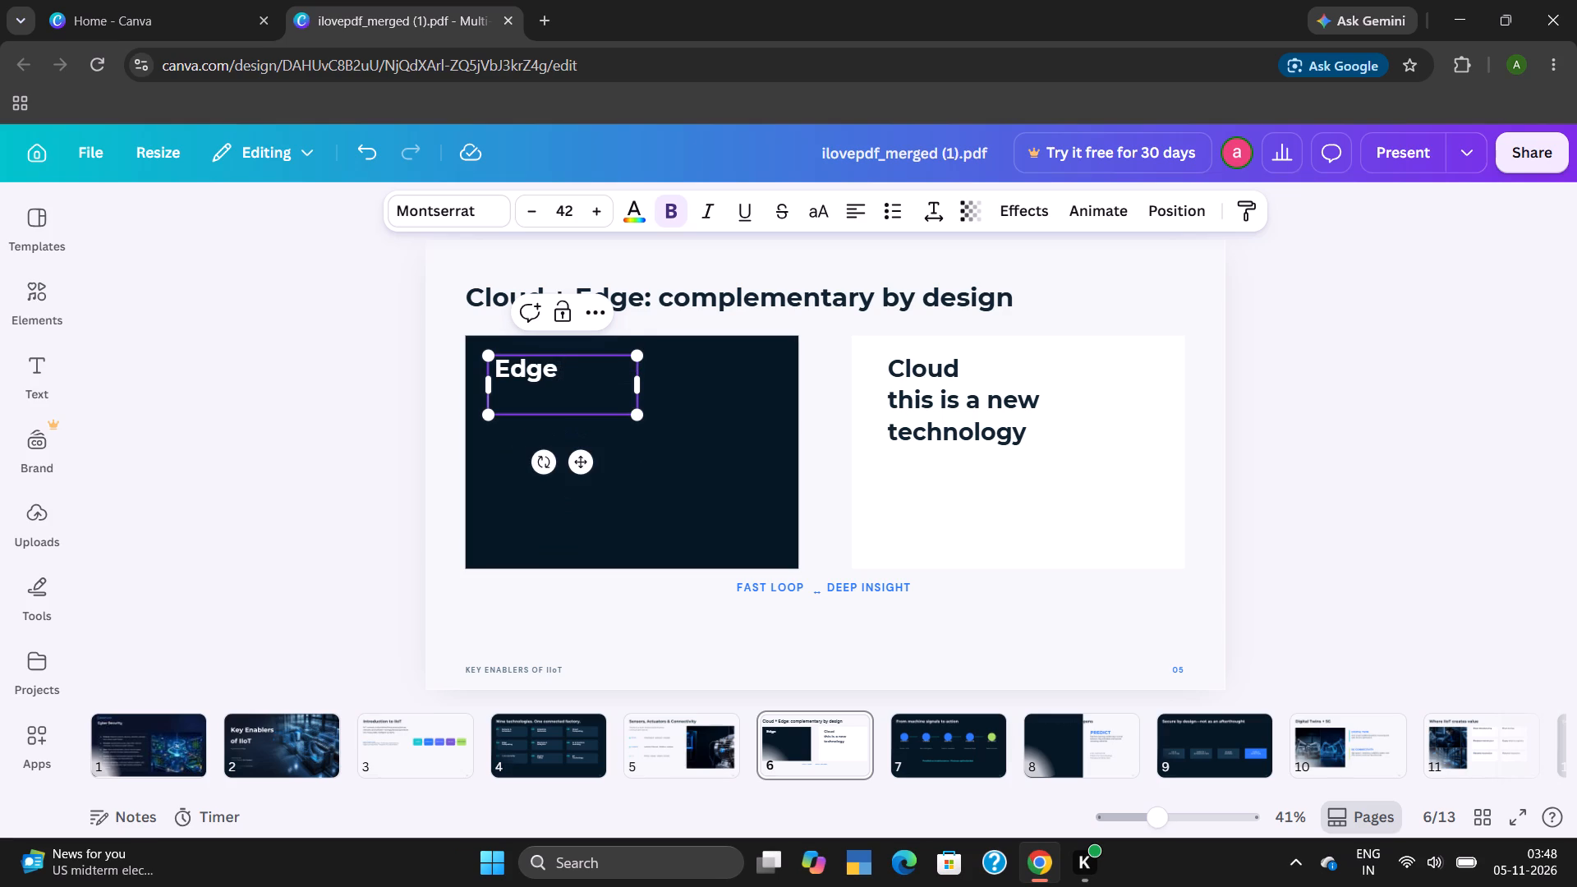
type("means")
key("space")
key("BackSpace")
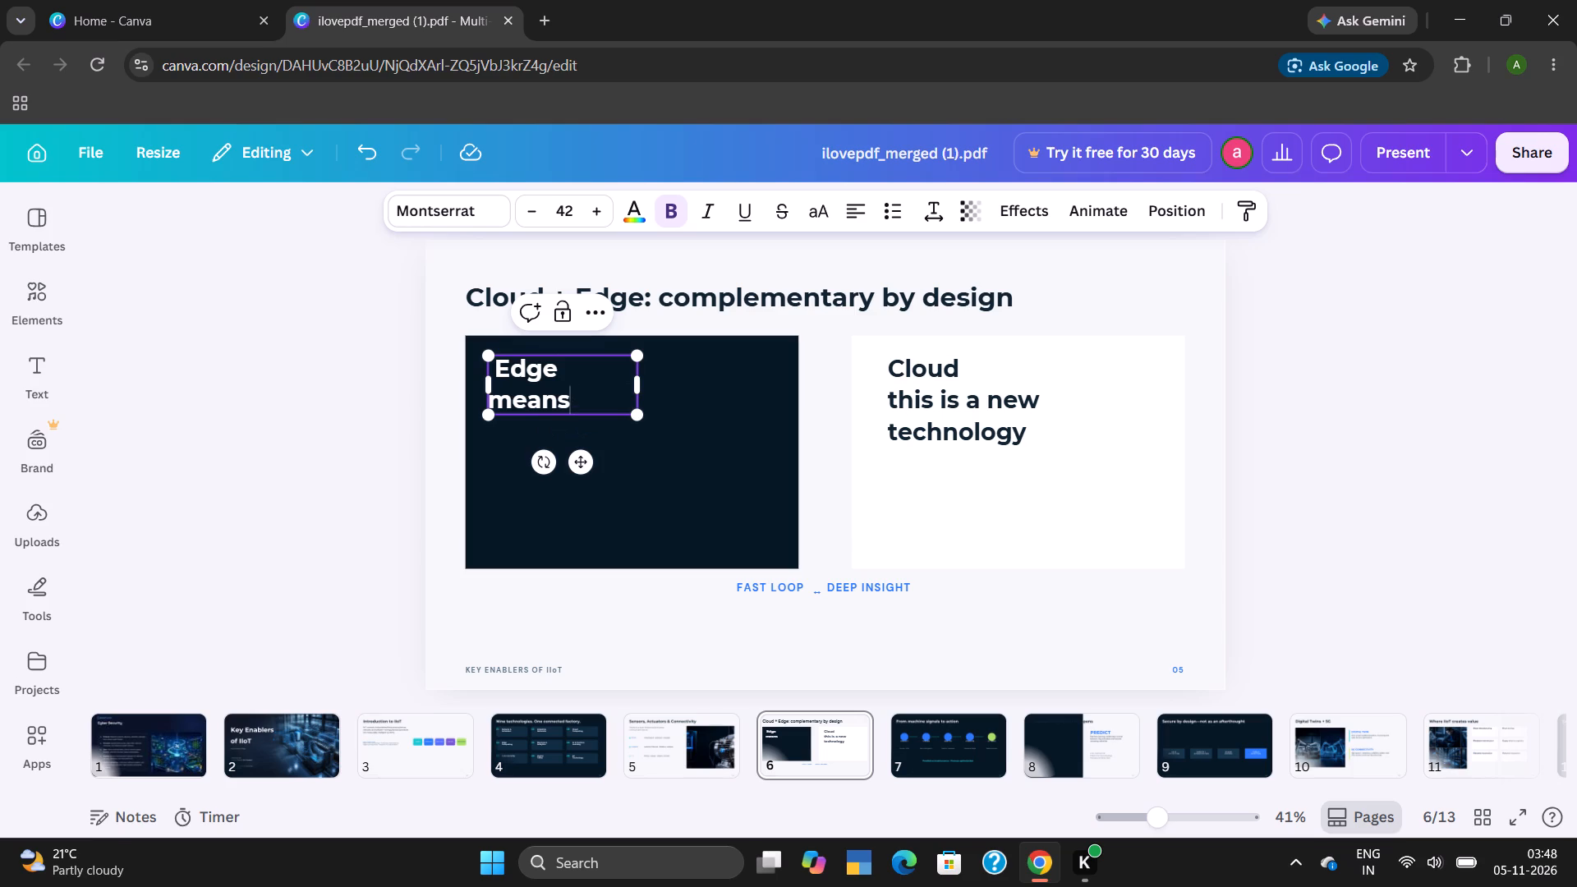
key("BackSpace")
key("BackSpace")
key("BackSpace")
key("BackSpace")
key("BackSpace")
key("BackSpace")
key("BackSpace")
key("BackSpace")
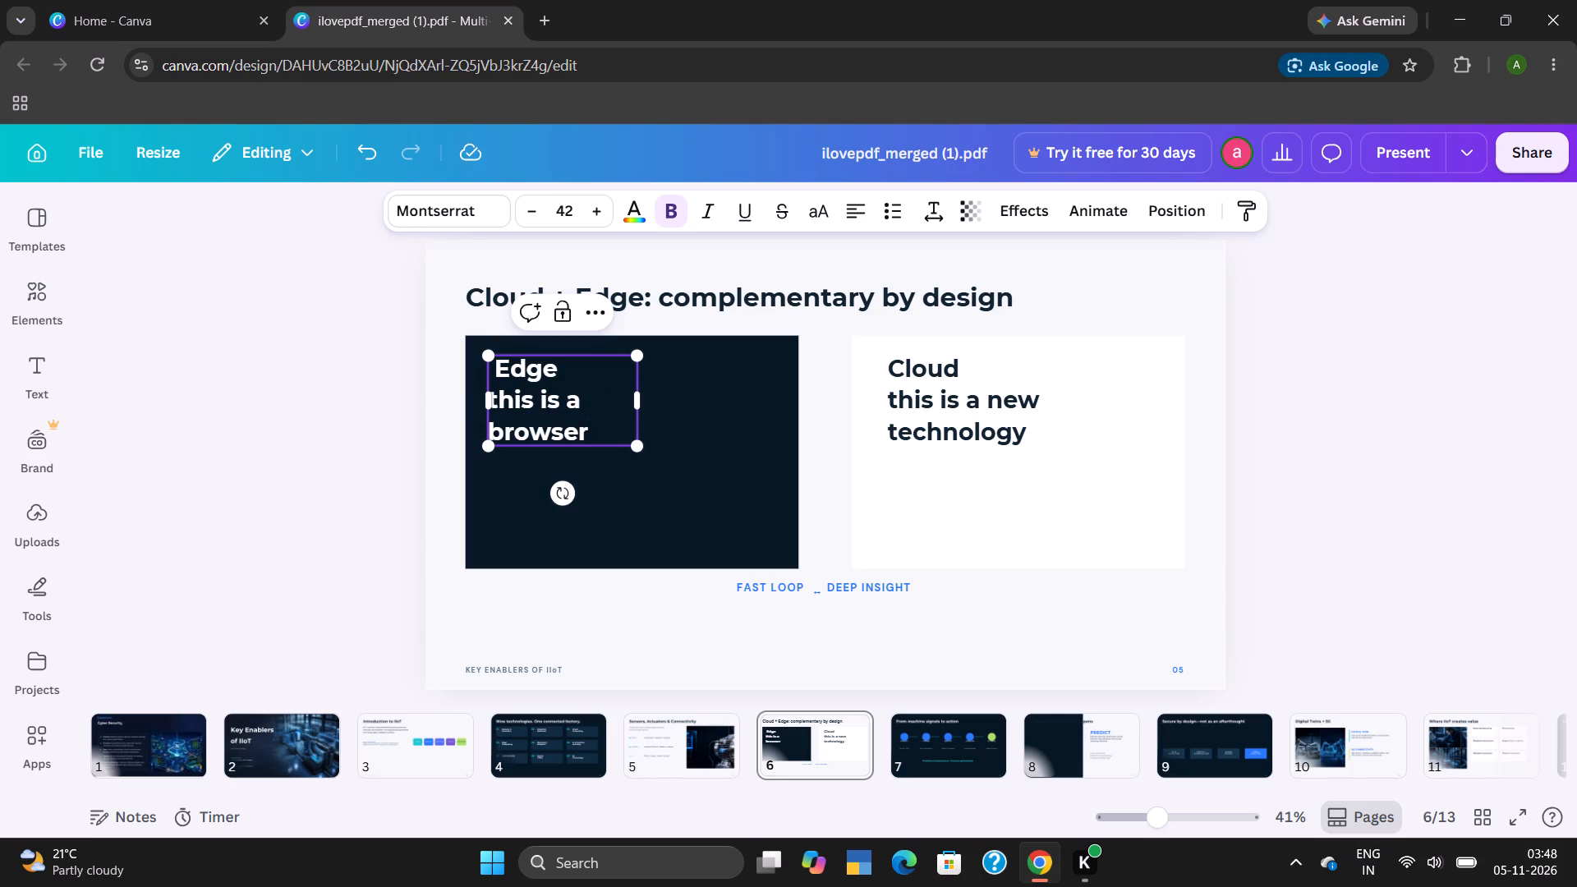
key("space")
type("as w")
key("space")
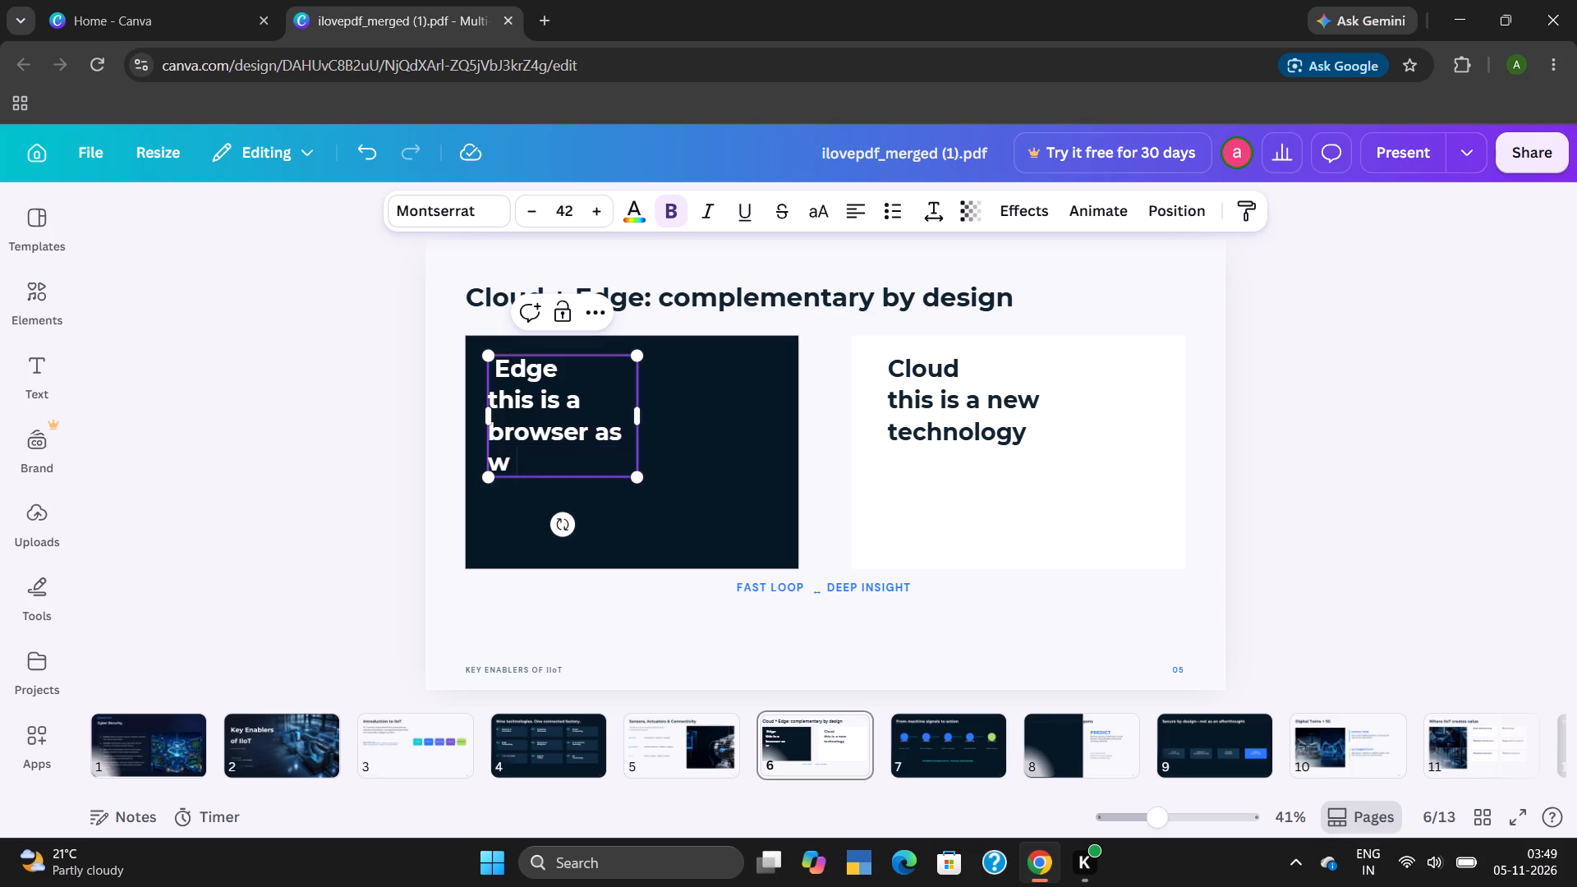
type("e know about")
key("space")
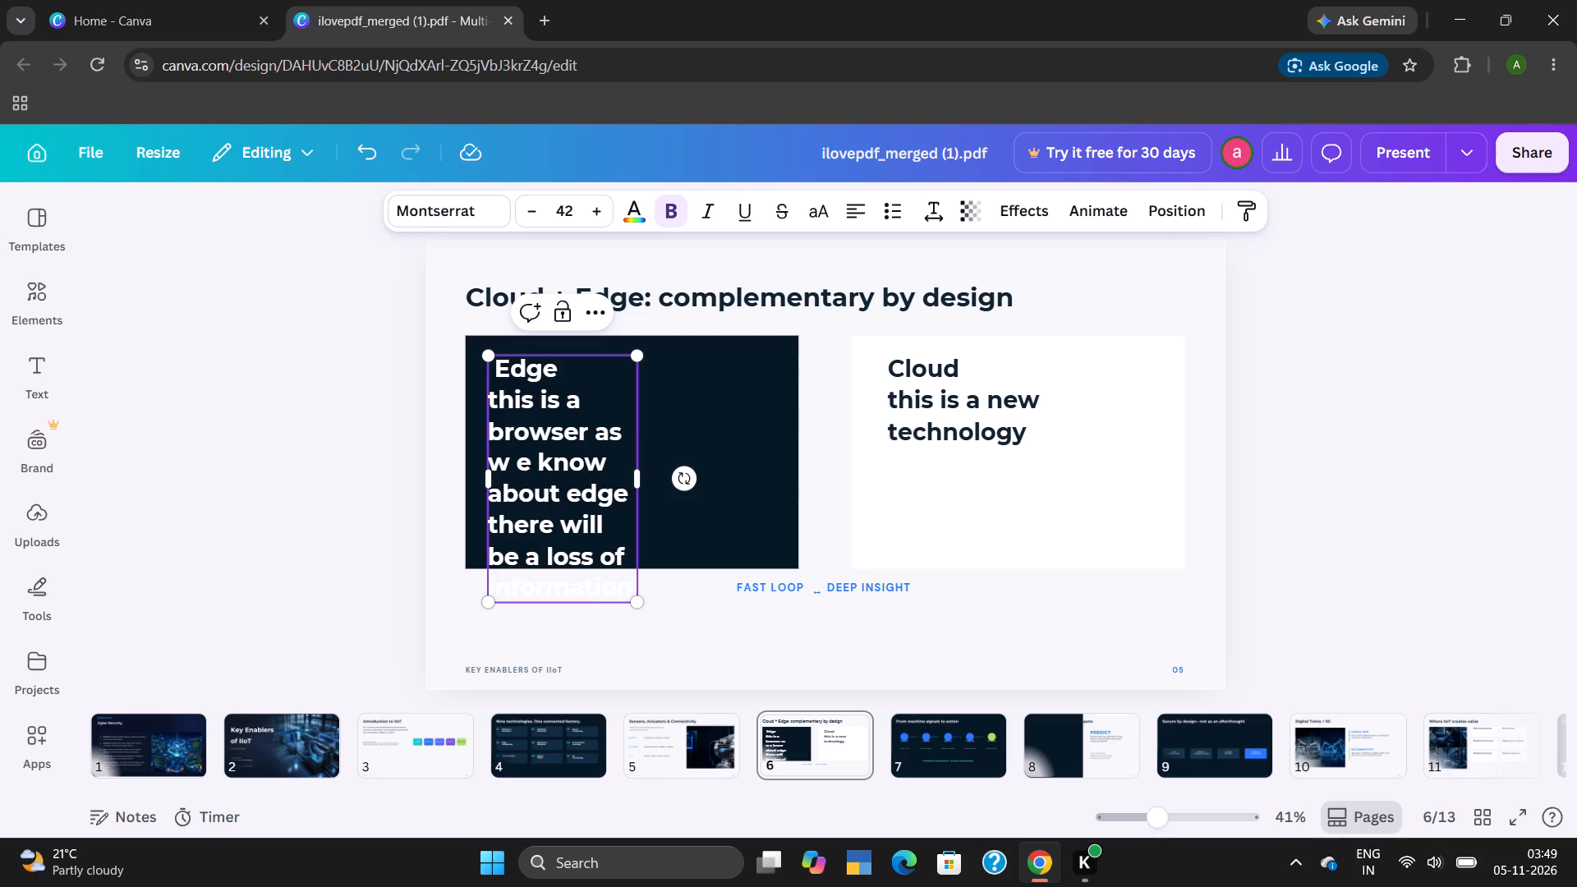
Scale the Edge text box down to a font size of about 31.3 so it fits inside the dark box.
left_click_drag(641, 602, 637, 519)
left_click(550, 398)
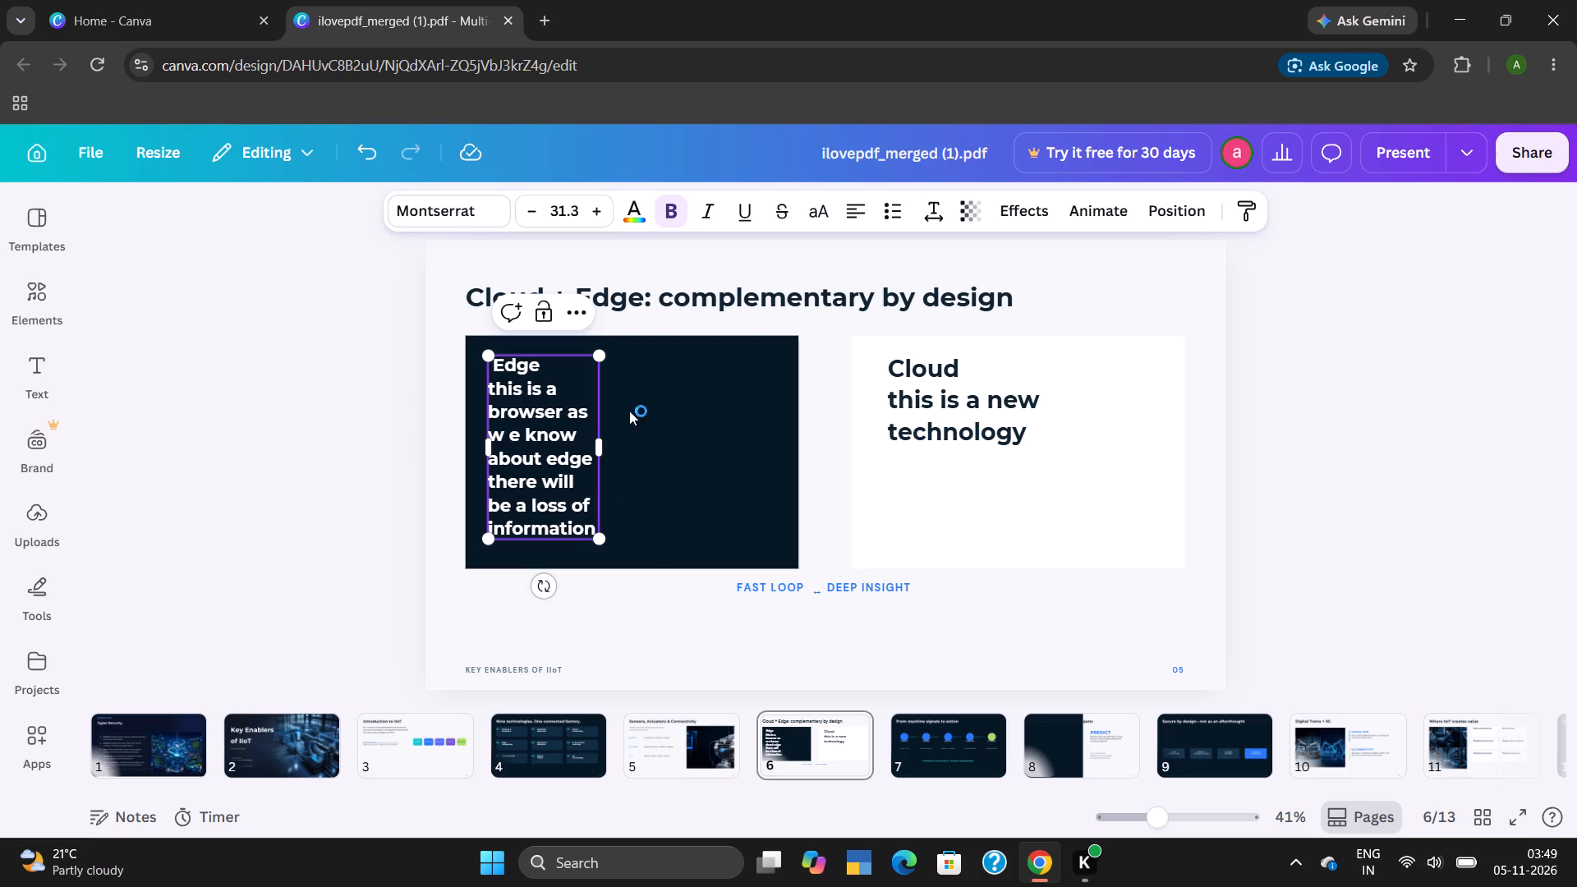
left_click(651, 420)
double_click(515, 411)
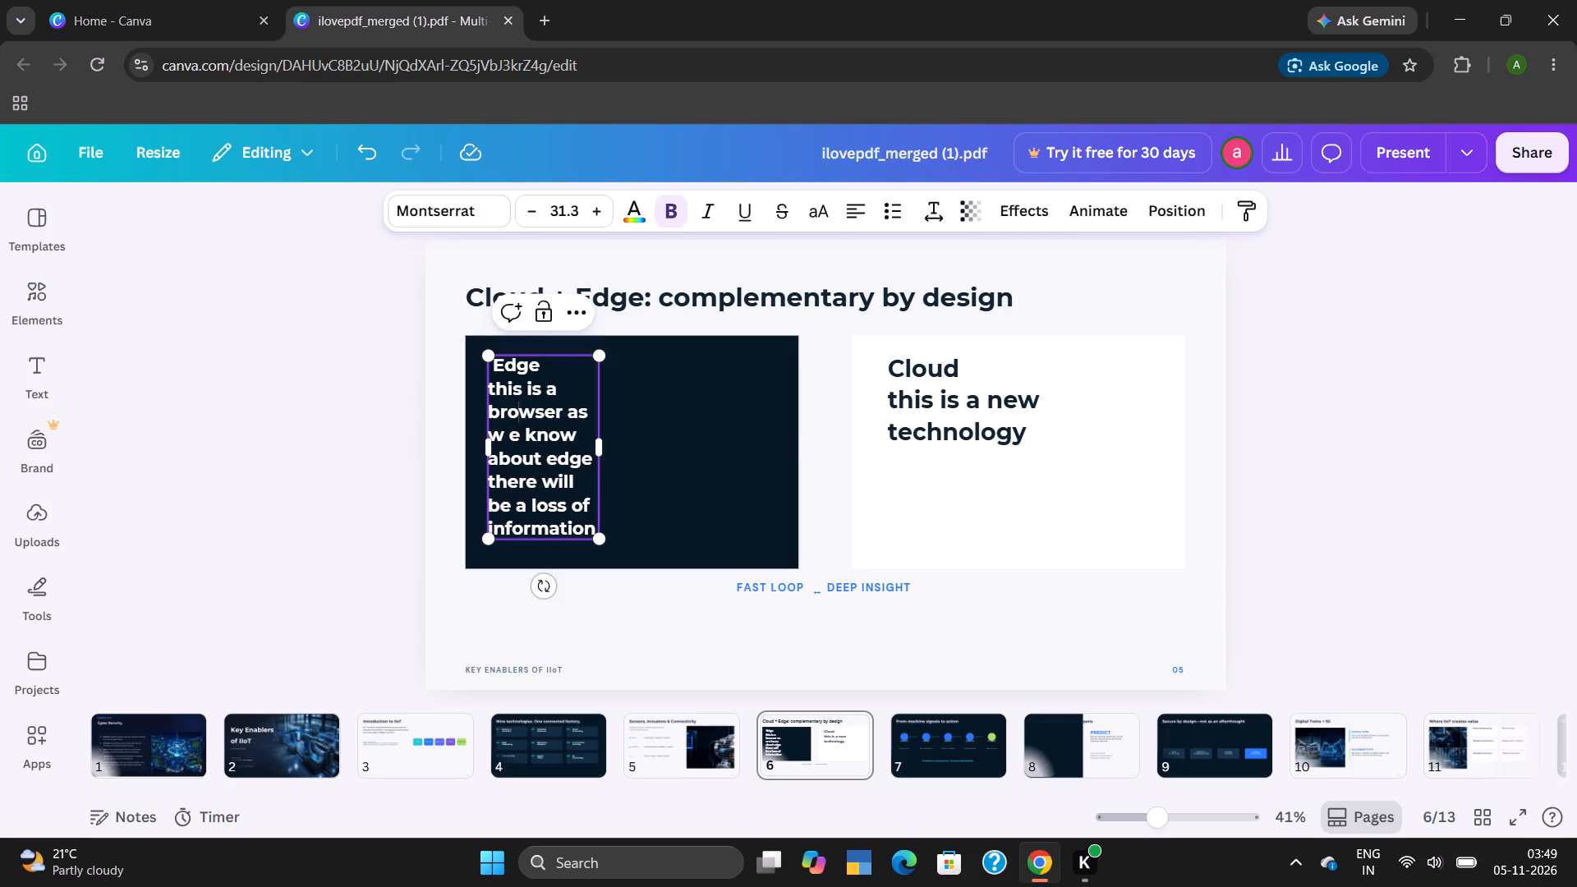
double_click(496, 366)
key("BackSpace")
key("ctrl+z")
Remove the leading space before the "Edge" heading and add a colon after it so it reads "Edge :".
key("Left")
key("Left")
double_click(550, 370)
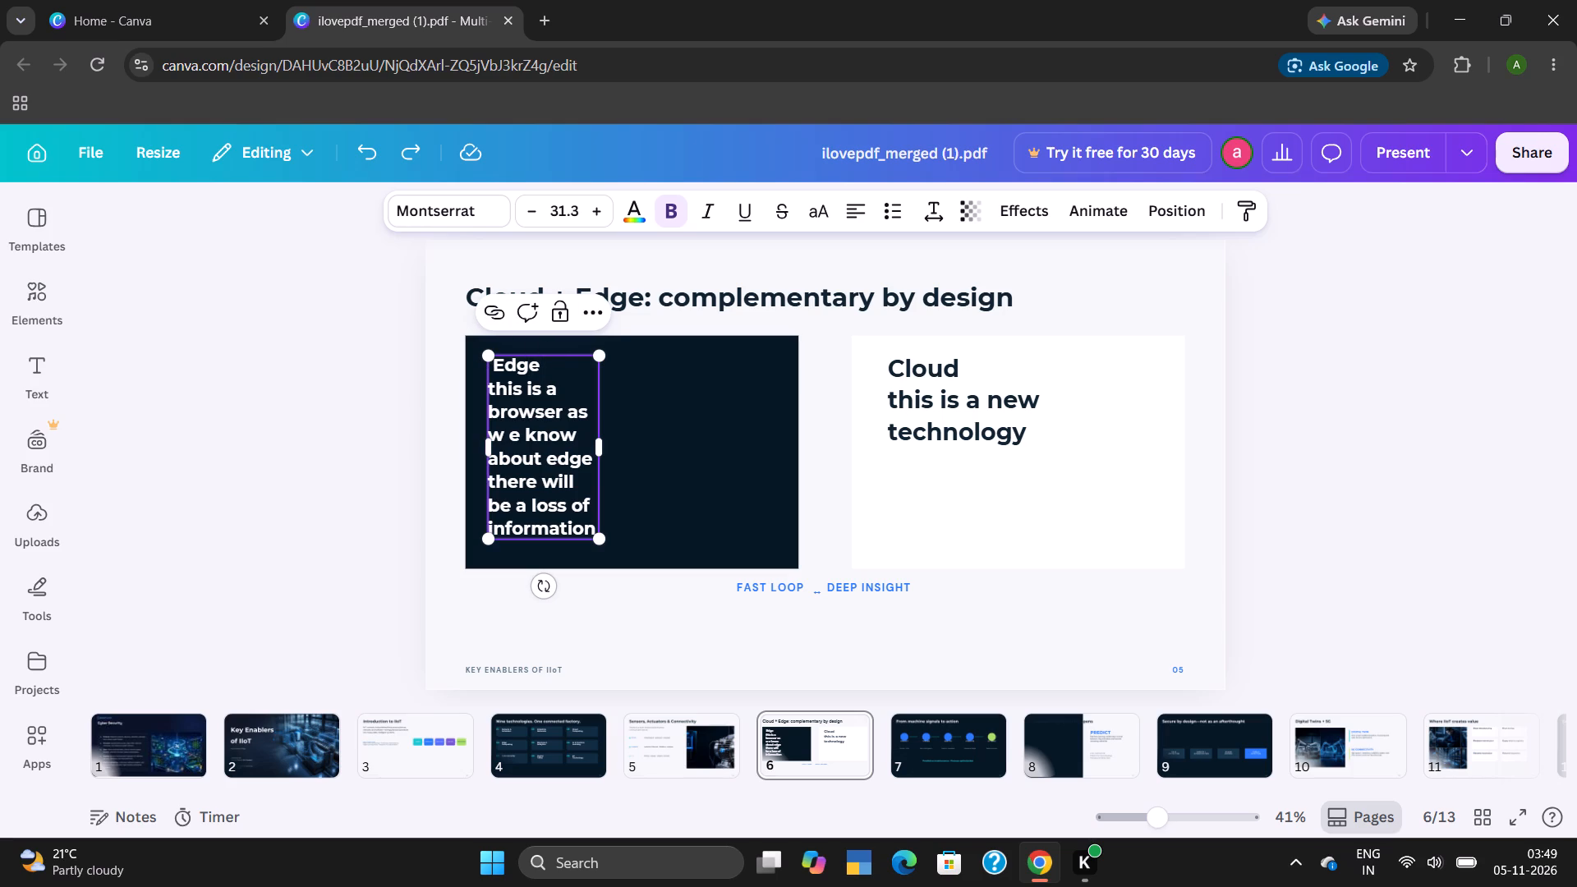
key("Left")
key("Left")
key("Left")
key("Left")
key("Left")
key("Left")
key("Left")
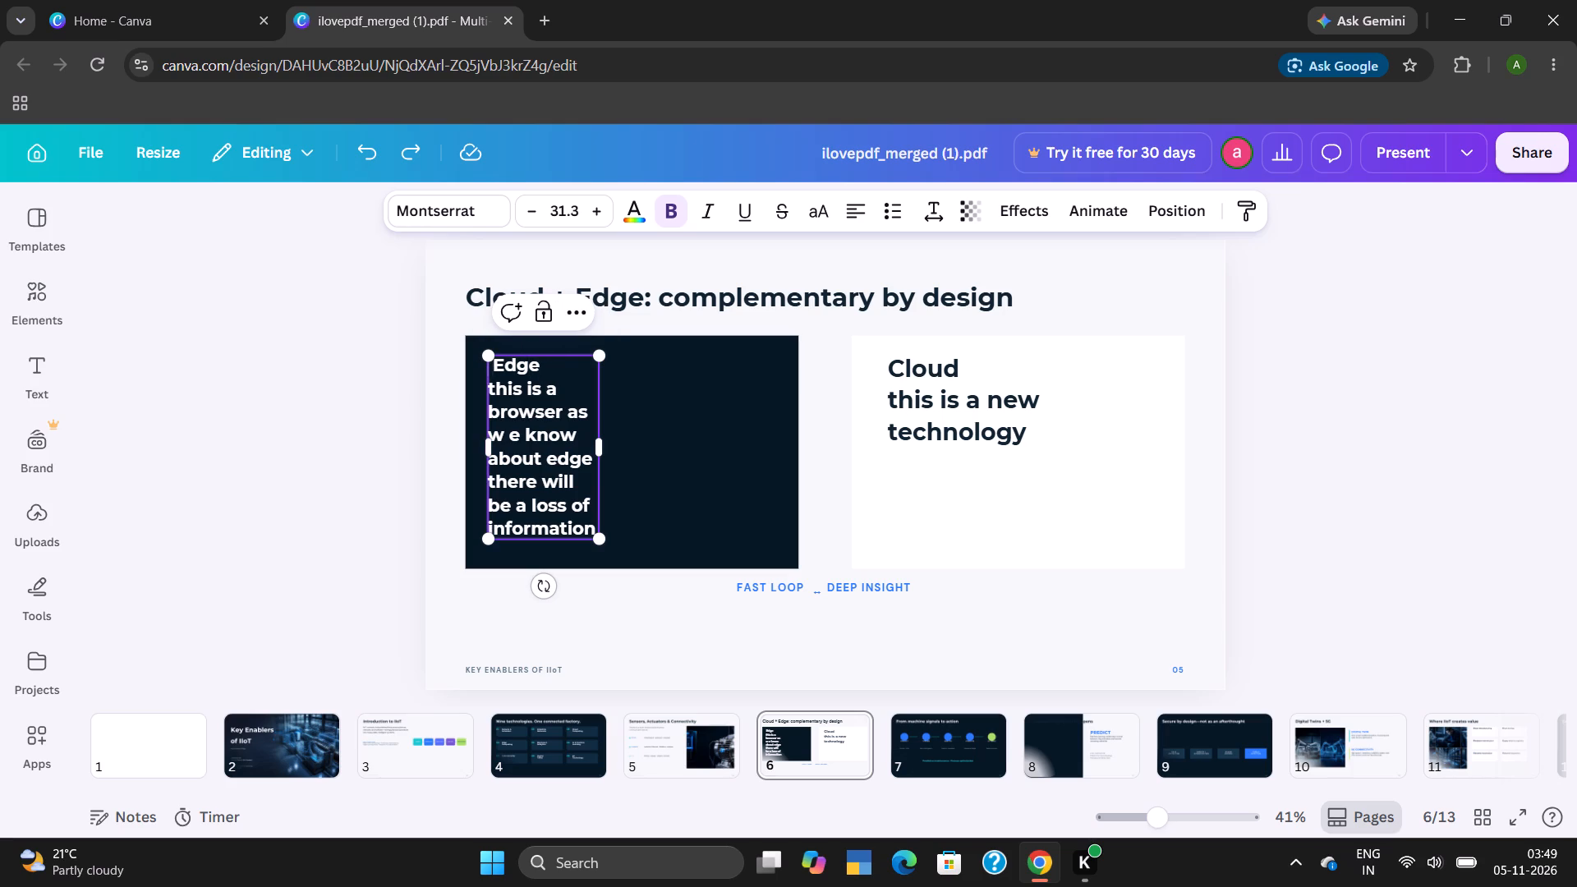
key("Right")
key("BackSpace")
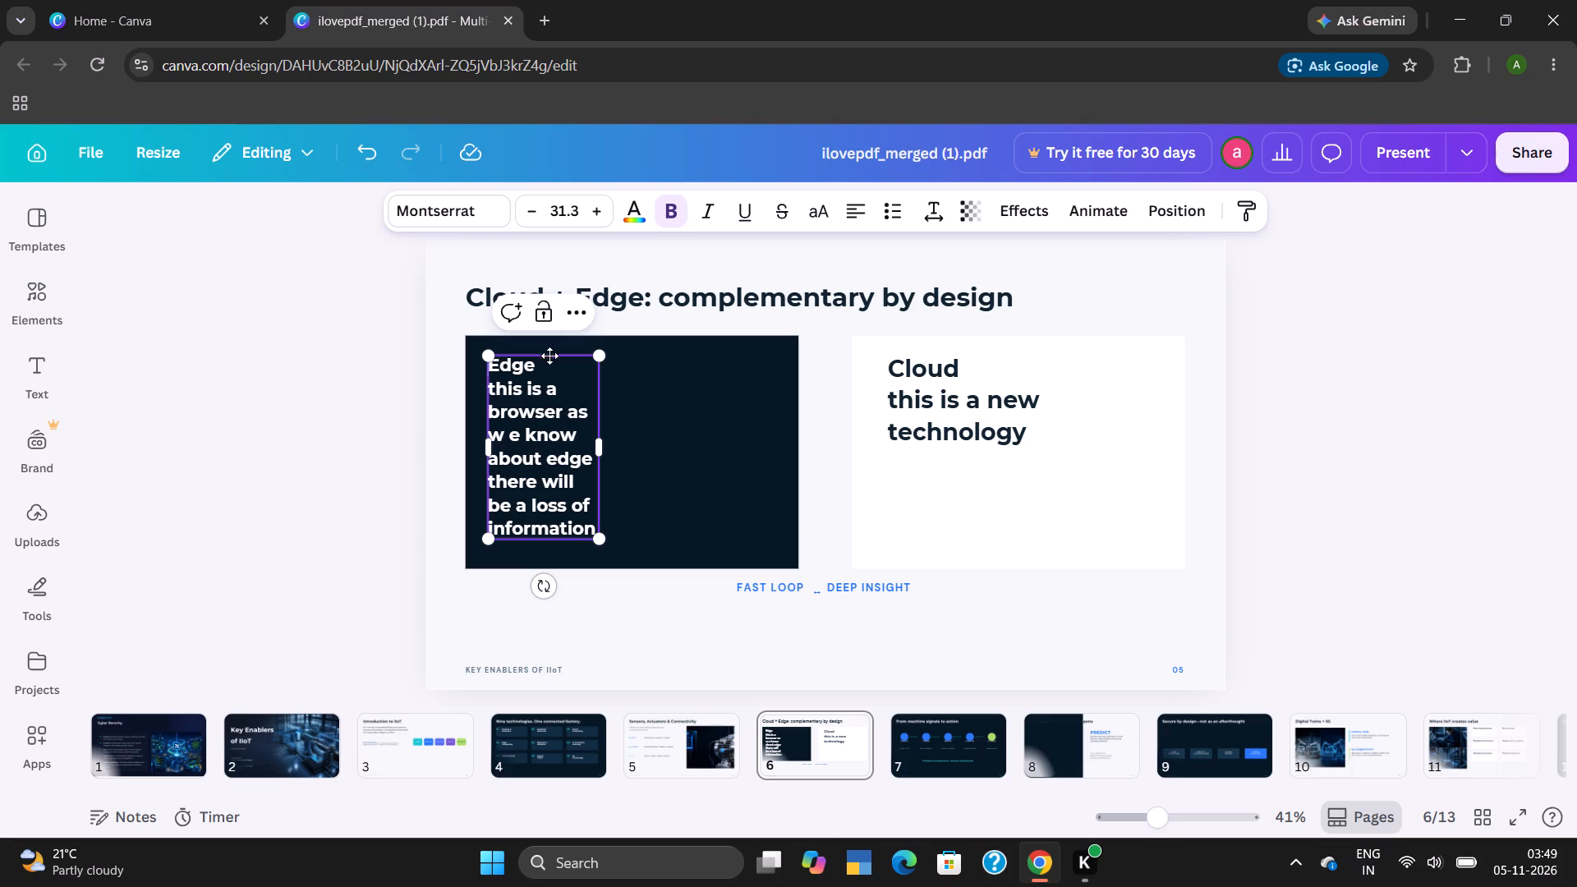
left_click(554, 367)
key("shift+colon")
Widen the Edge text box to span most of the dark box's width.
left_click_drag(609, 448, 748, 430)
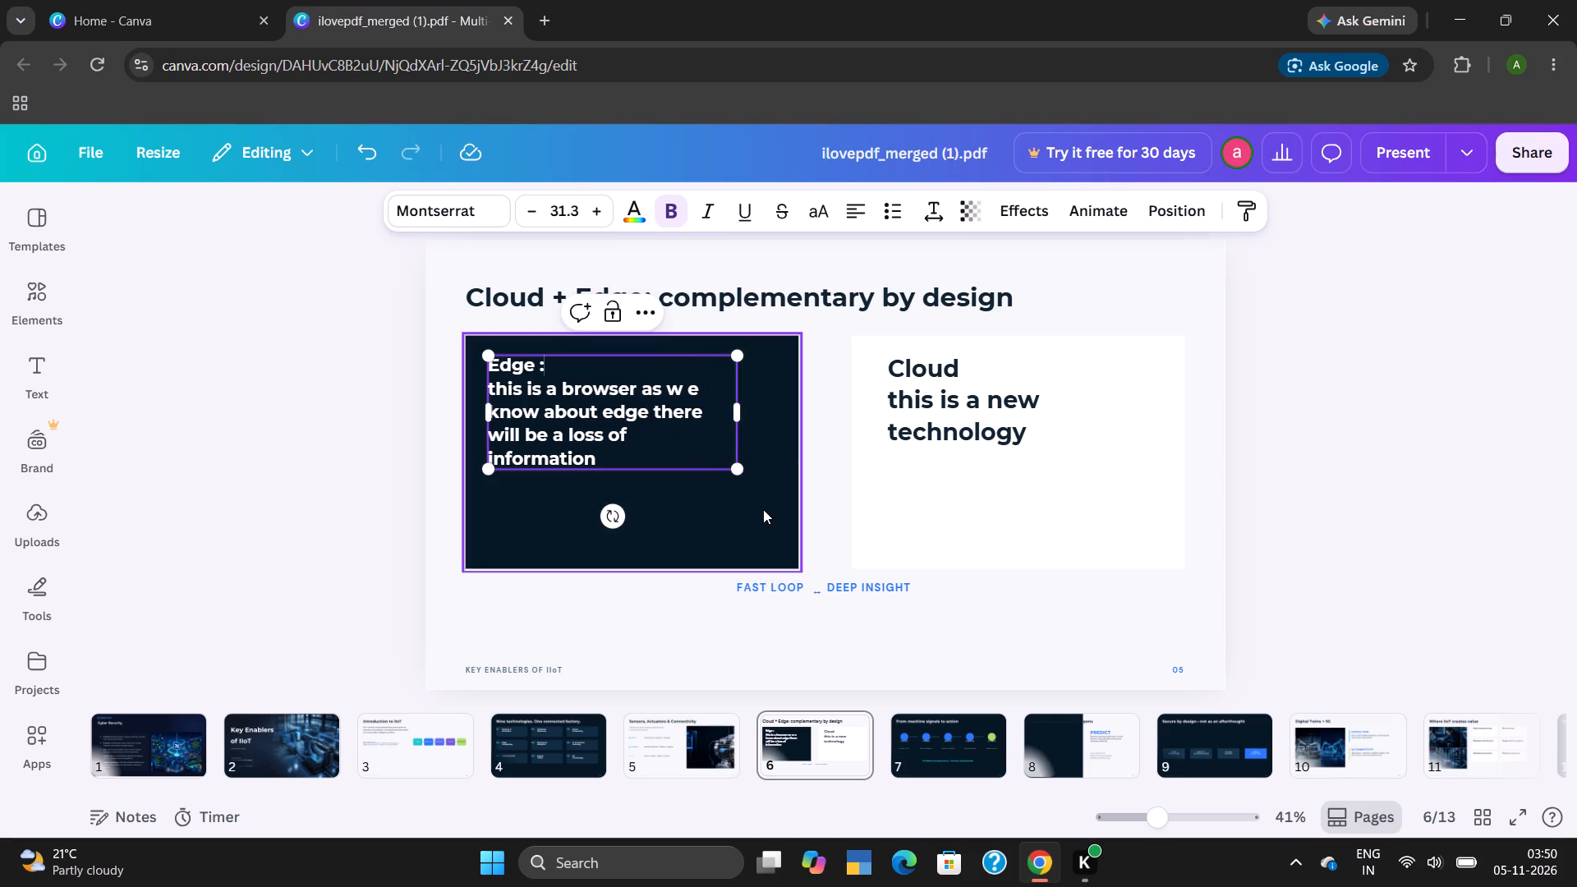
left_click(763, 509)
Clear the body text under the "Cloud" heading in the white box, make the heading read "Cloud:", and start a new line below it.
left_click(853, 342)
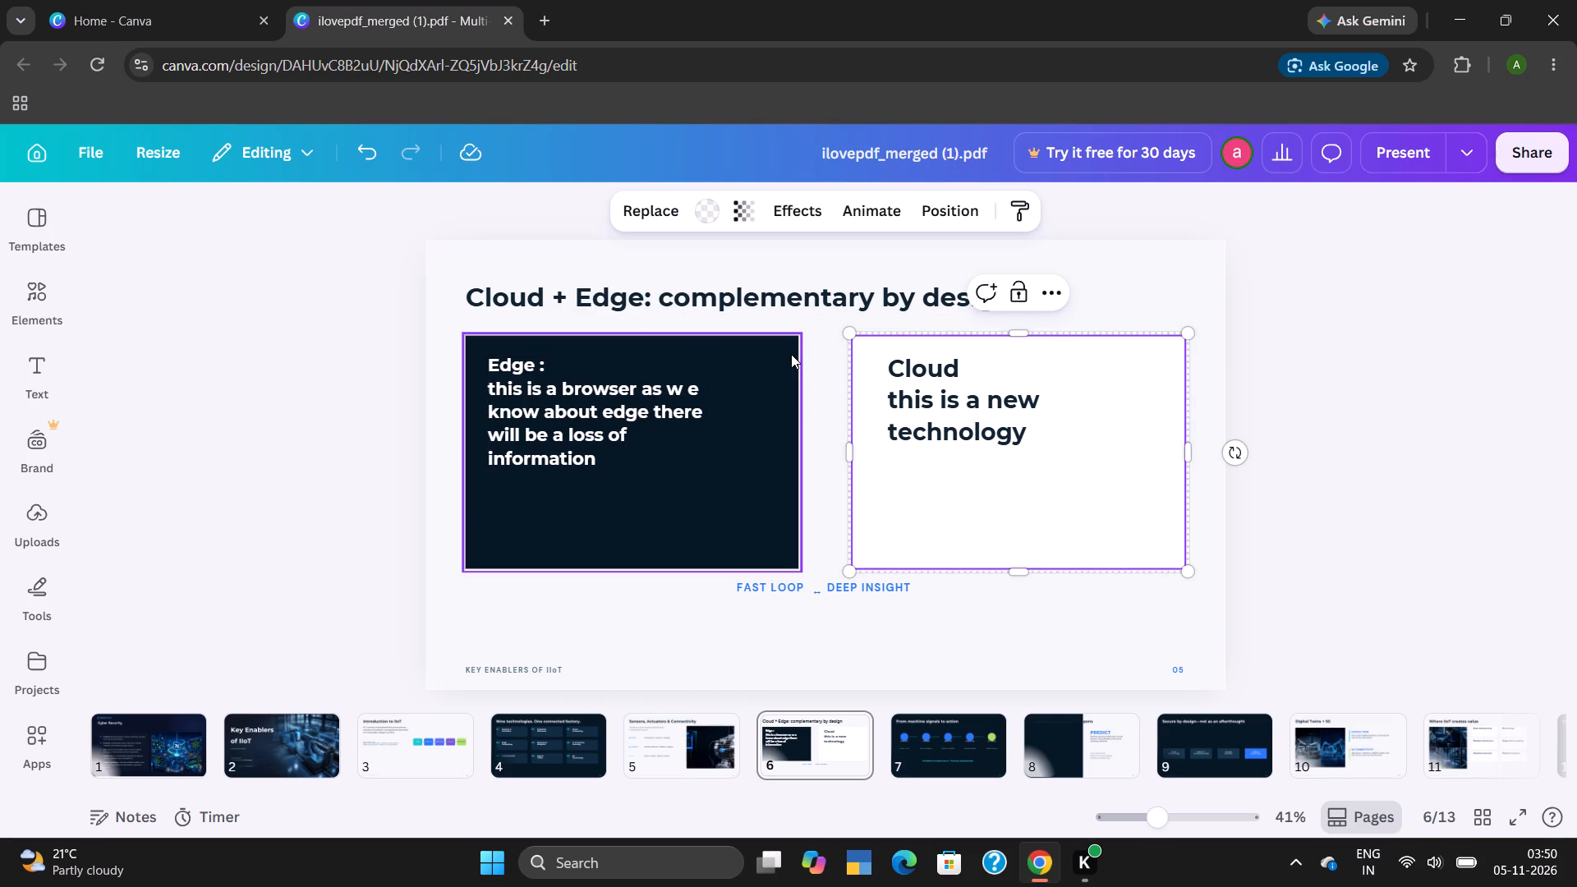
double_click(953, 373)
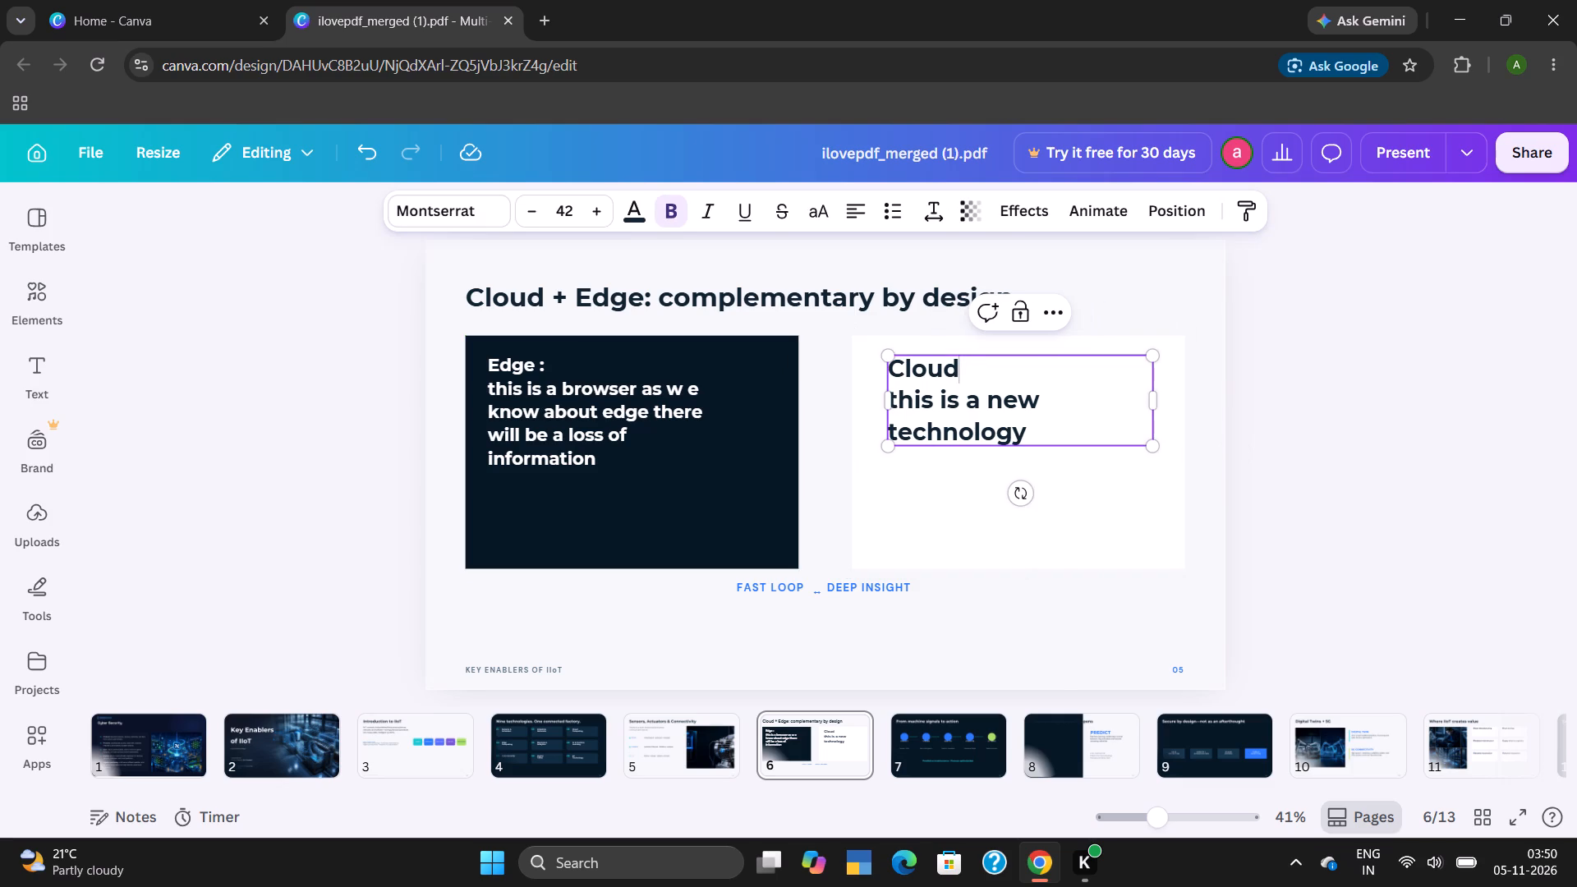
triple_click(953, 386)
key("space")
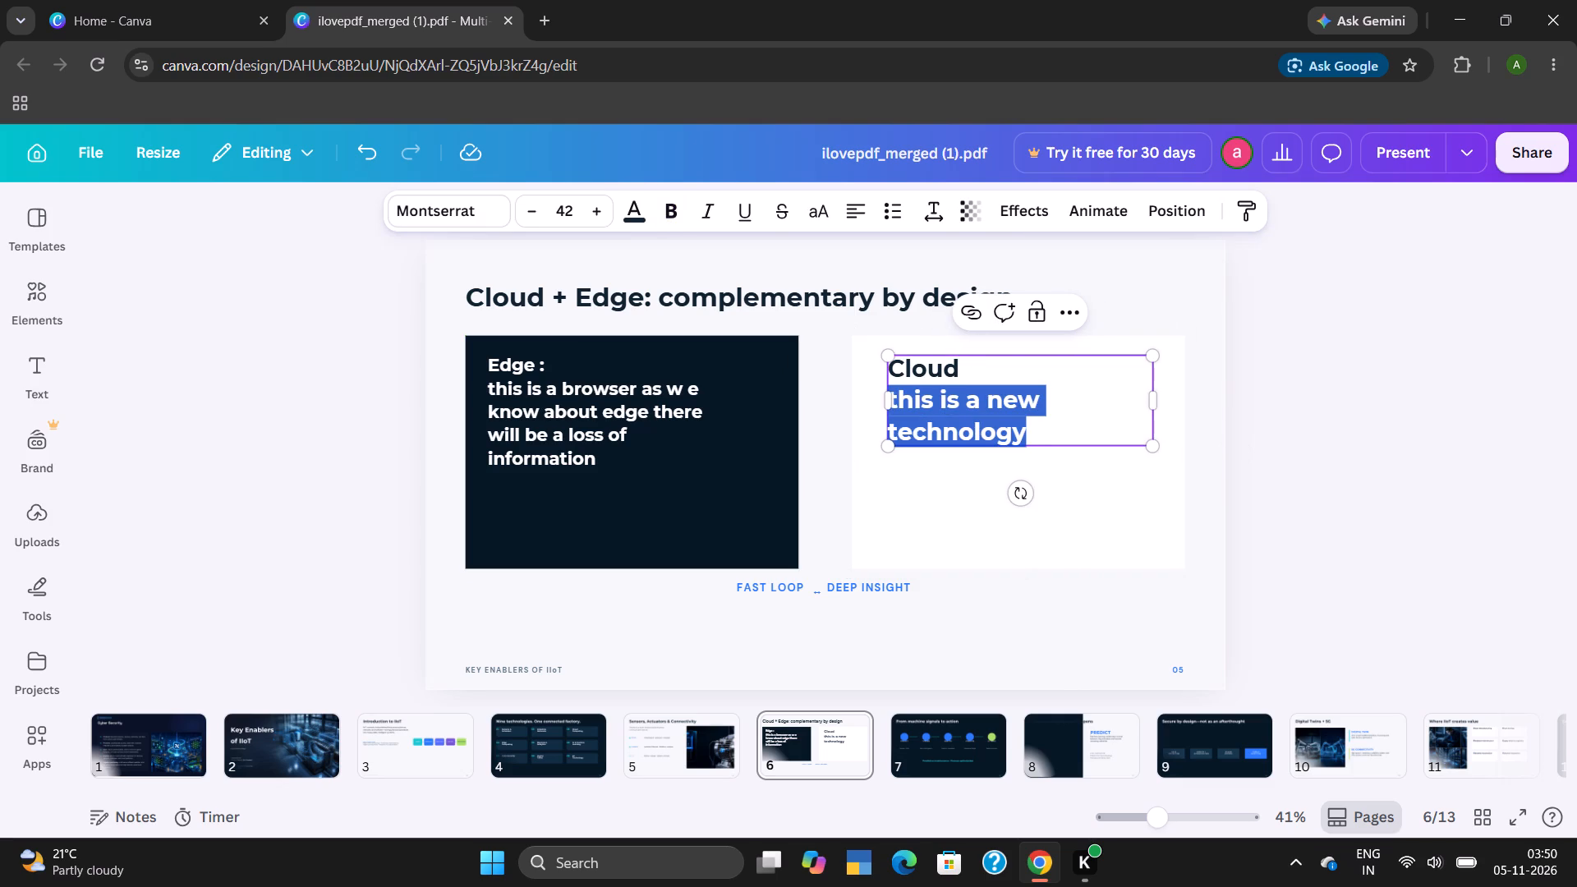
left_click(985, 369)
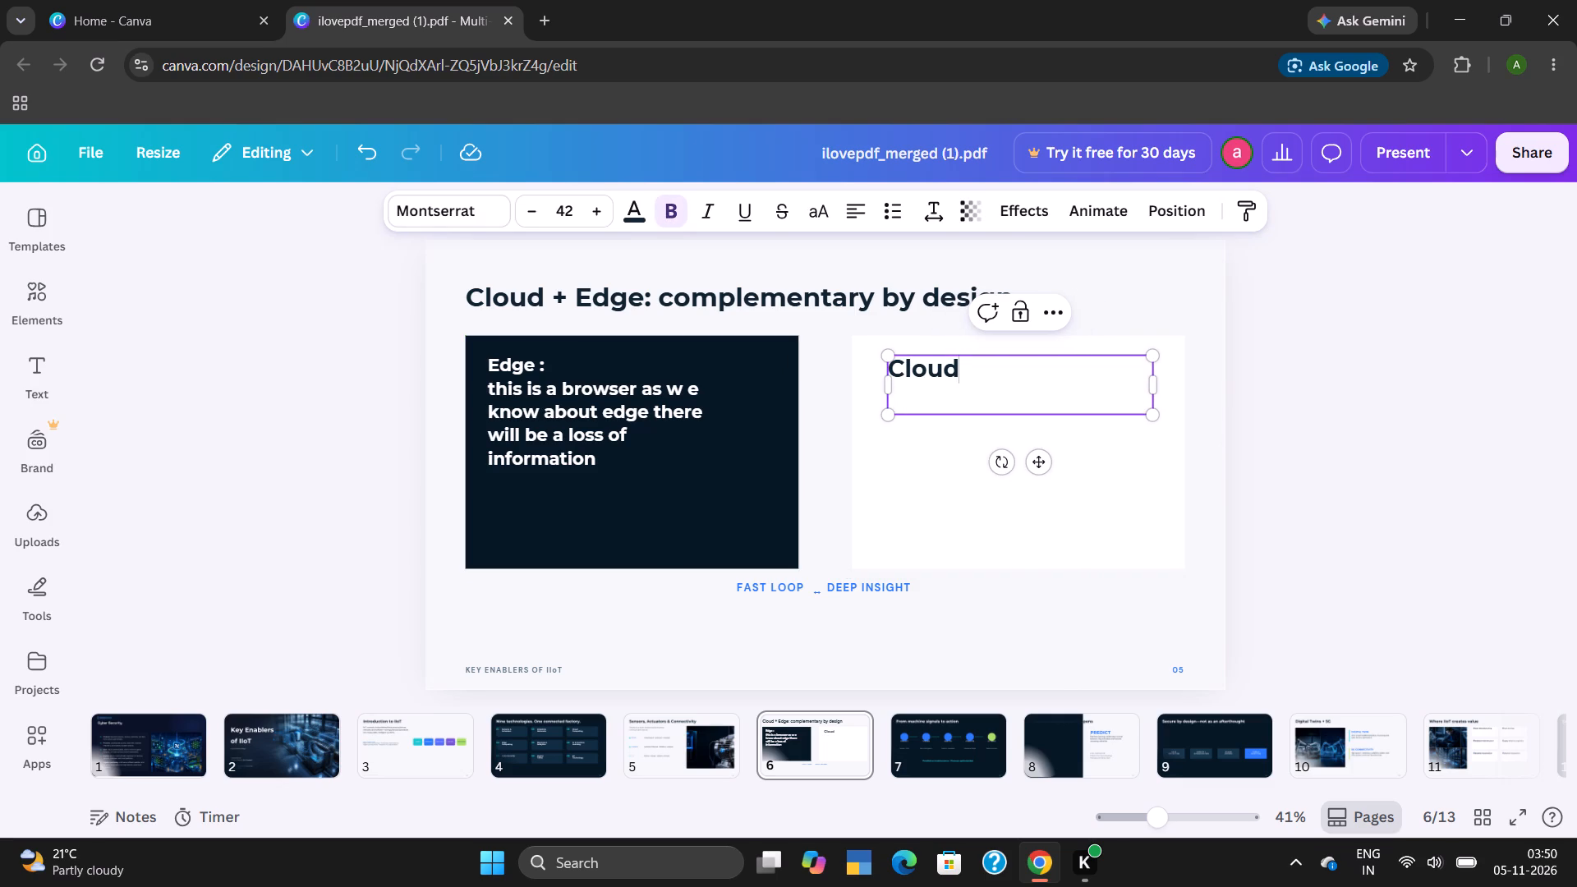
key("shift+colon")
key("Return")
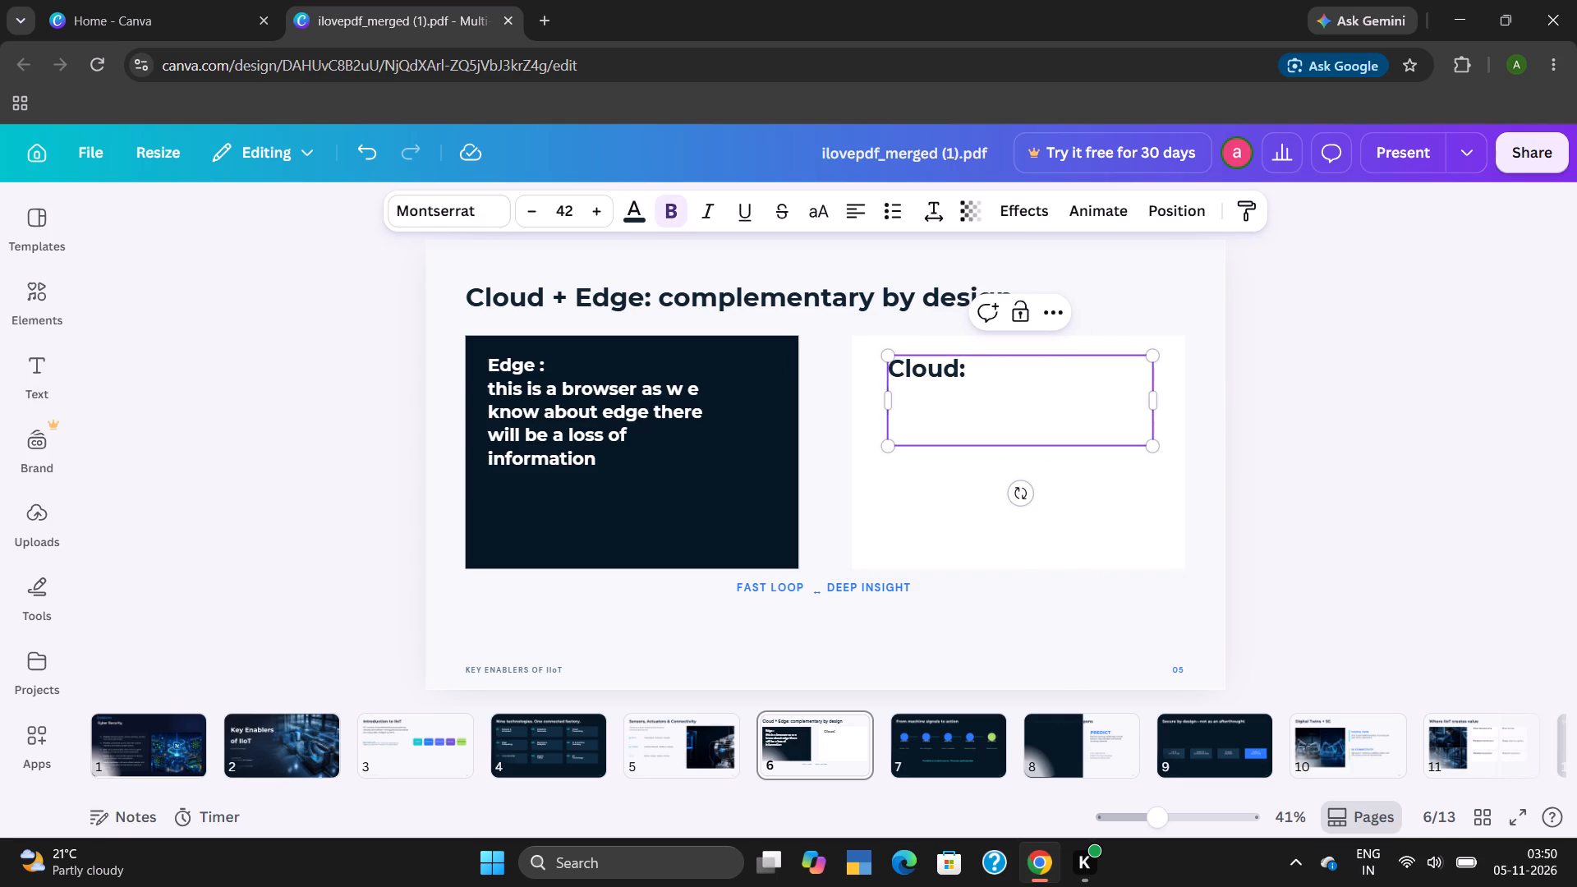
Enter "cloud computing ia model that we" as the start of the body text below the "Cloud:" heading.
type("cloud")
key("space")
key("c")
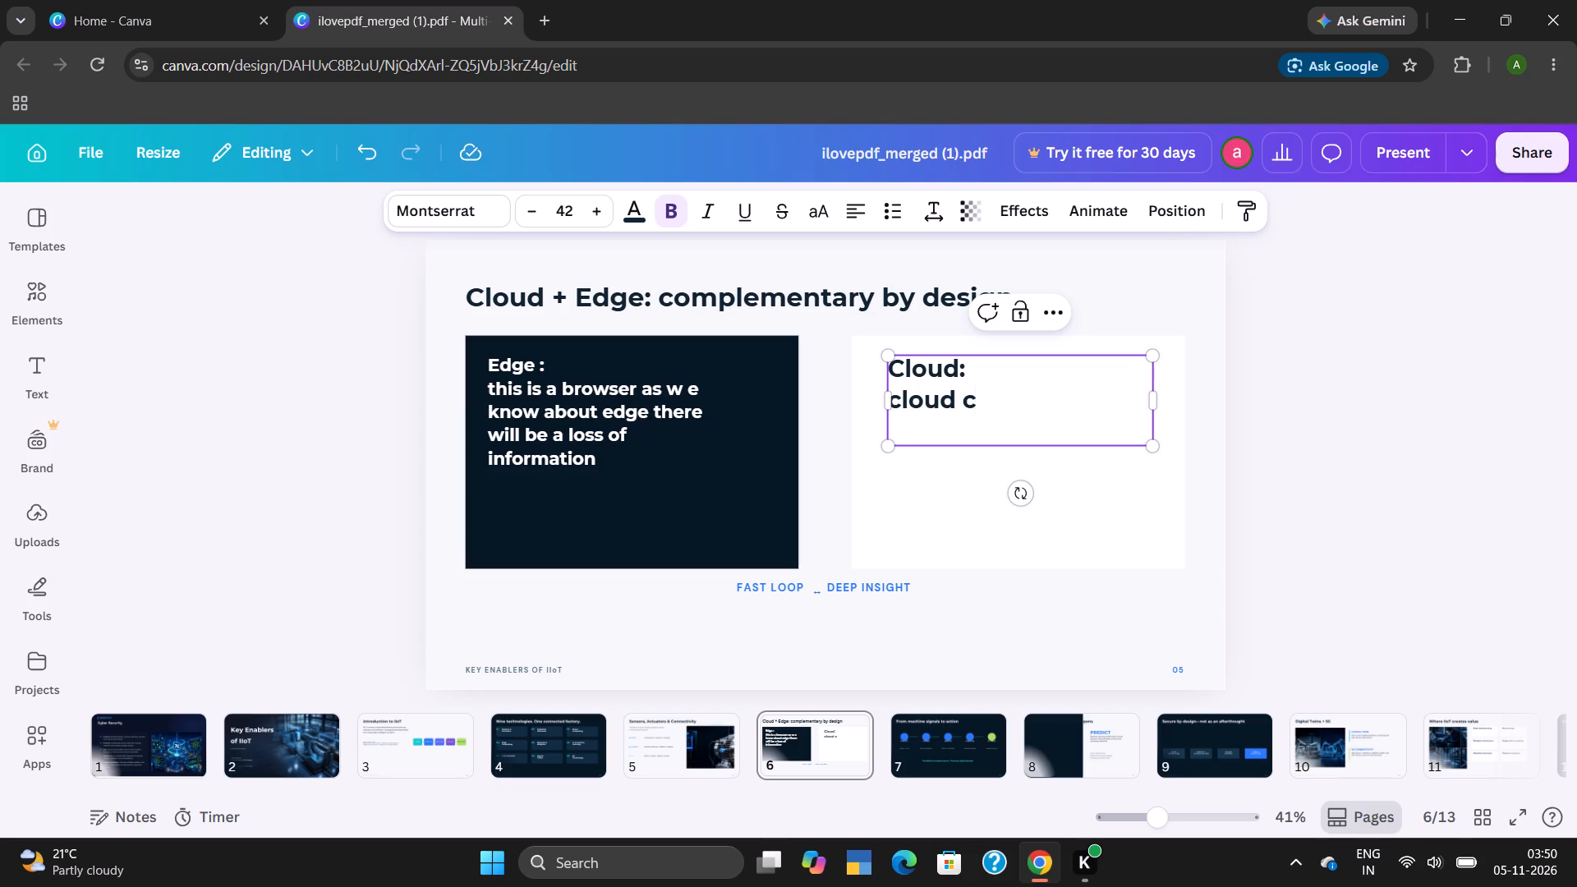
type("omputi")
type("ng")
key("space")
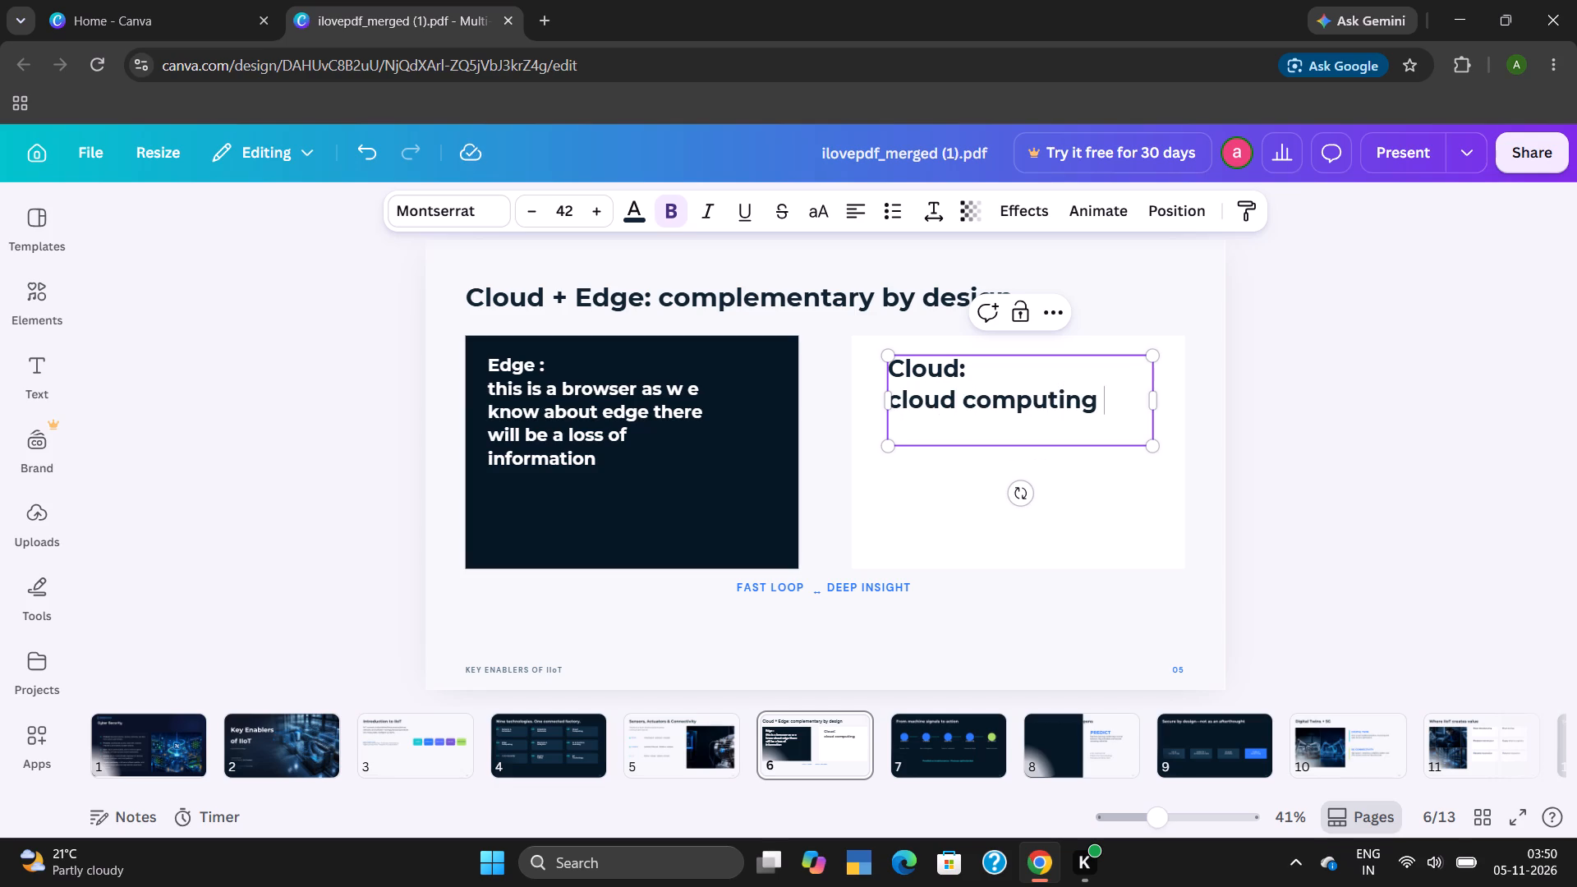
type("ia")
key("space")
type("model that we")
key("space")
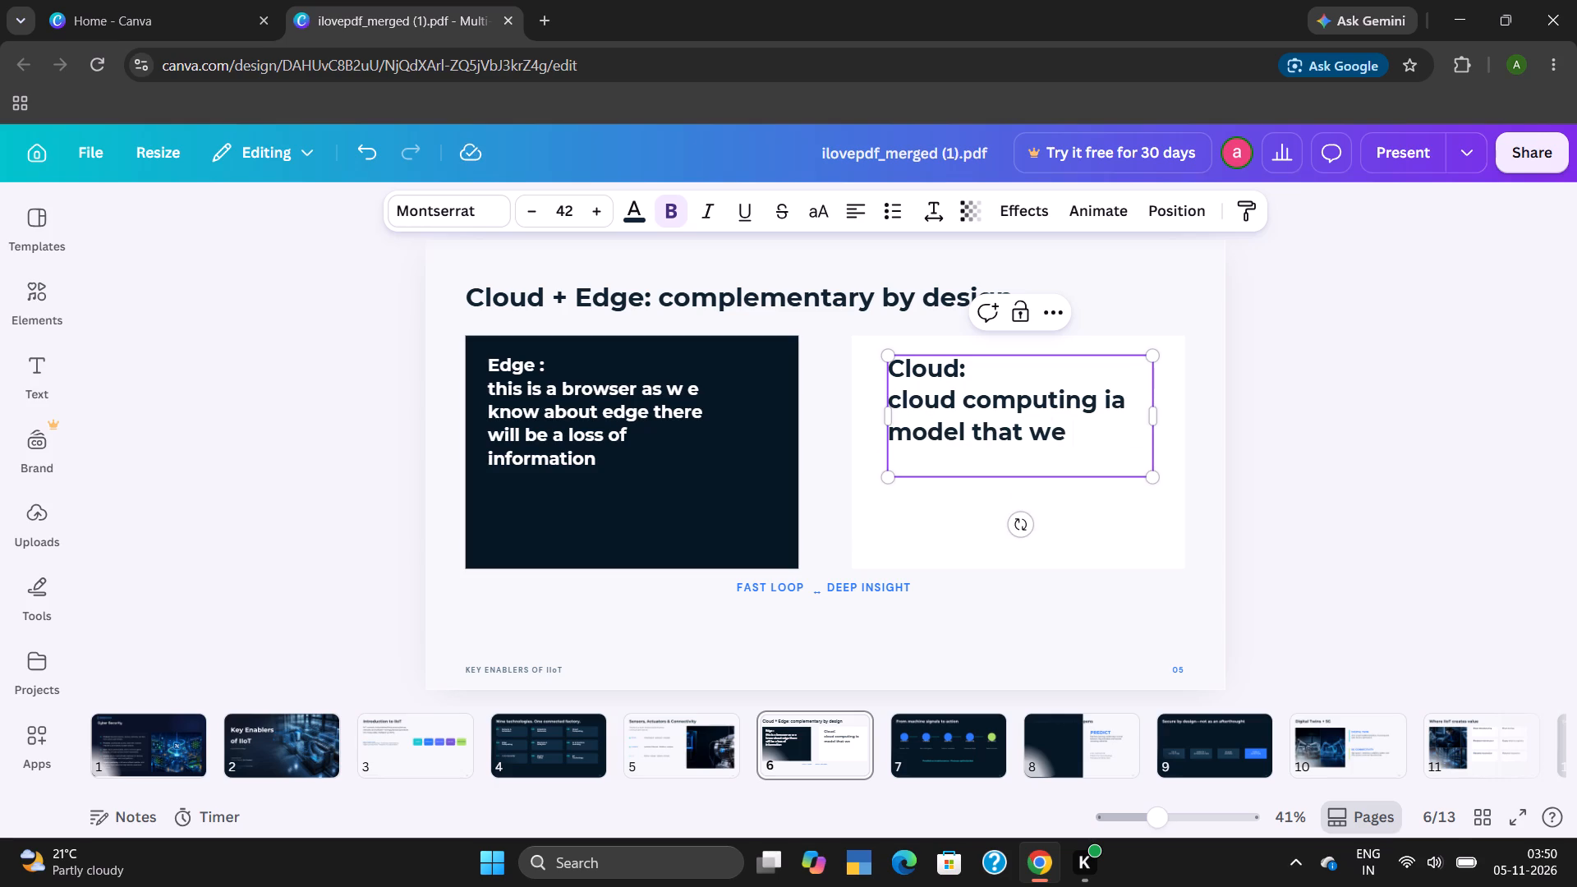
Continue the Cloud body text with "learn about our specific topic" and finish editing the text box.
type("learn about")
key("space")
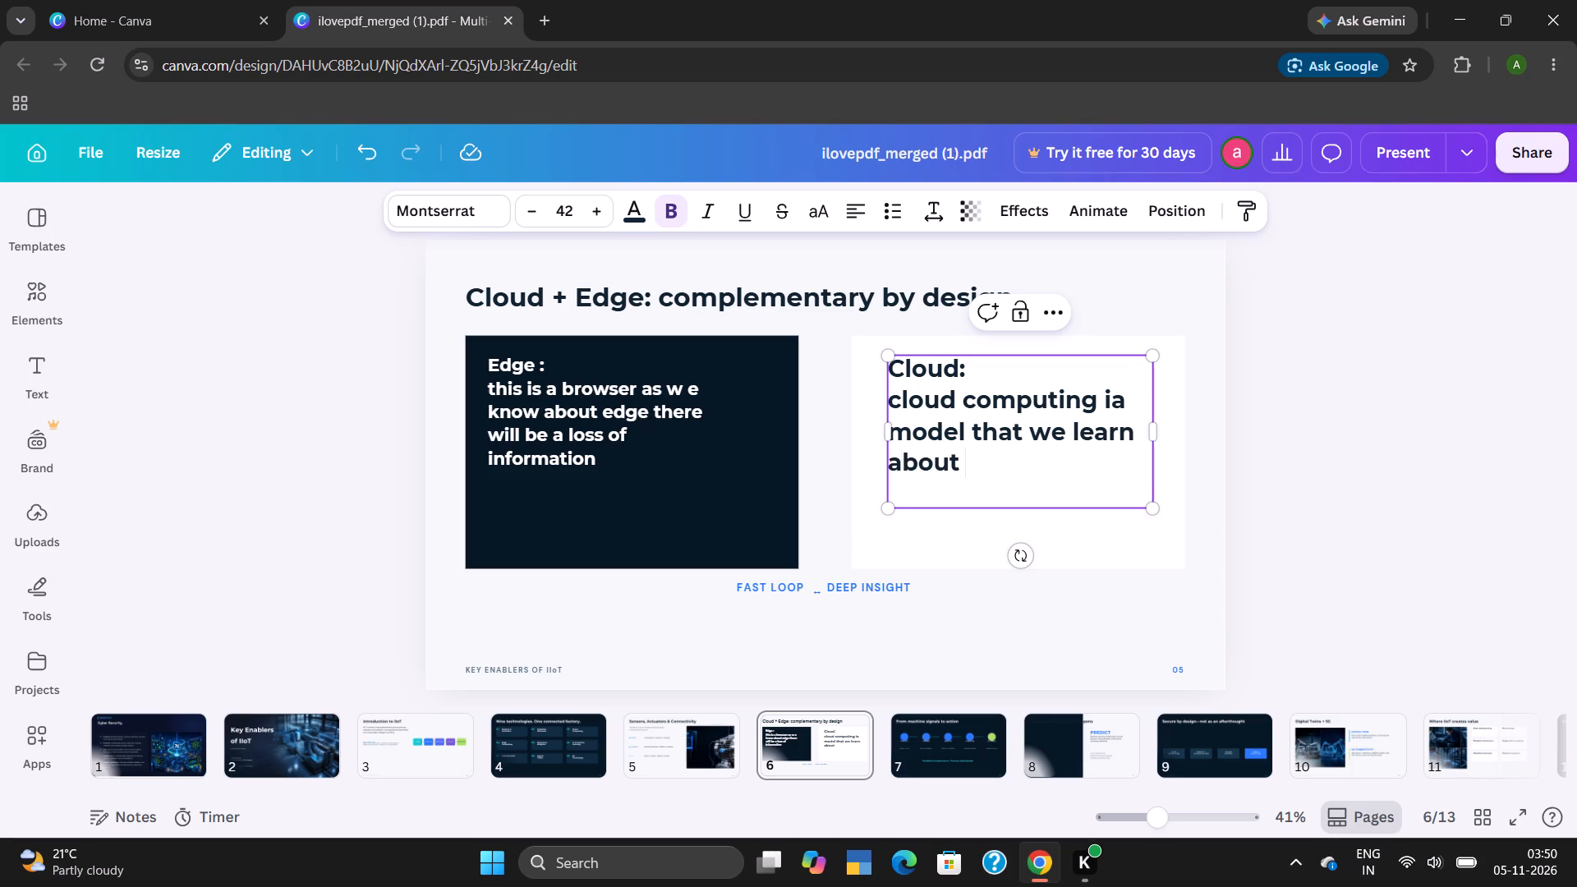
type("our spec")
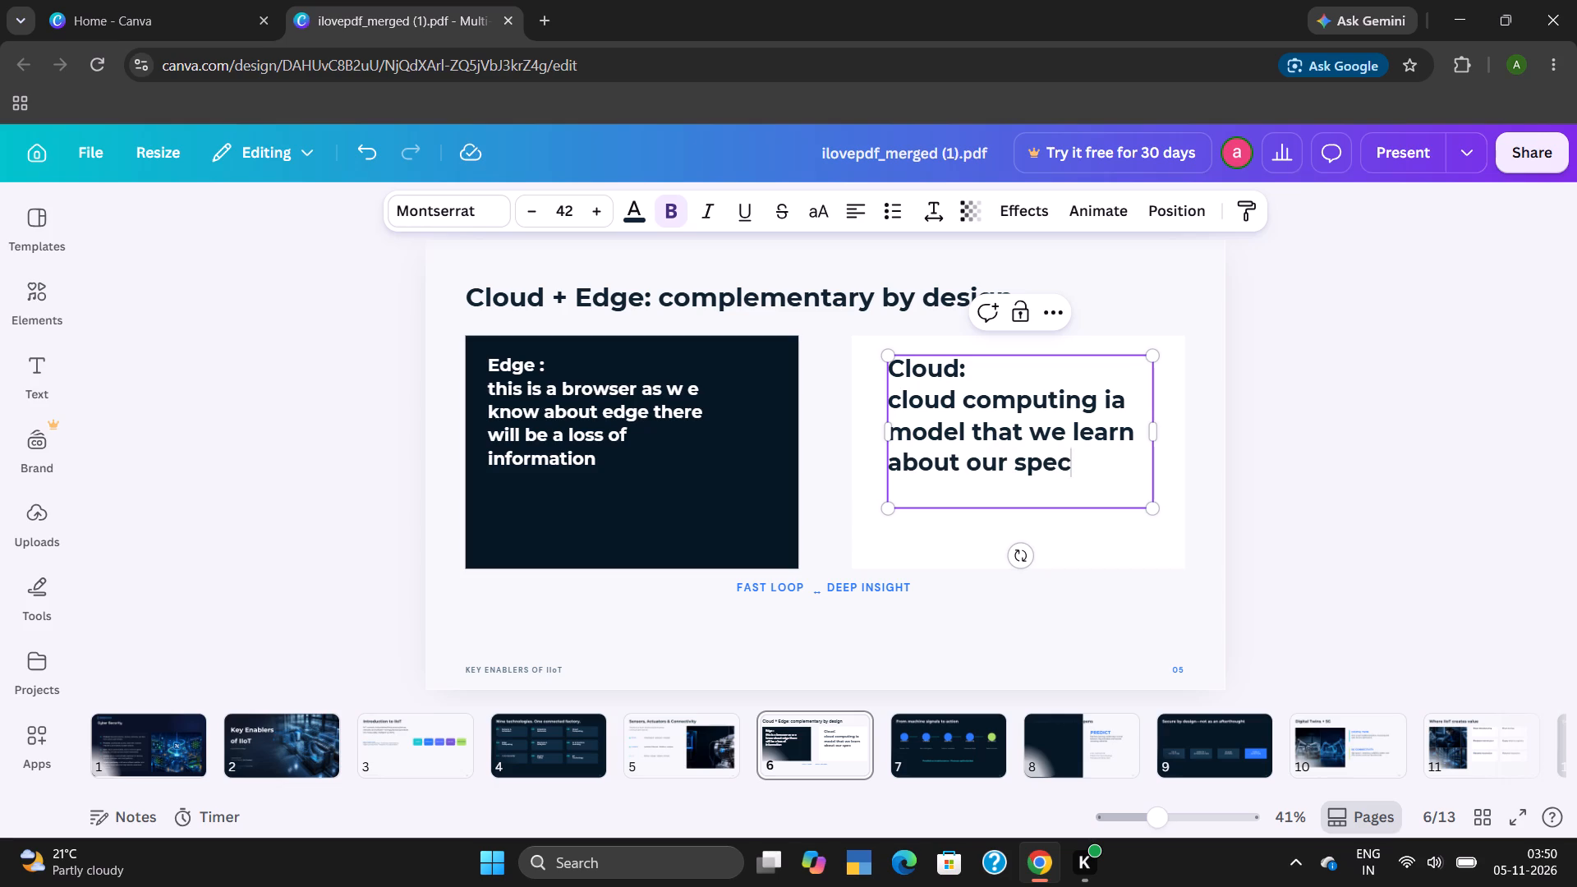
type("ific")
key("space")
key("t")
type("opic")
key("space")
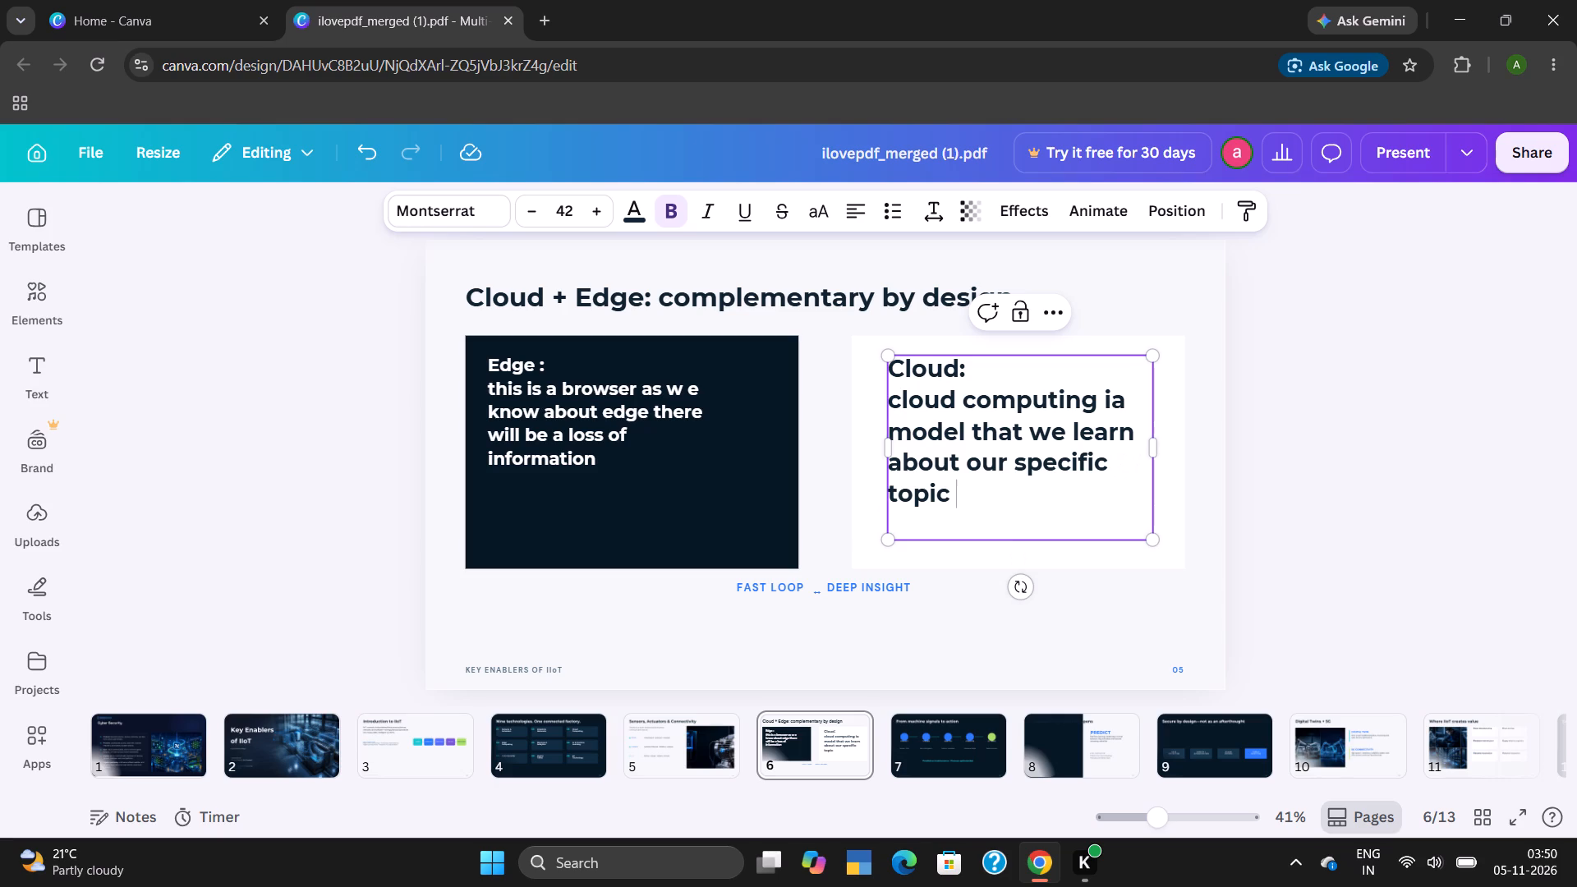
left_click(860, 453)
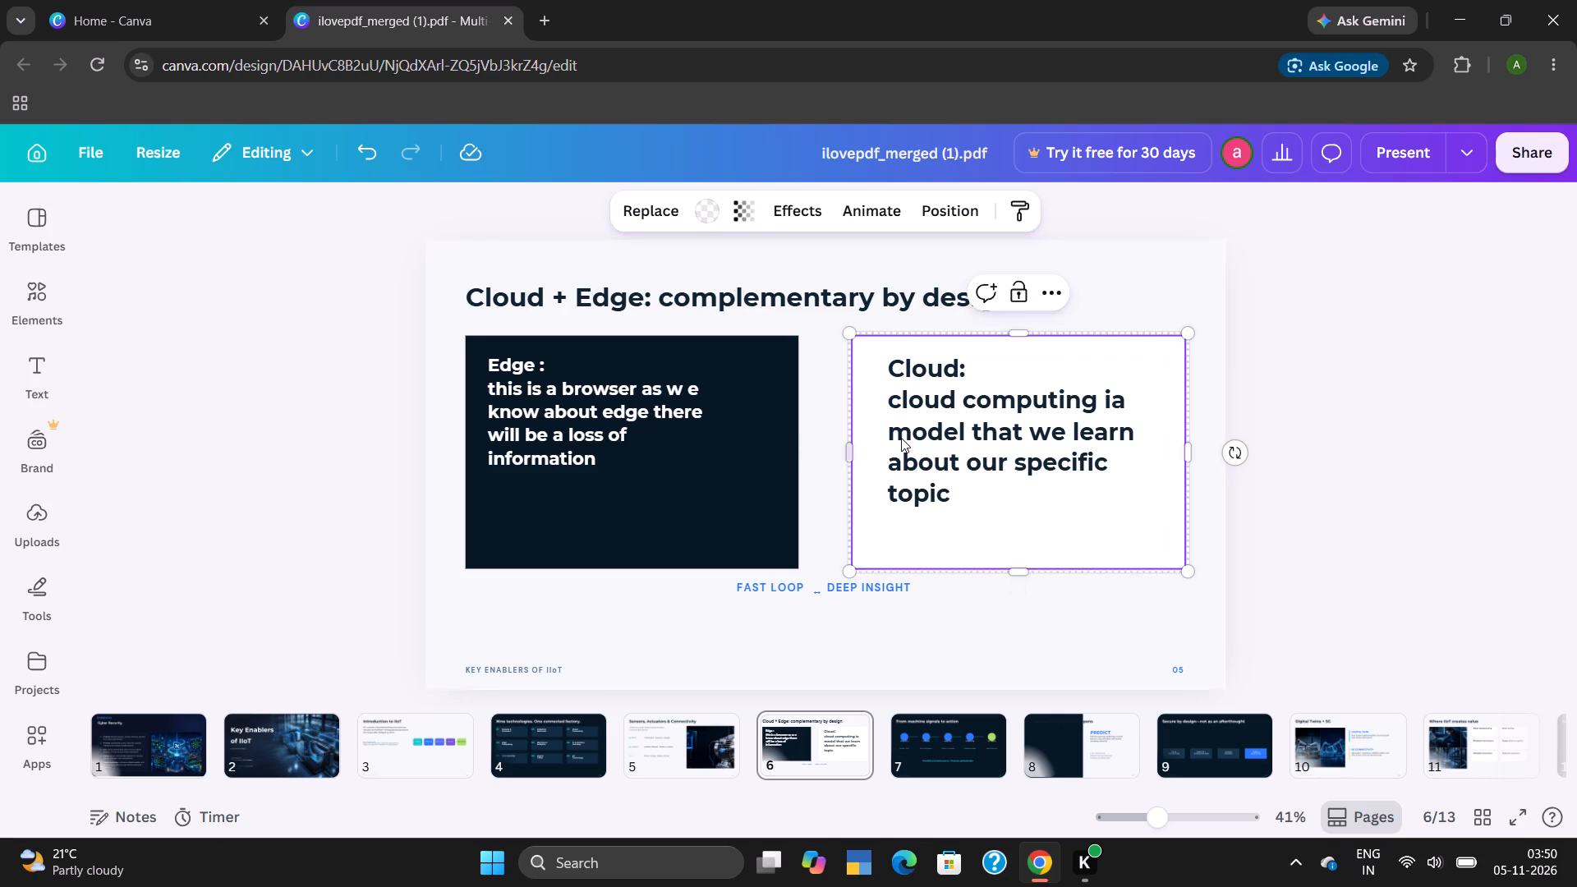
Go to page 7 and replace the slide title with "From Machine Signal to action".
left_click(912, 731)
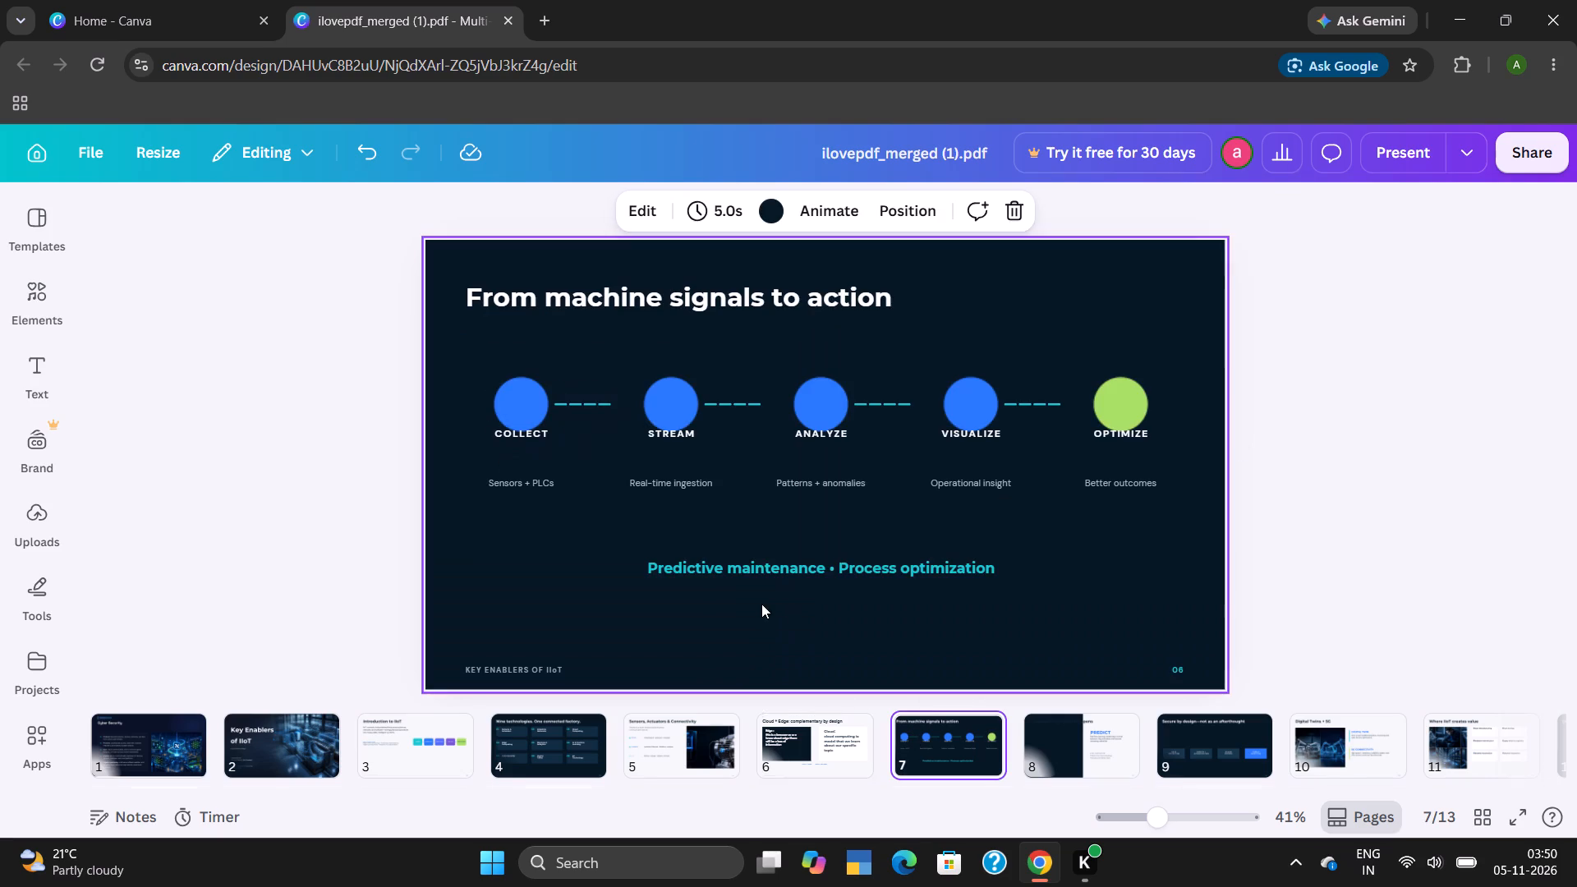
double_click(640, 306)
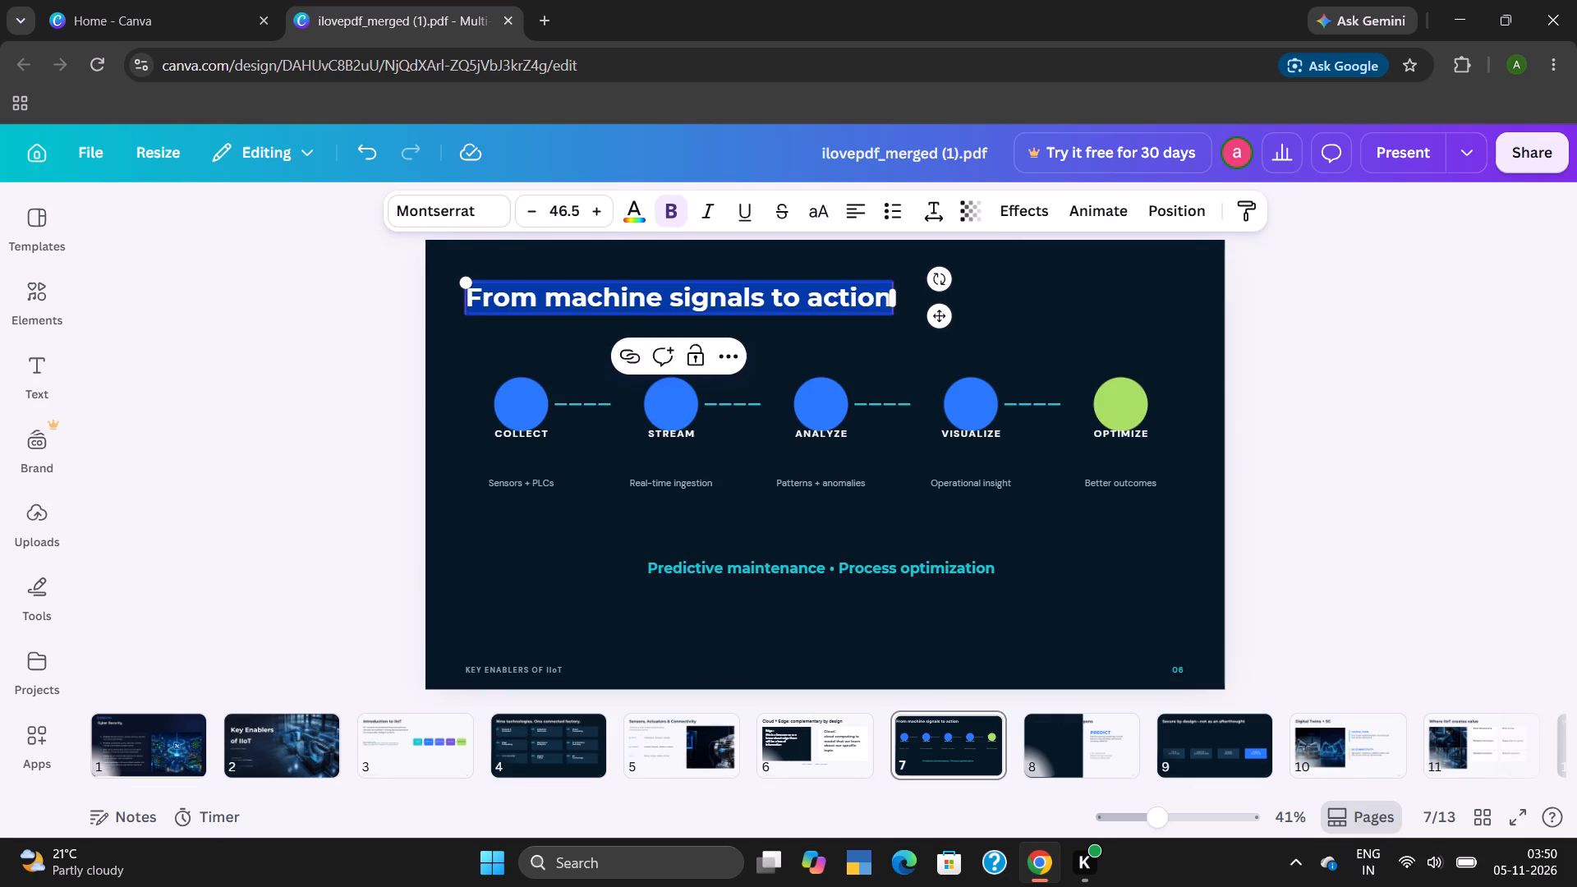
key("space")
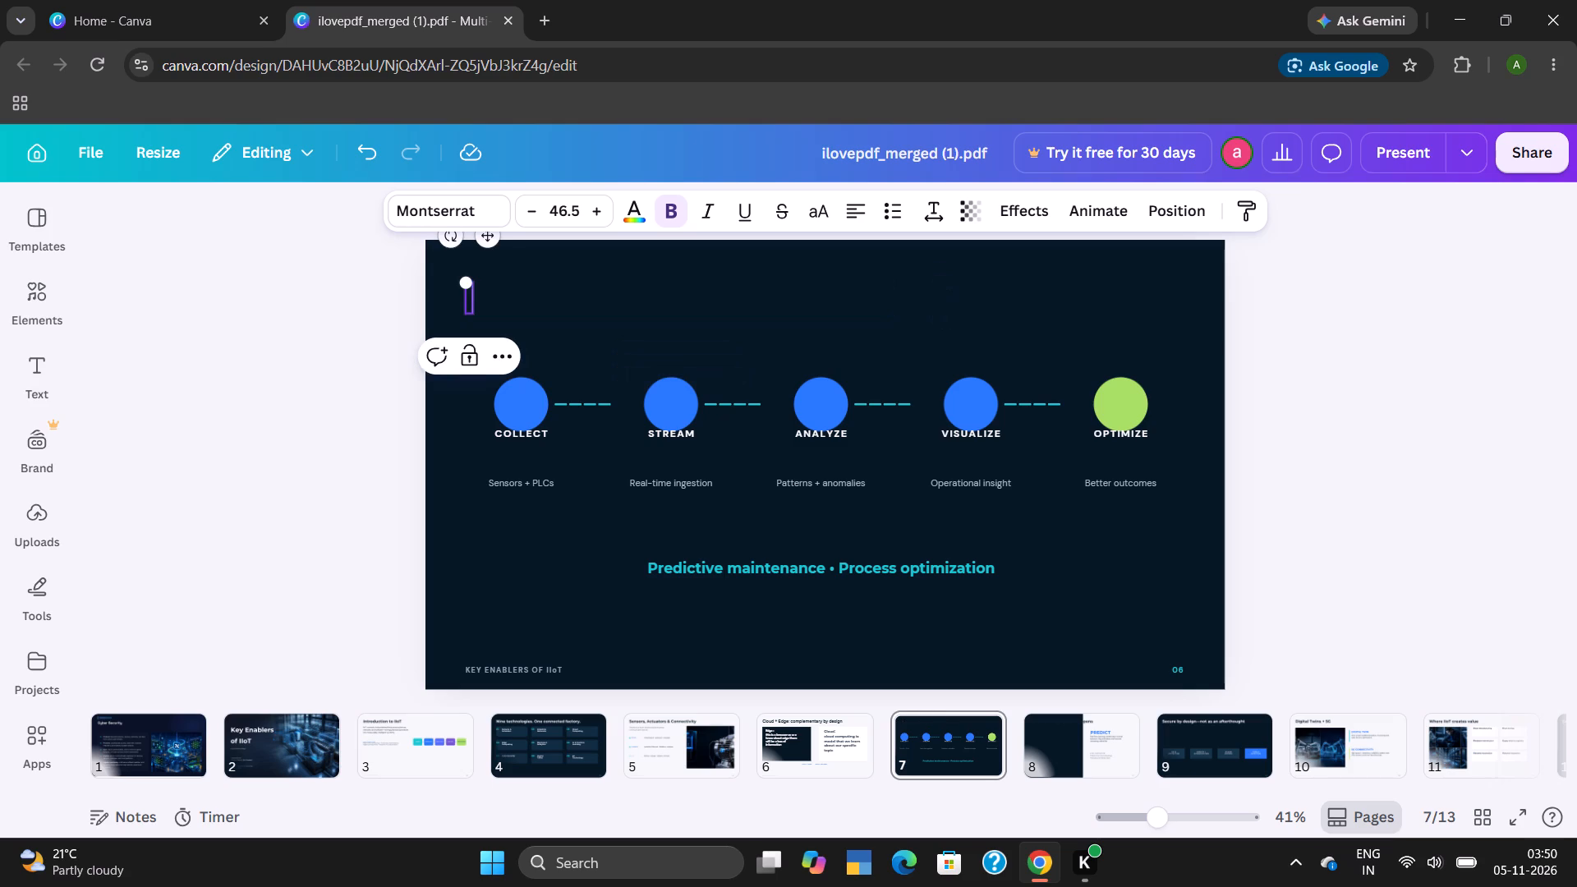
key("shift+f")
type("rom")
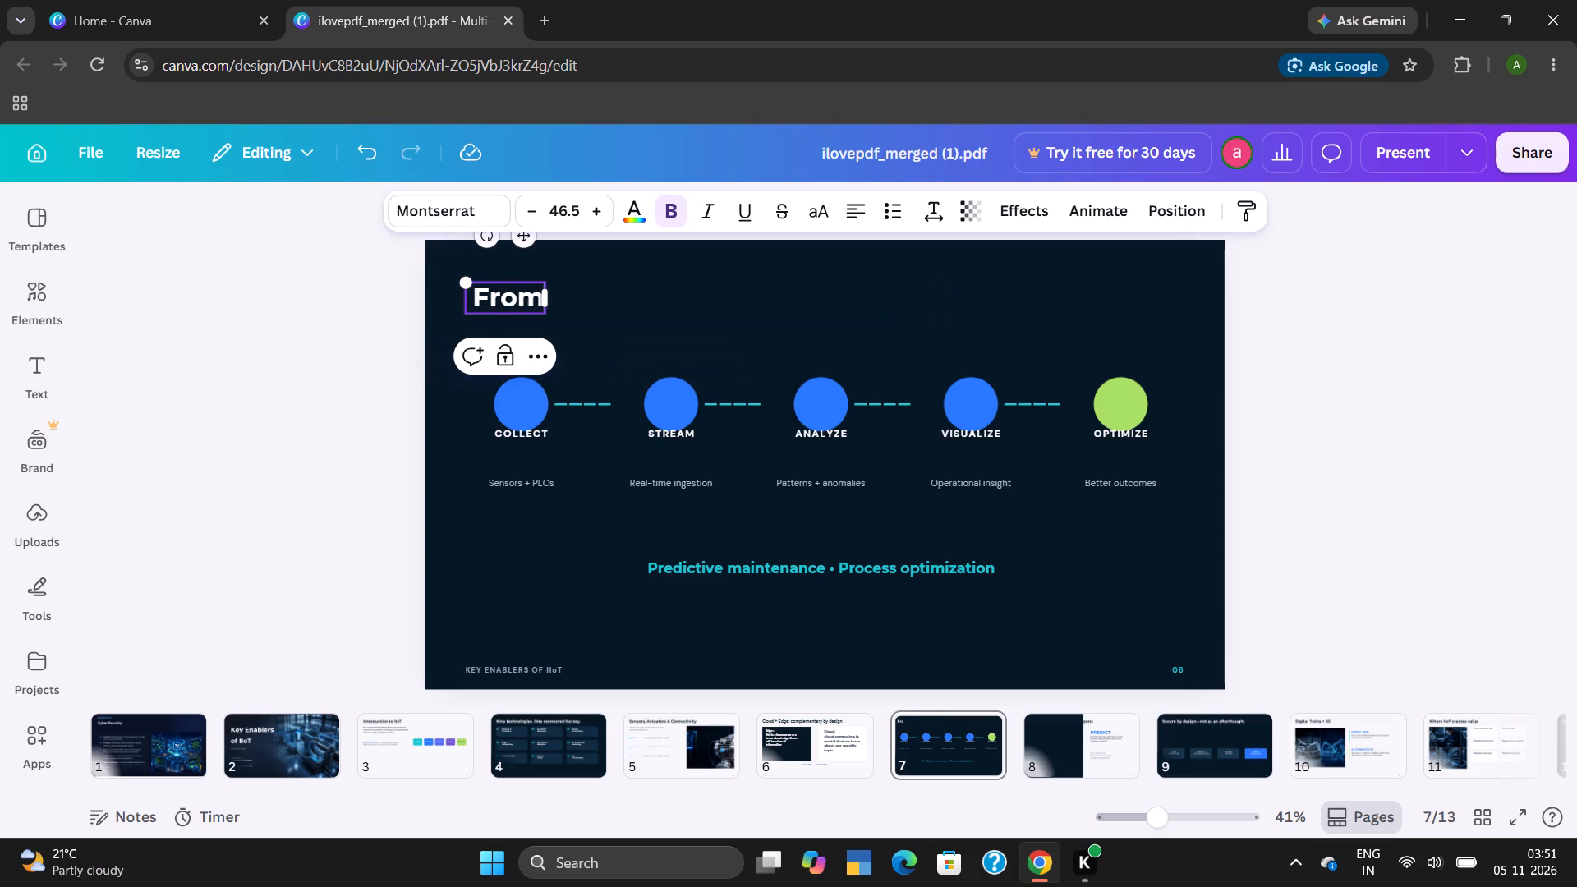
key("space")
type("Machine")
key("space")
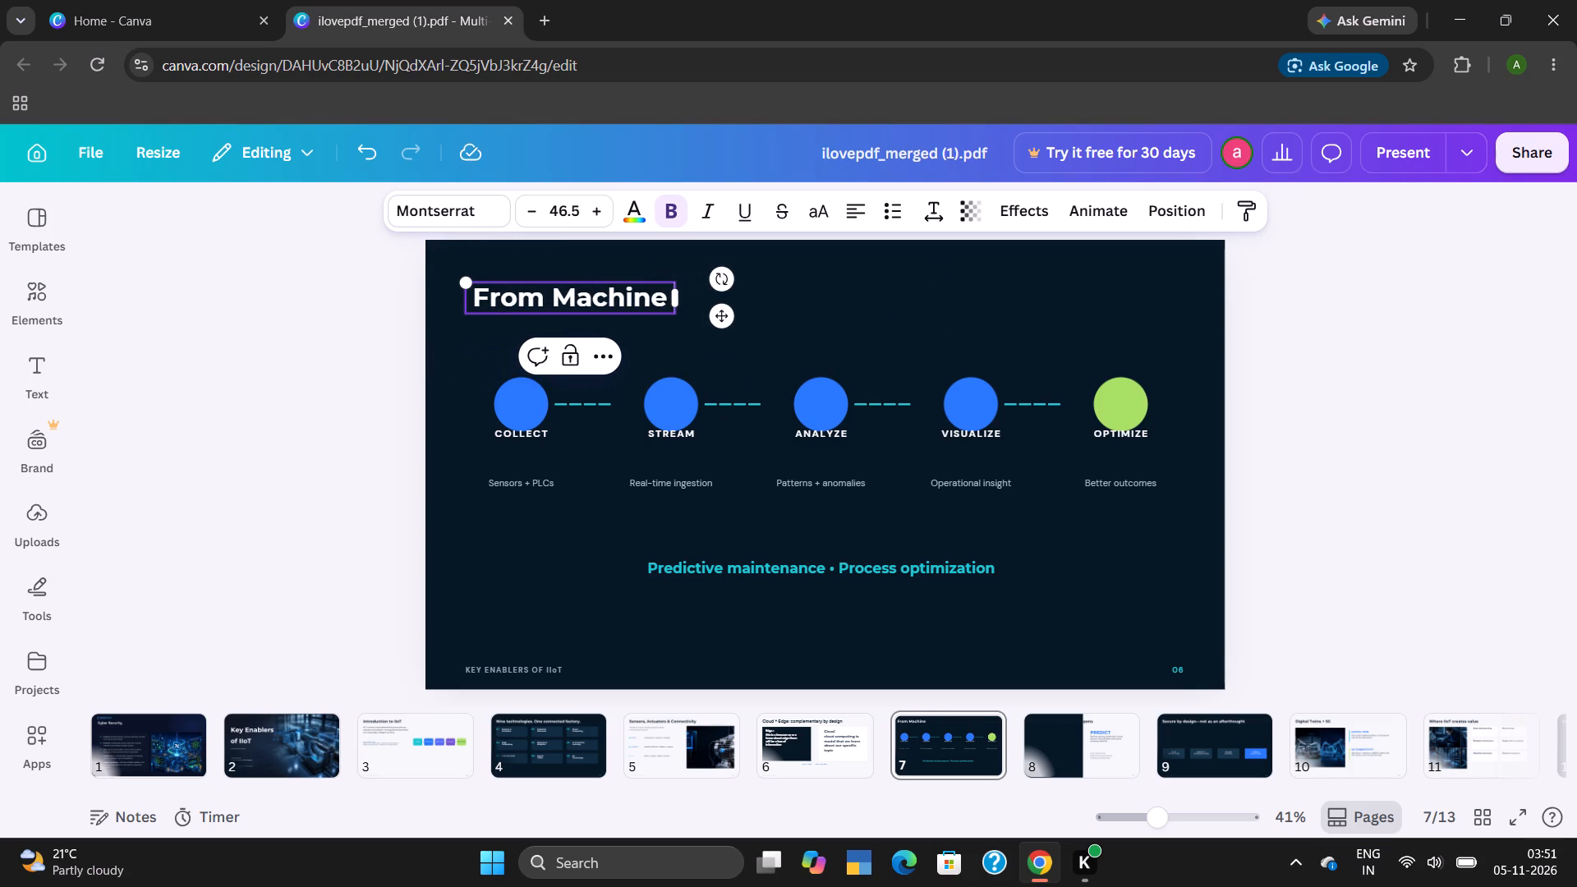
key("shift+s")
type("ignal")
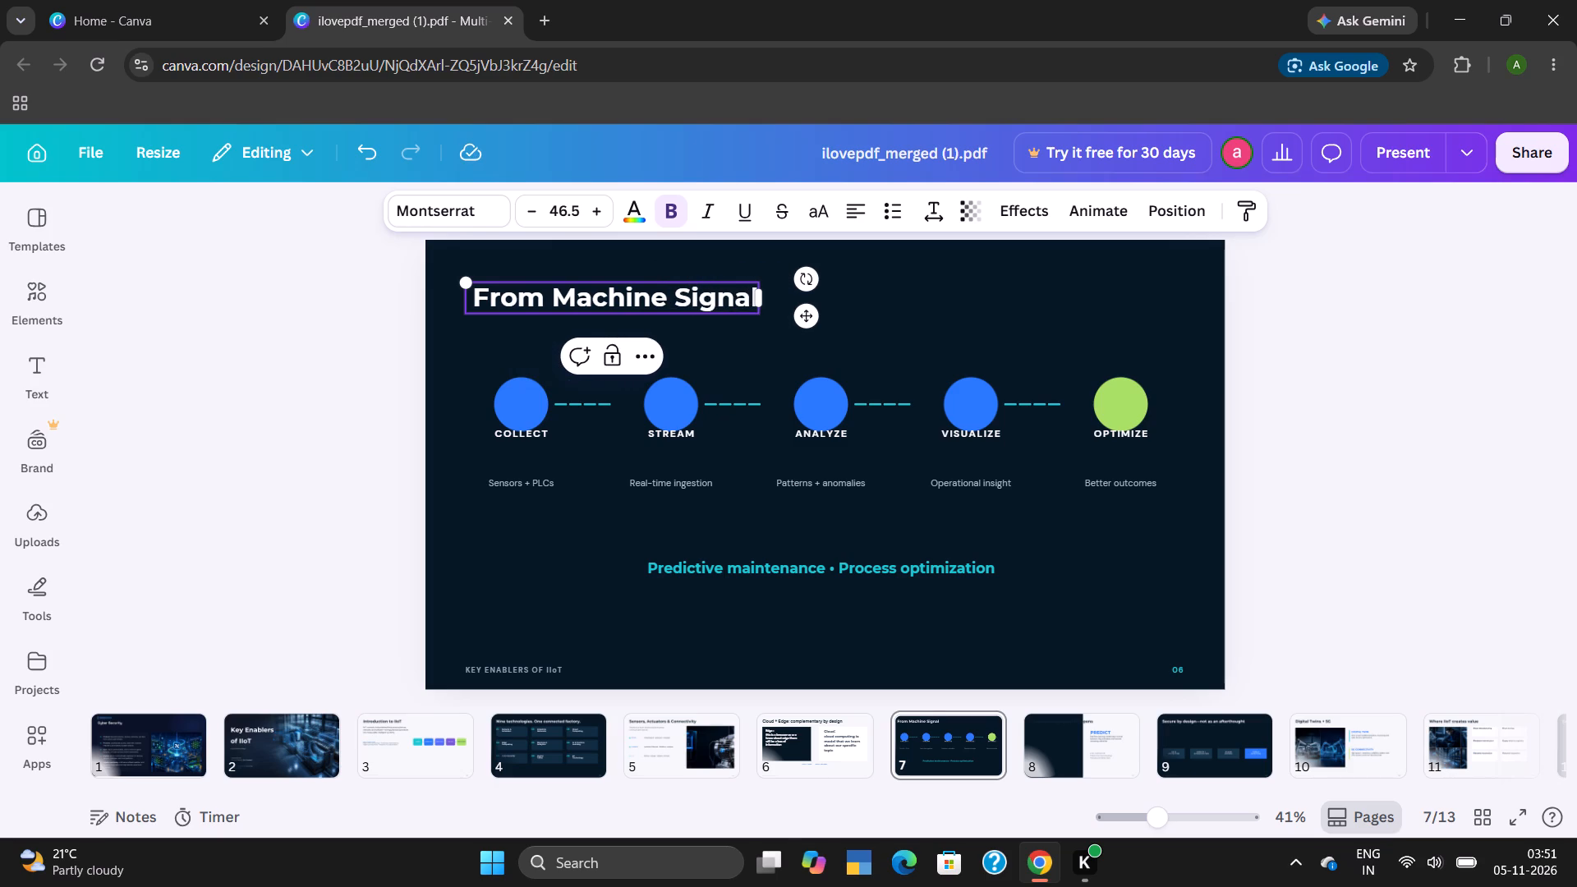
key("space")
type("to action")
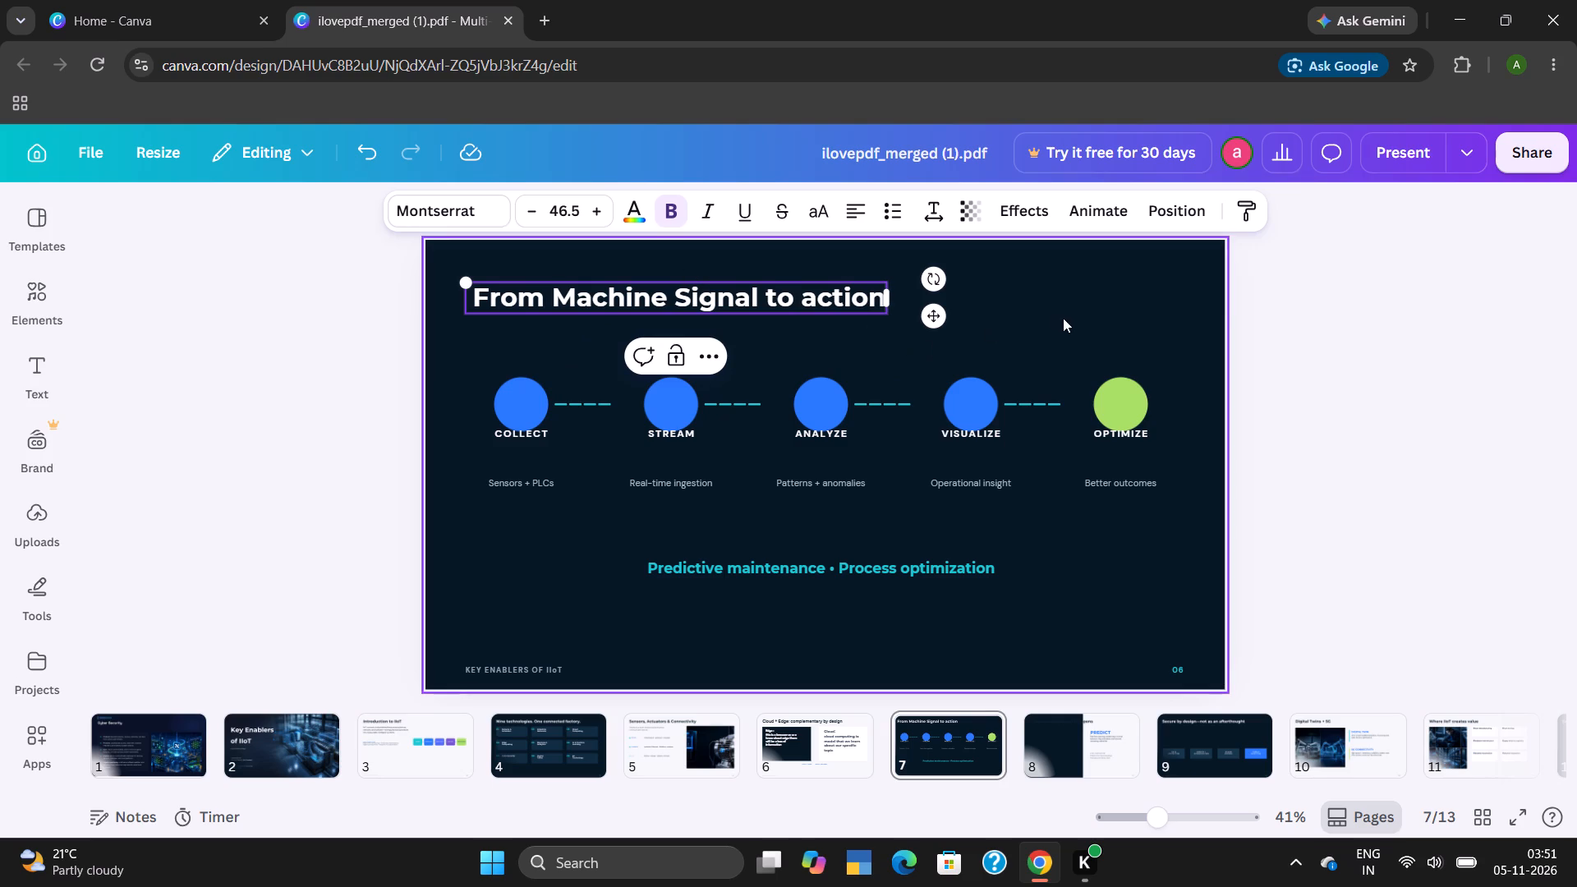
Widen the page 7 title text box so it extends well past the end of the title text.
left_click_drag(893, 294, 945, 288)
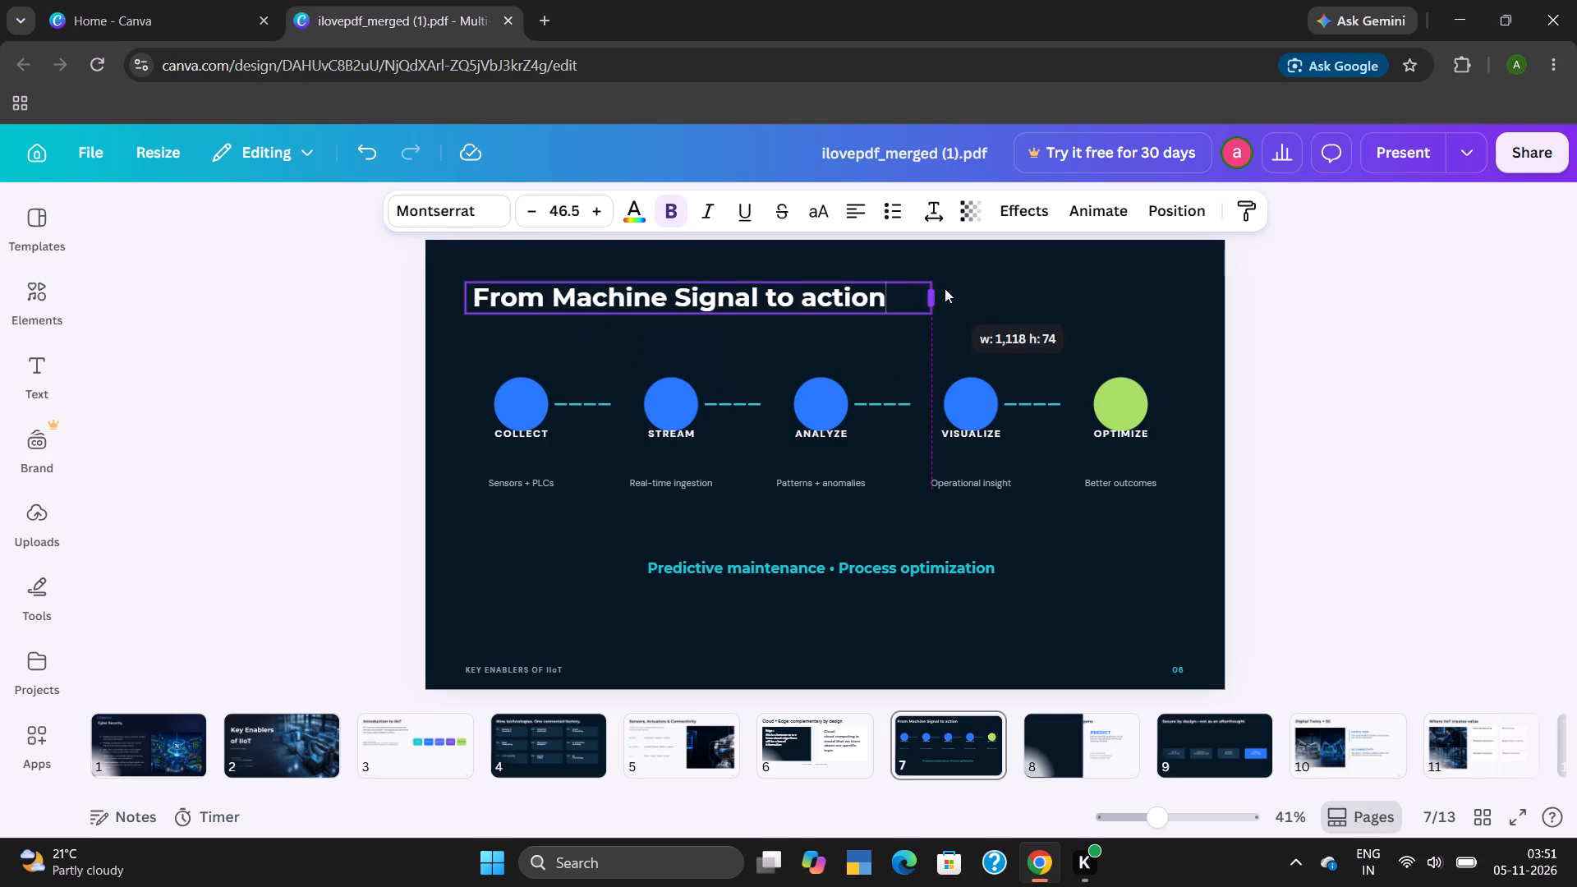
left_click_drag(945, 288, 995, 287)
left_click(1137, 303)
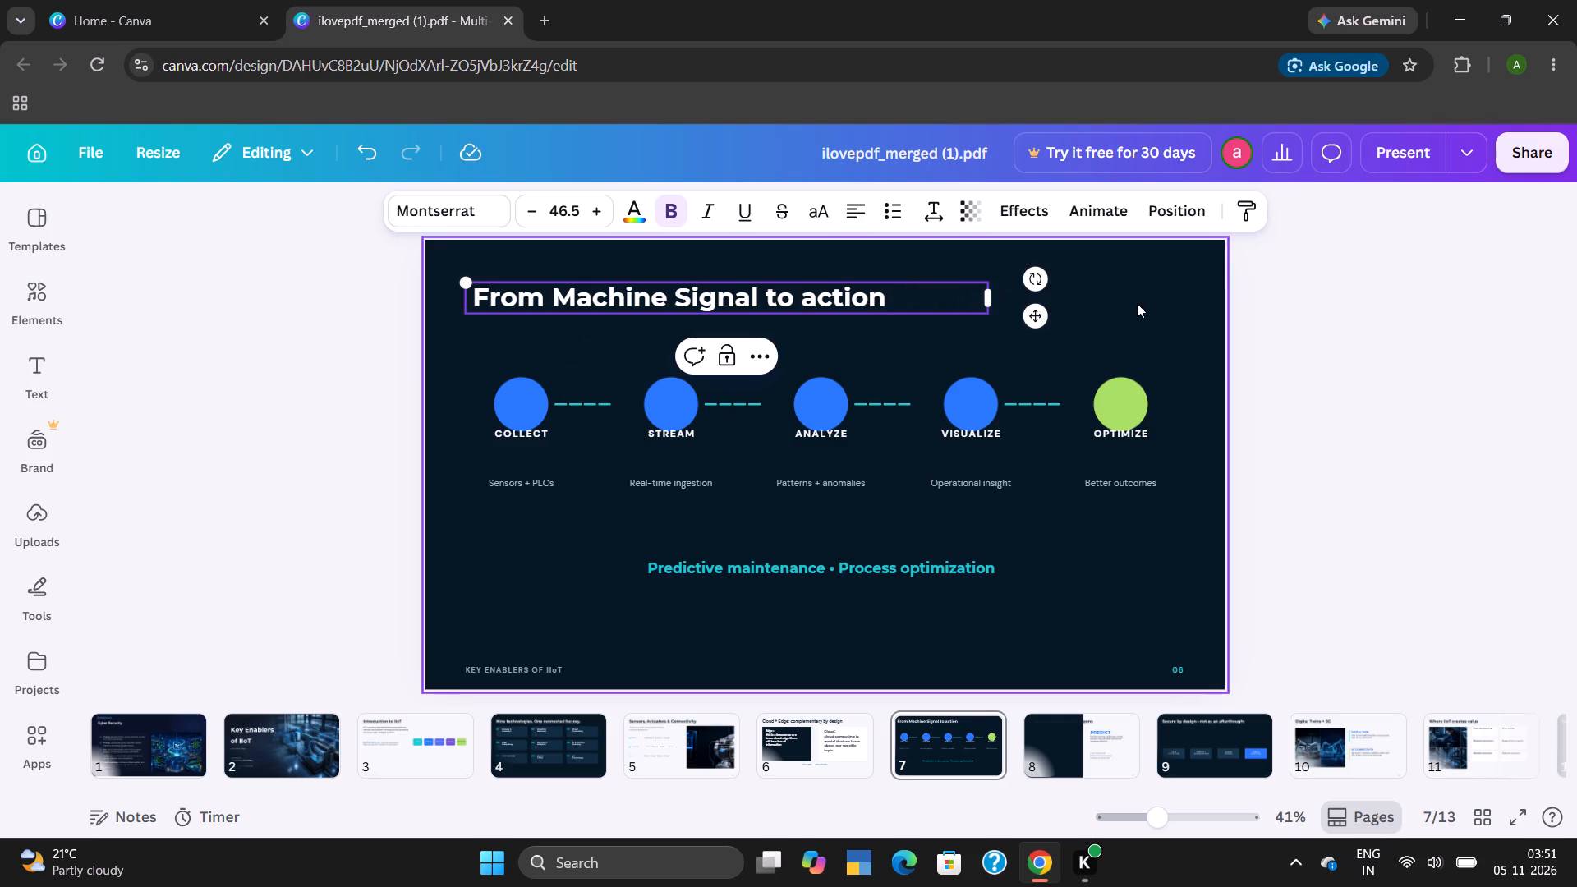
Capitalise the last word of the page 7 title so it reads "From Machine Signal to Action".
left_click(792, 293)
left_click(816, 293)
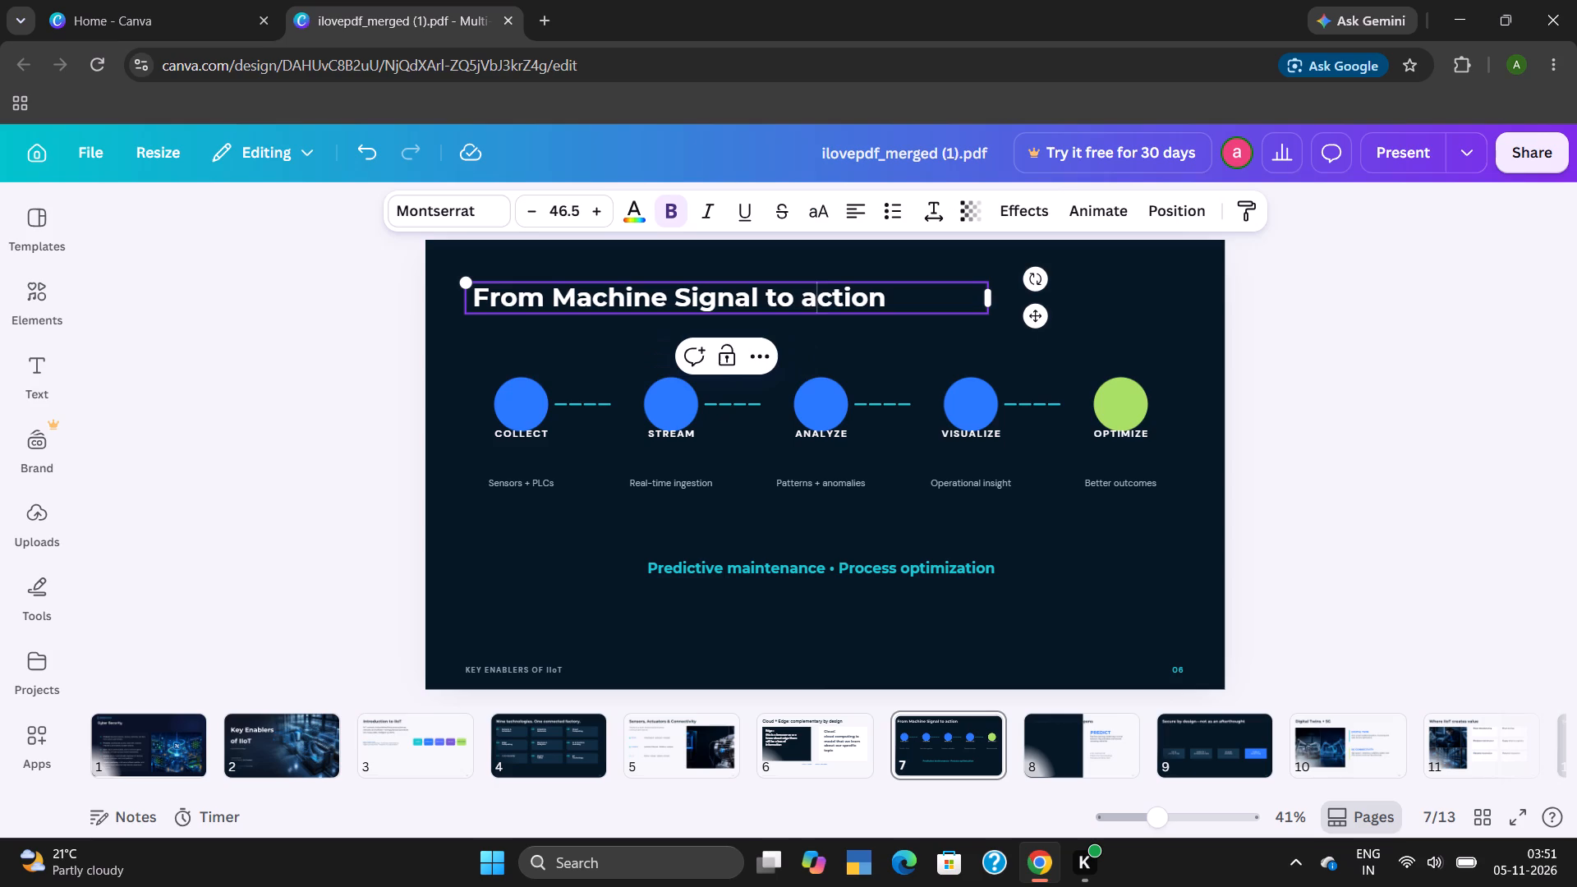
left_click(816, 293)
key("BackSpace")
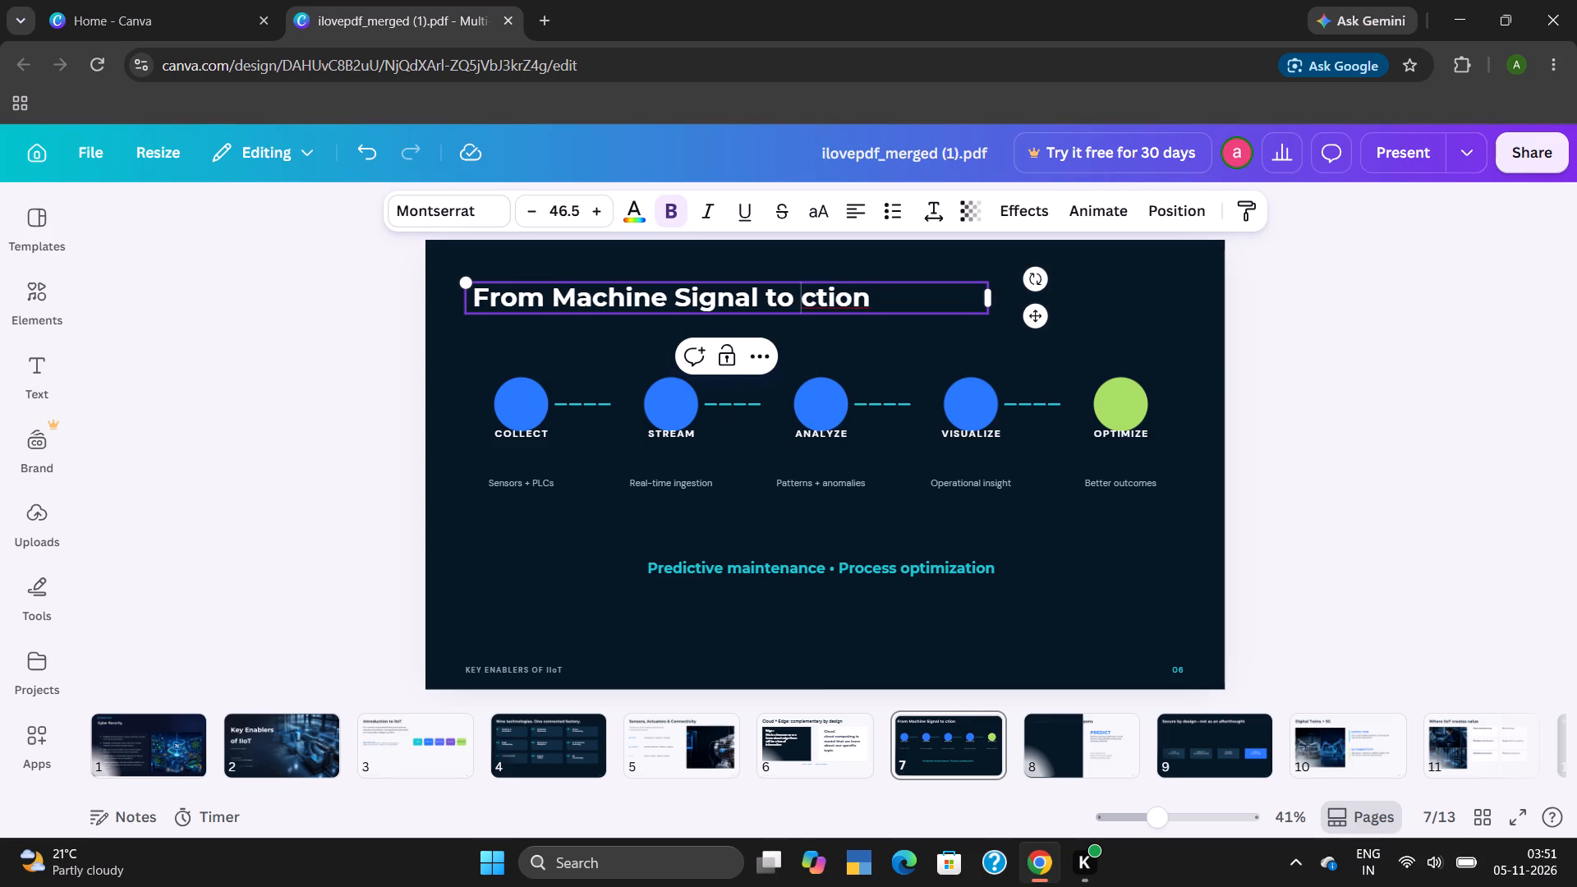
key("shift+a")
left_click(981, 337)
Retype the label beneath the fourth circle of the process row as "VISUALIZE", in capitals.
left_click(980, 440)
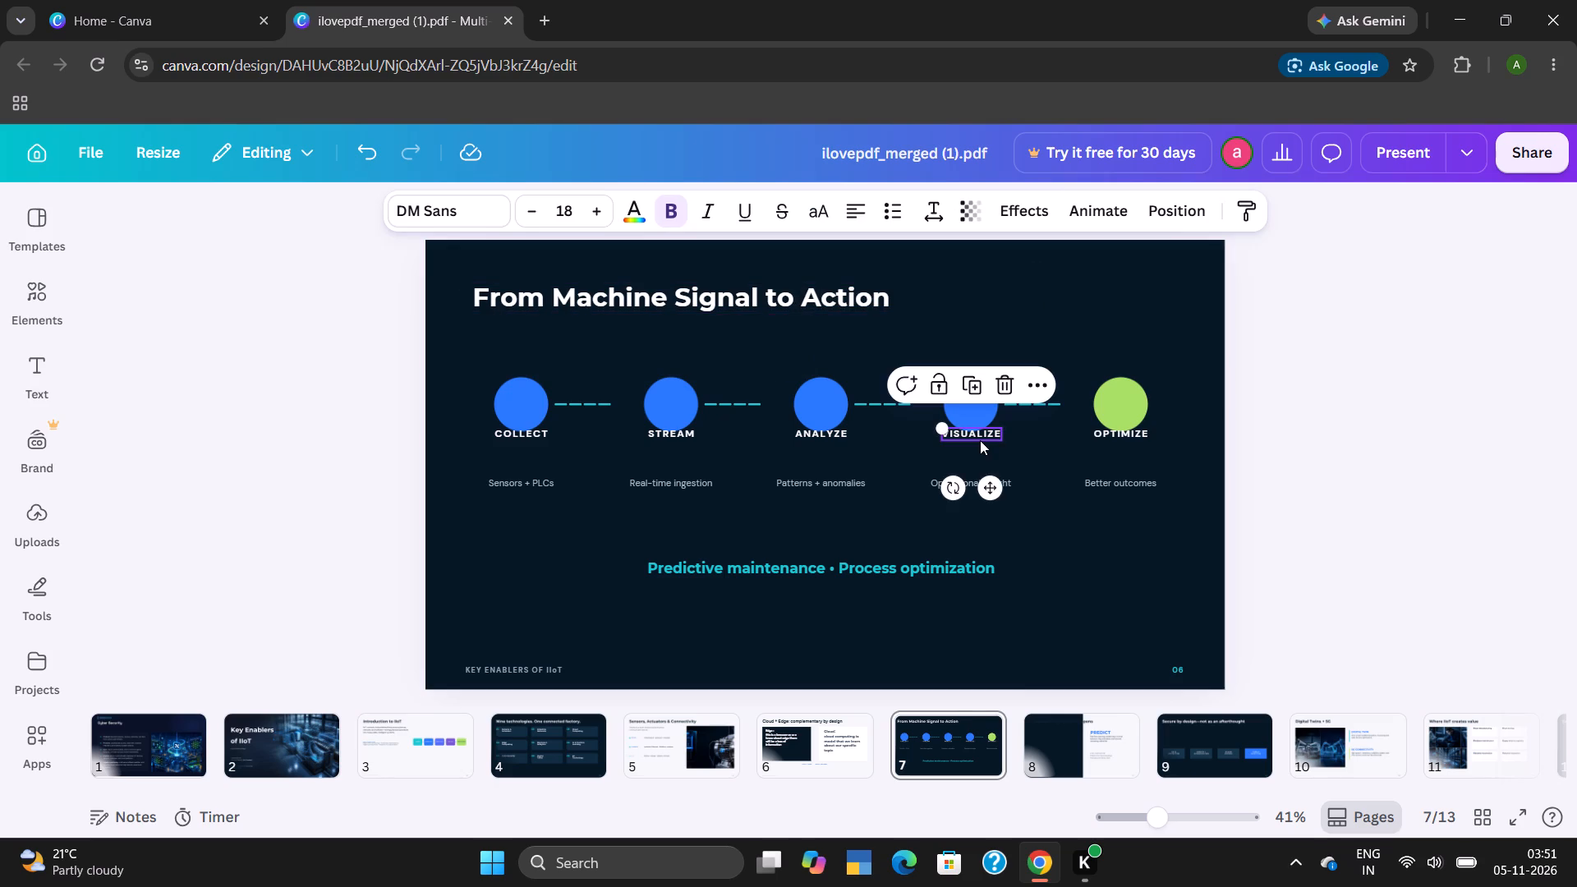
double_click(981, 429)
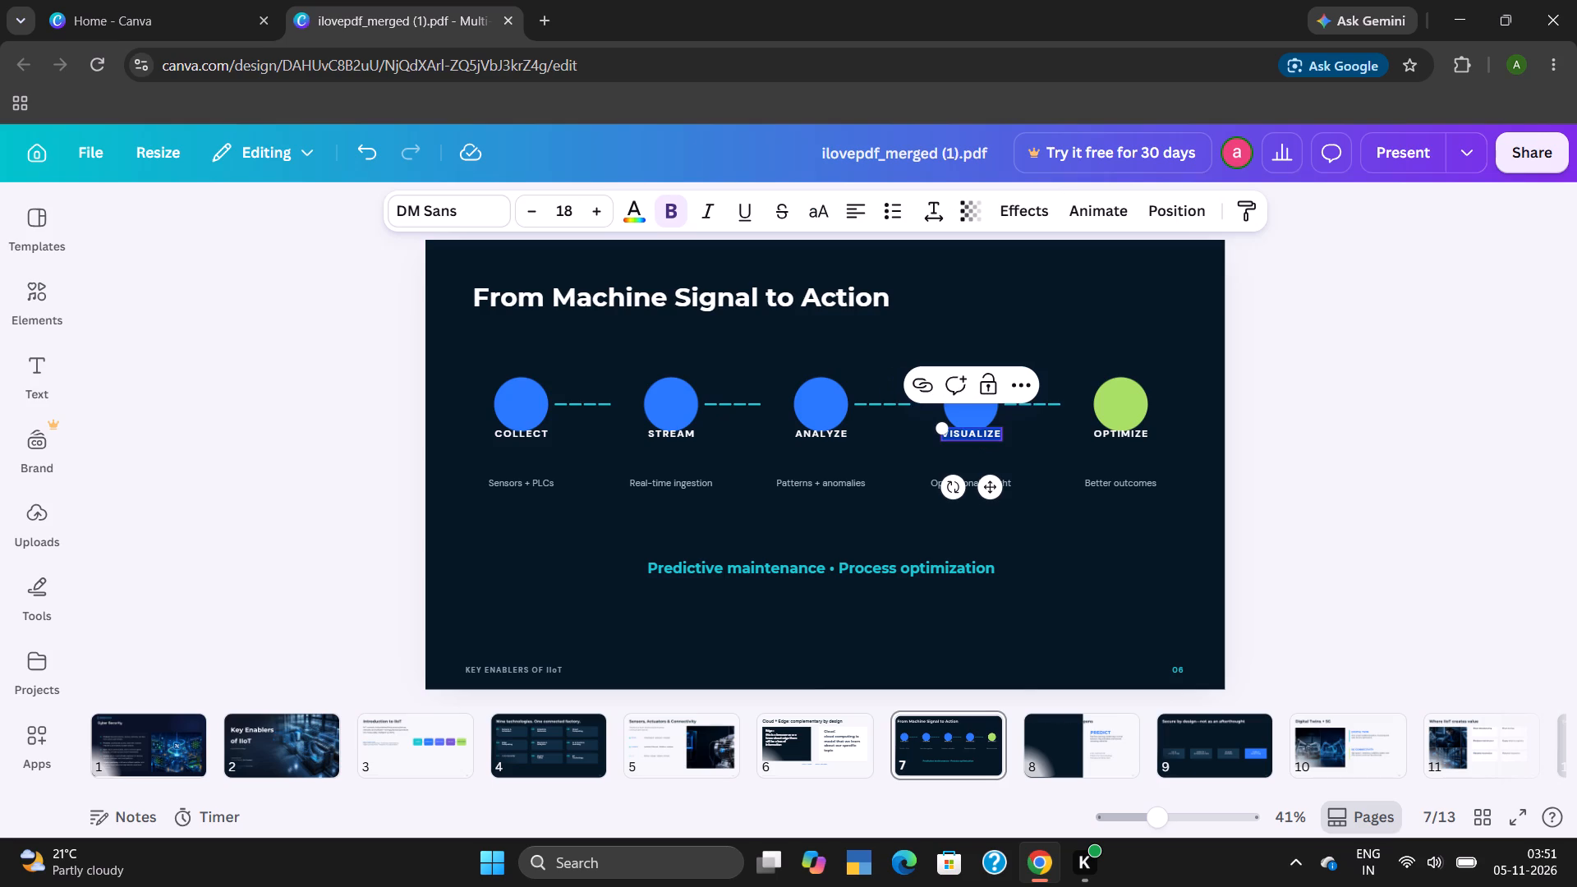
key("space")
key("shift+v")
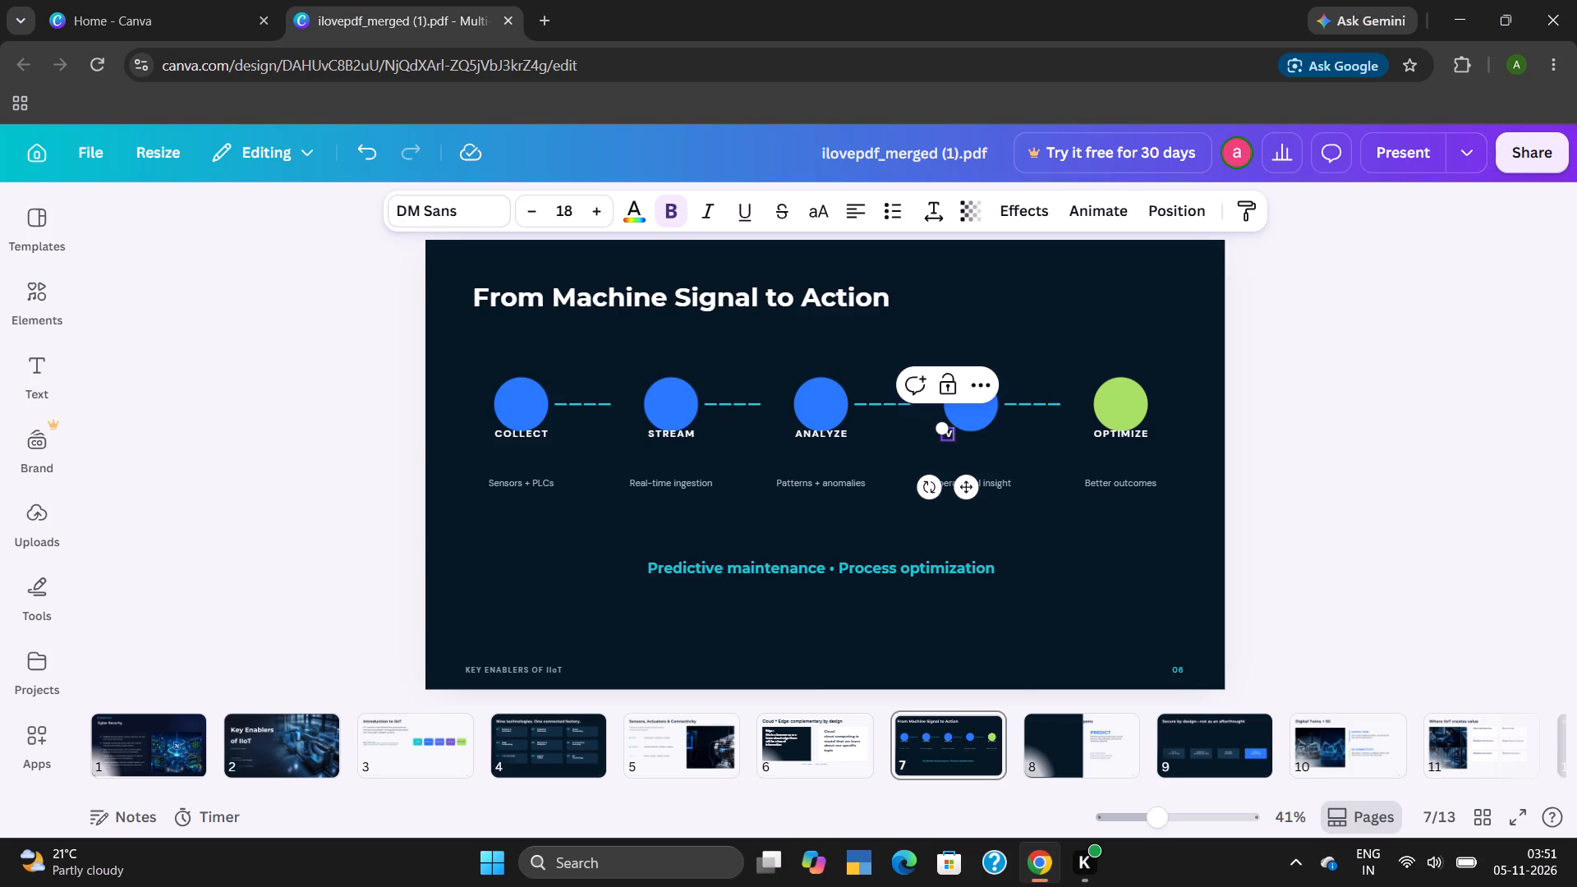
key("shift+i")
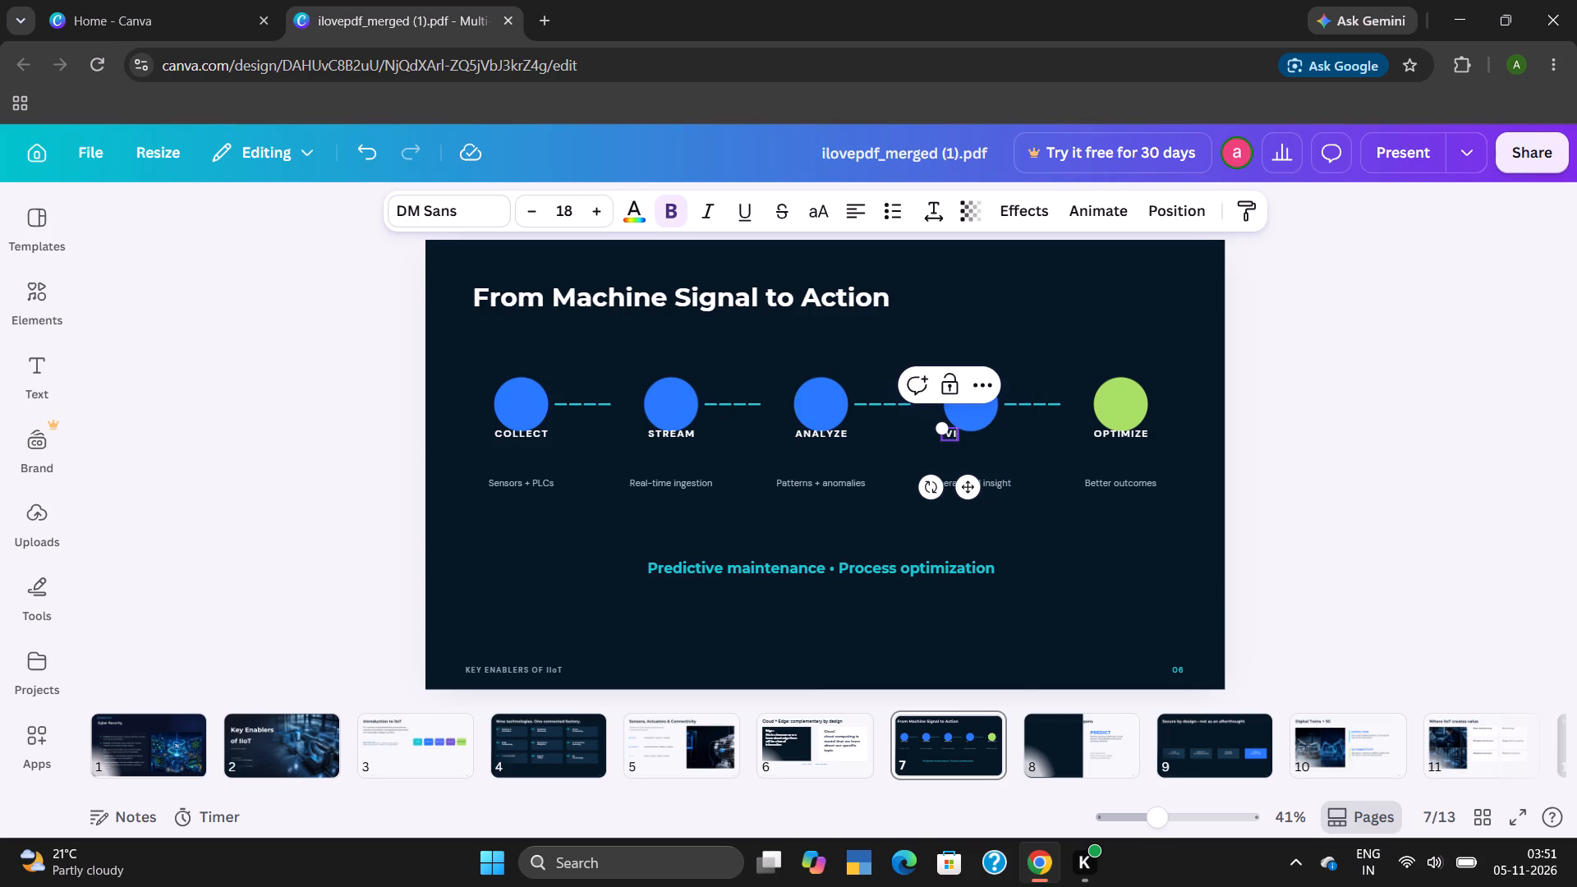
type("SUALI")
key("z")
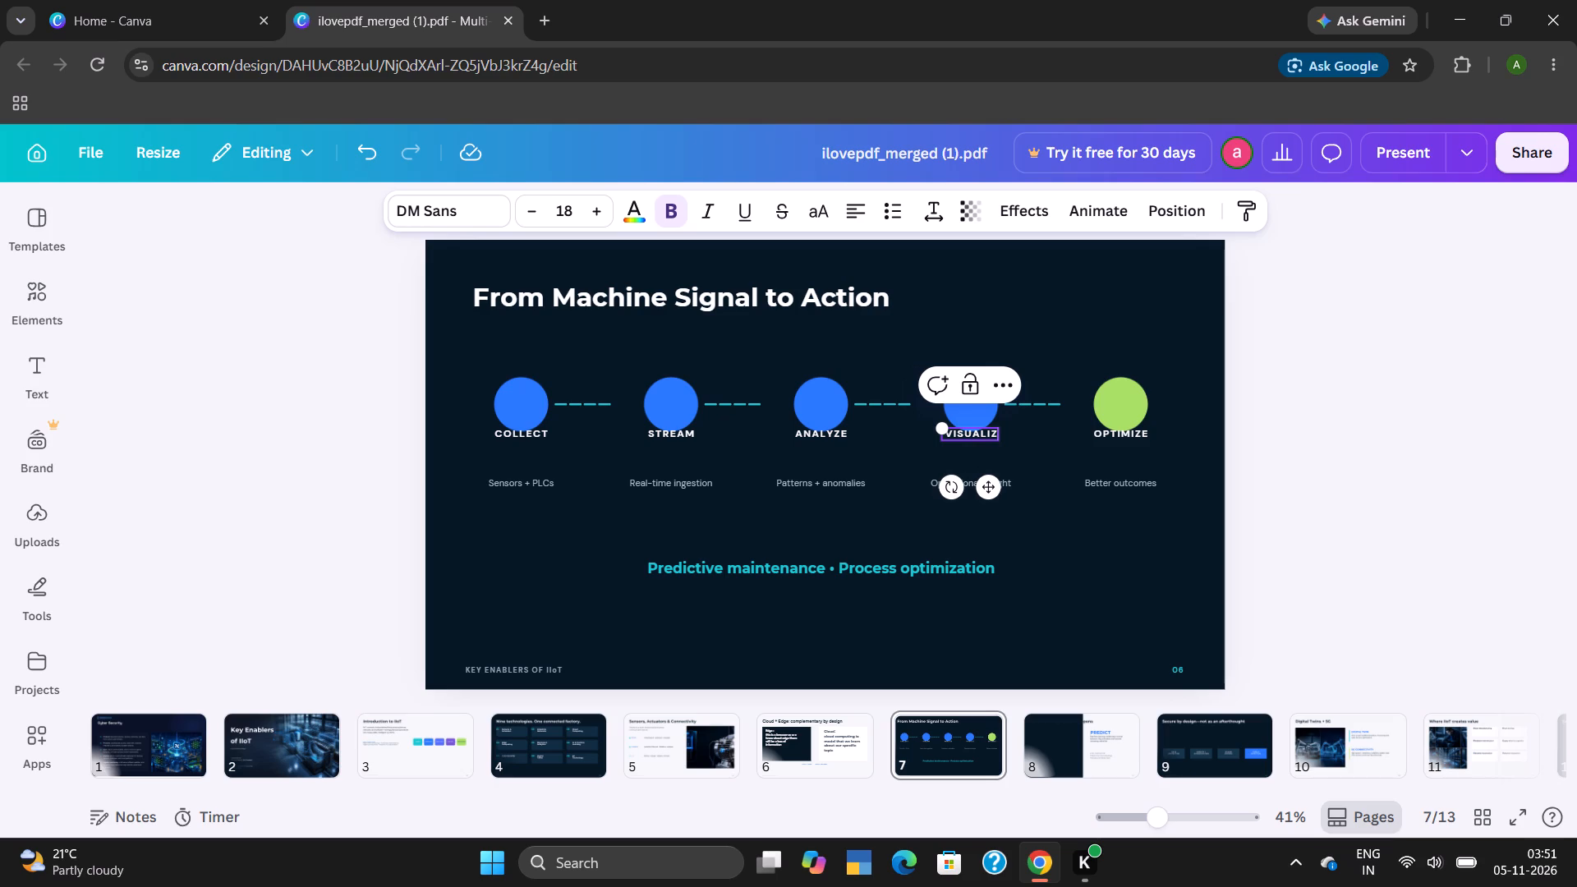
key("e")
left_click(1109, 458)
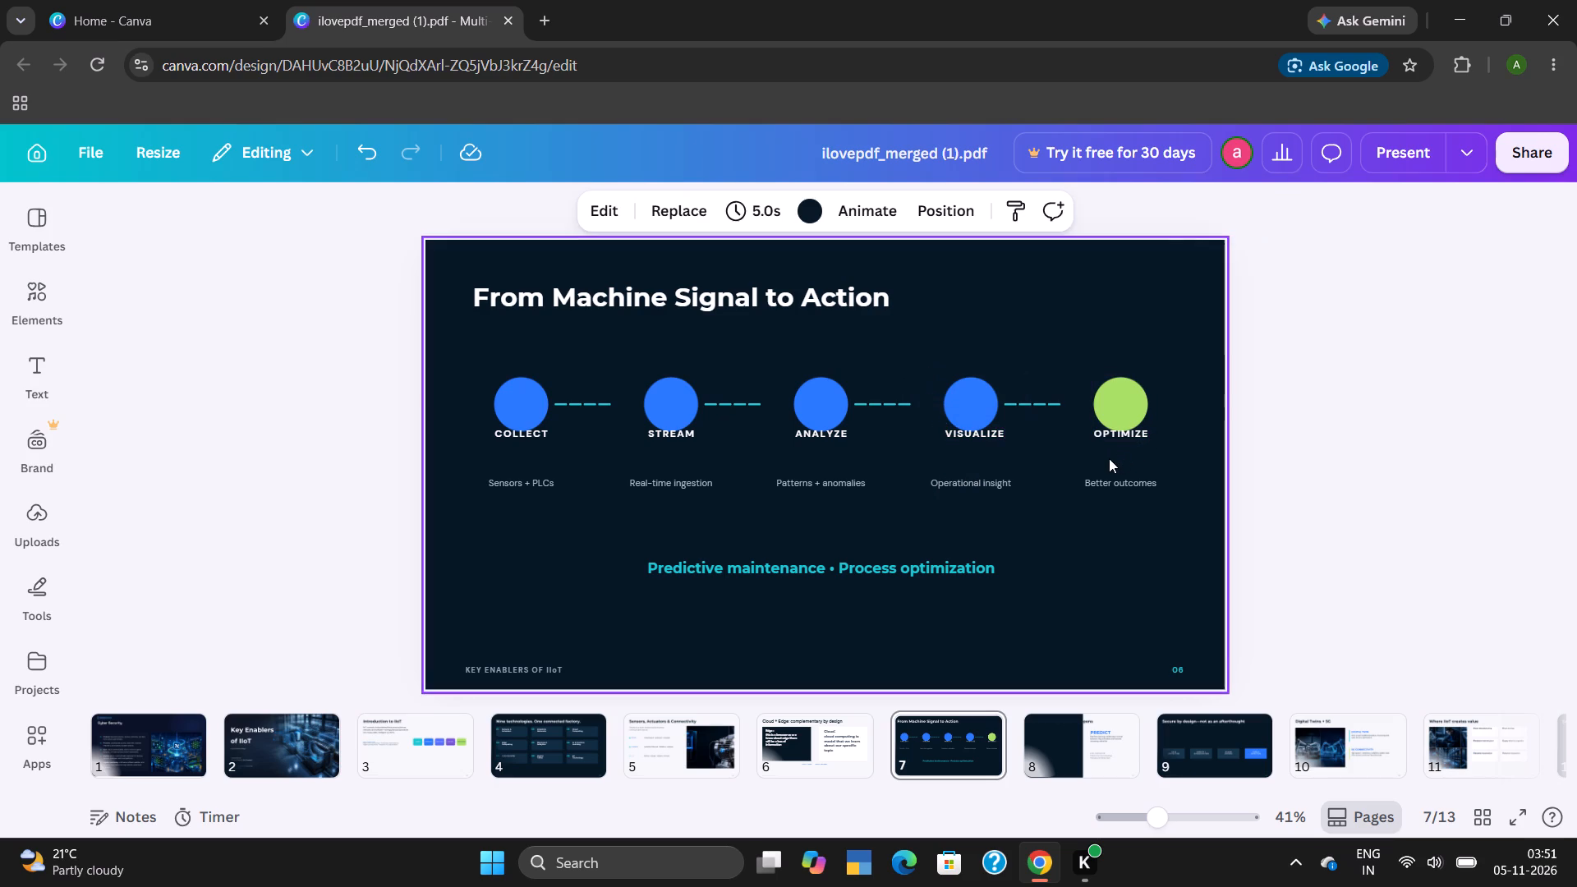
double_click(1125, 430)
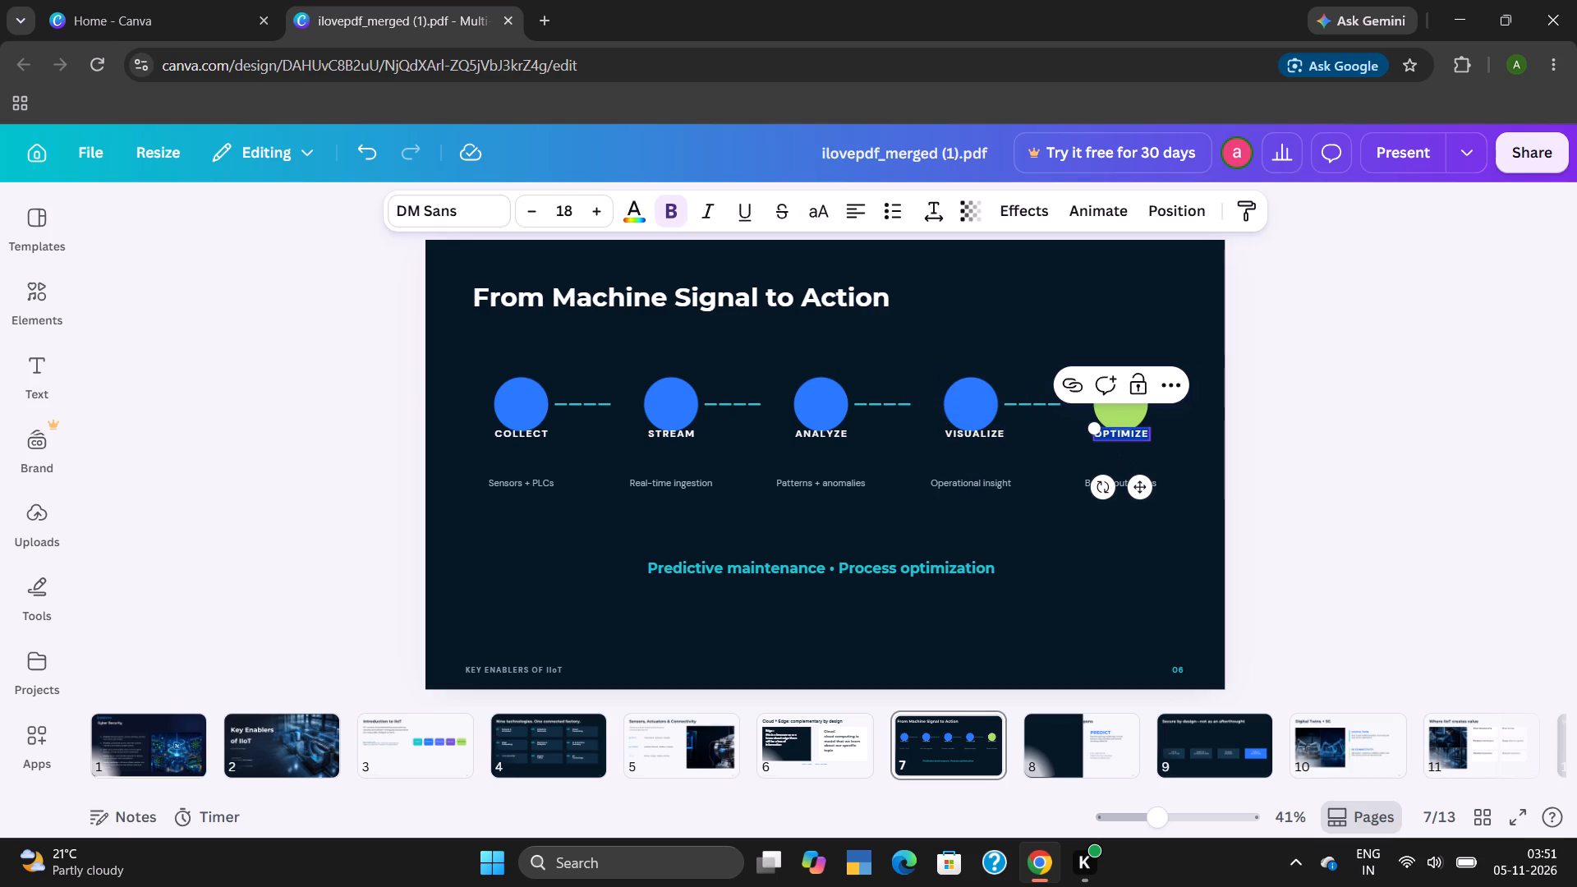
key("space")
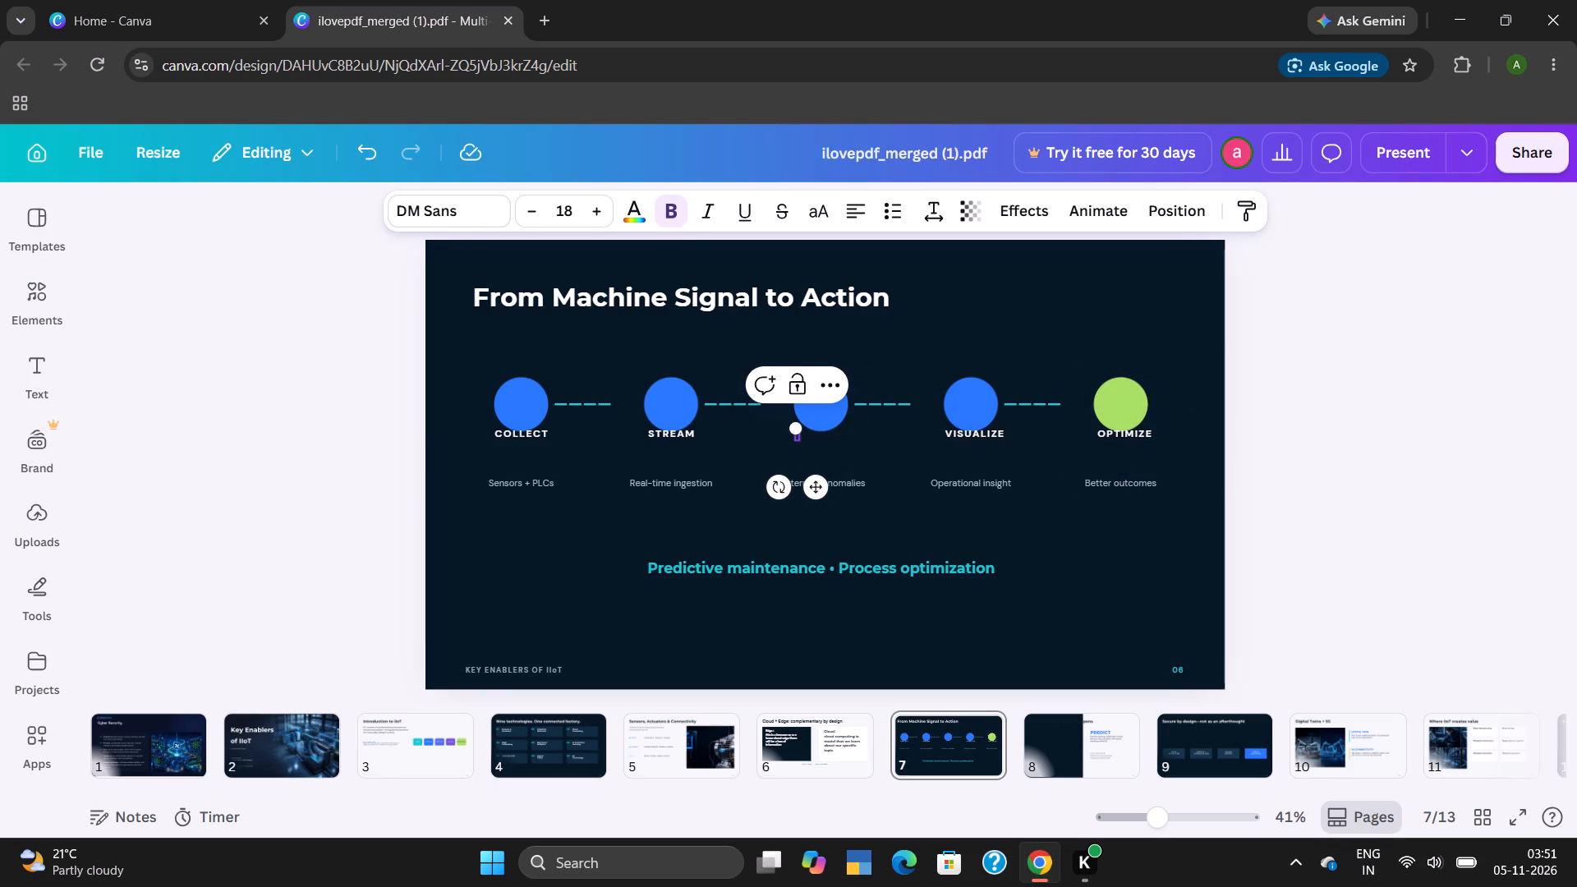
type("ANALY")
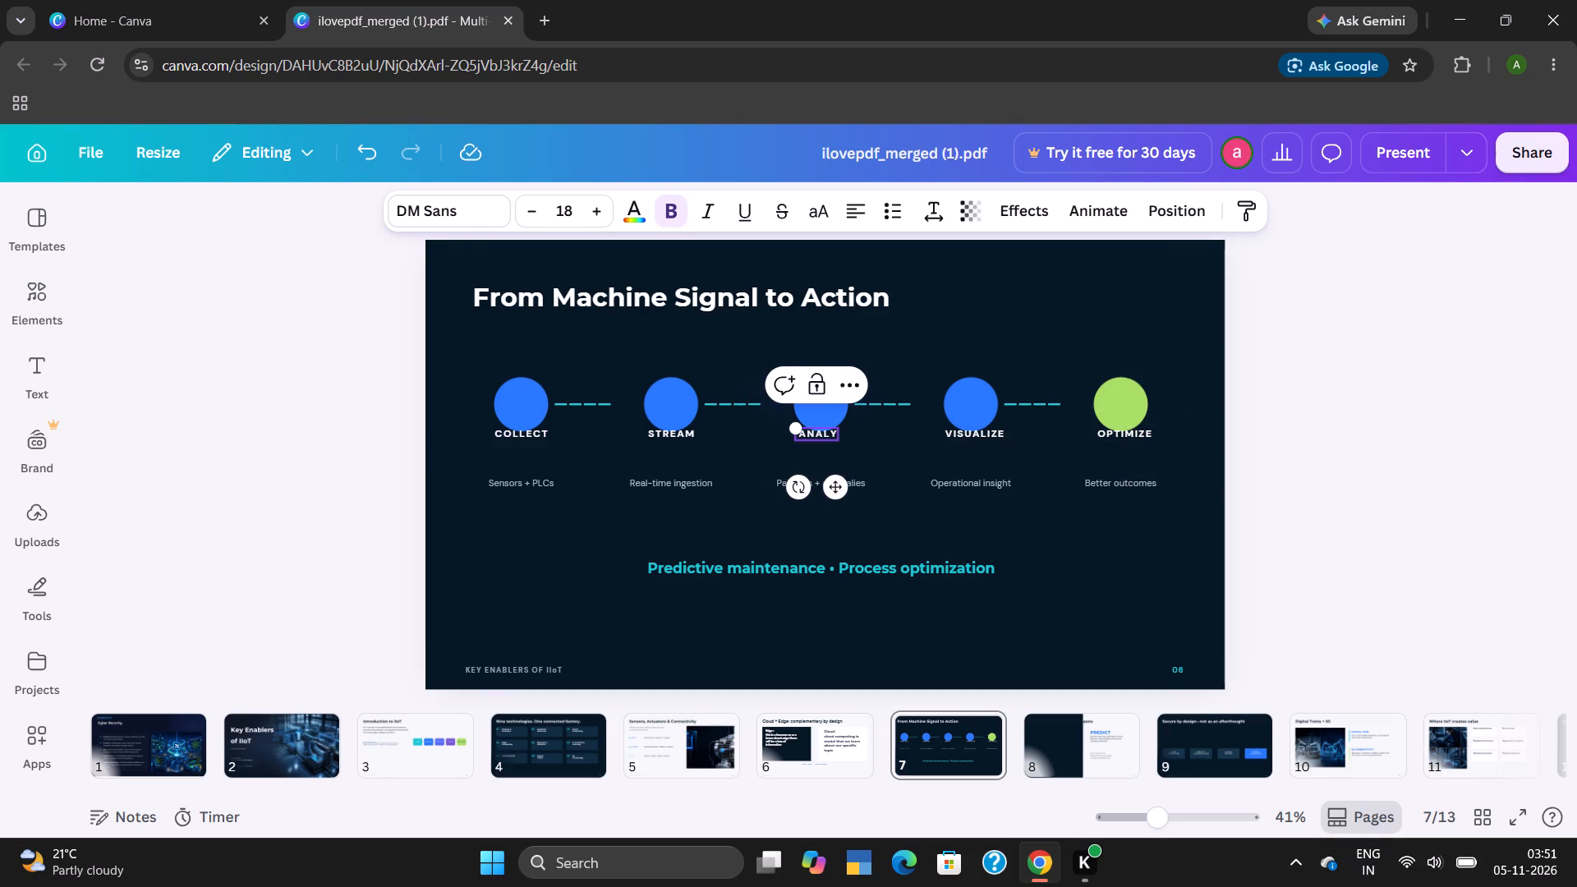
type("ZE")
left_click(759, 454)
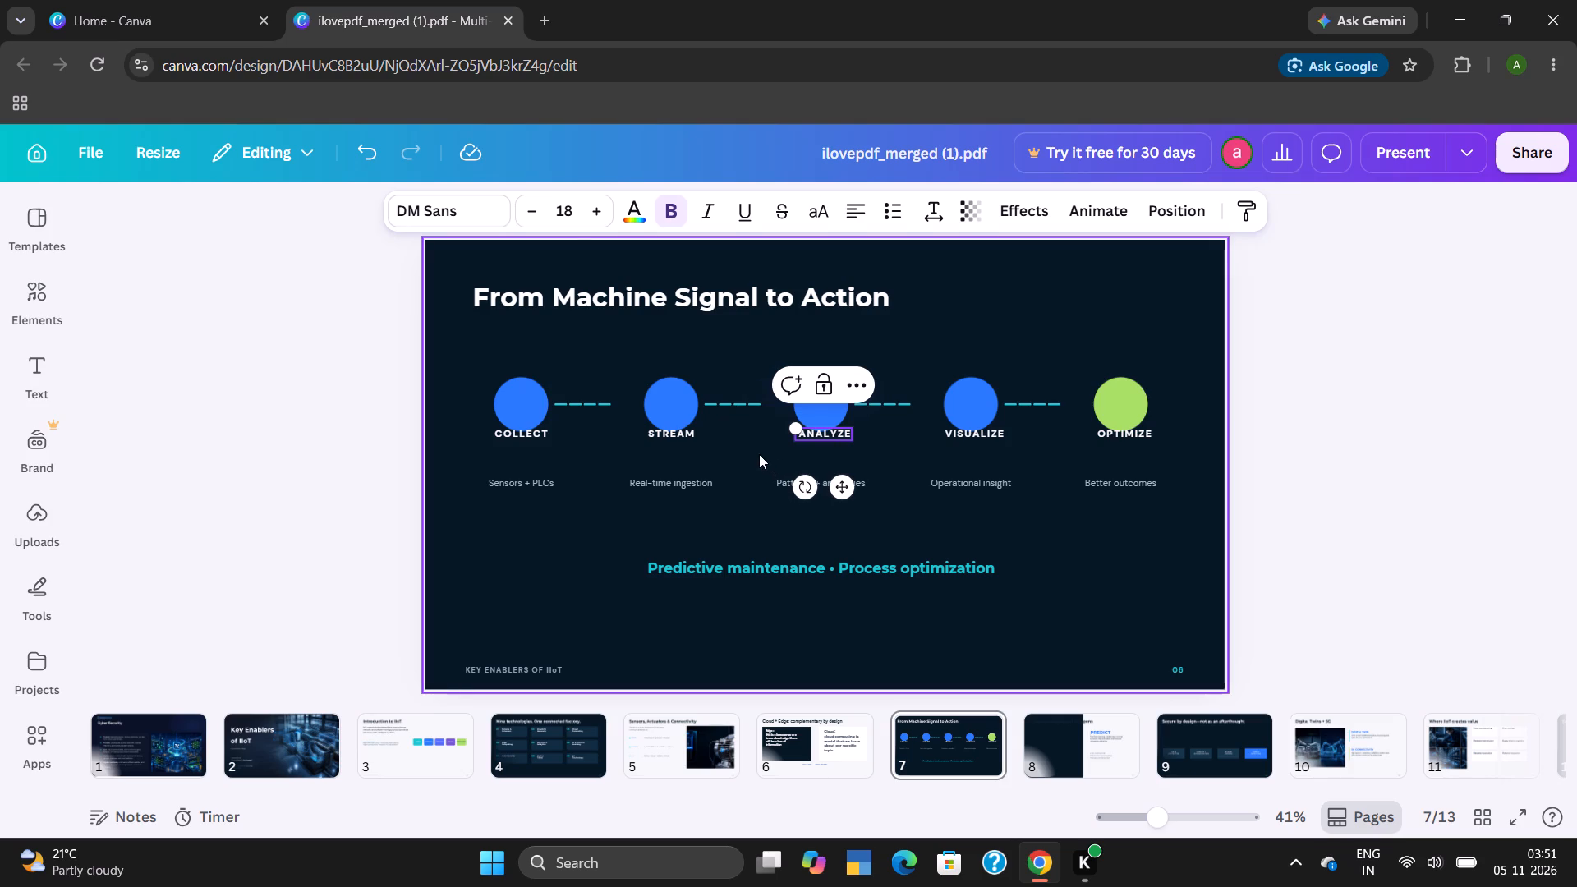
Retype the label beneath the second circle of the process row as "STREAM", in capitals.
double_click(682, 427)
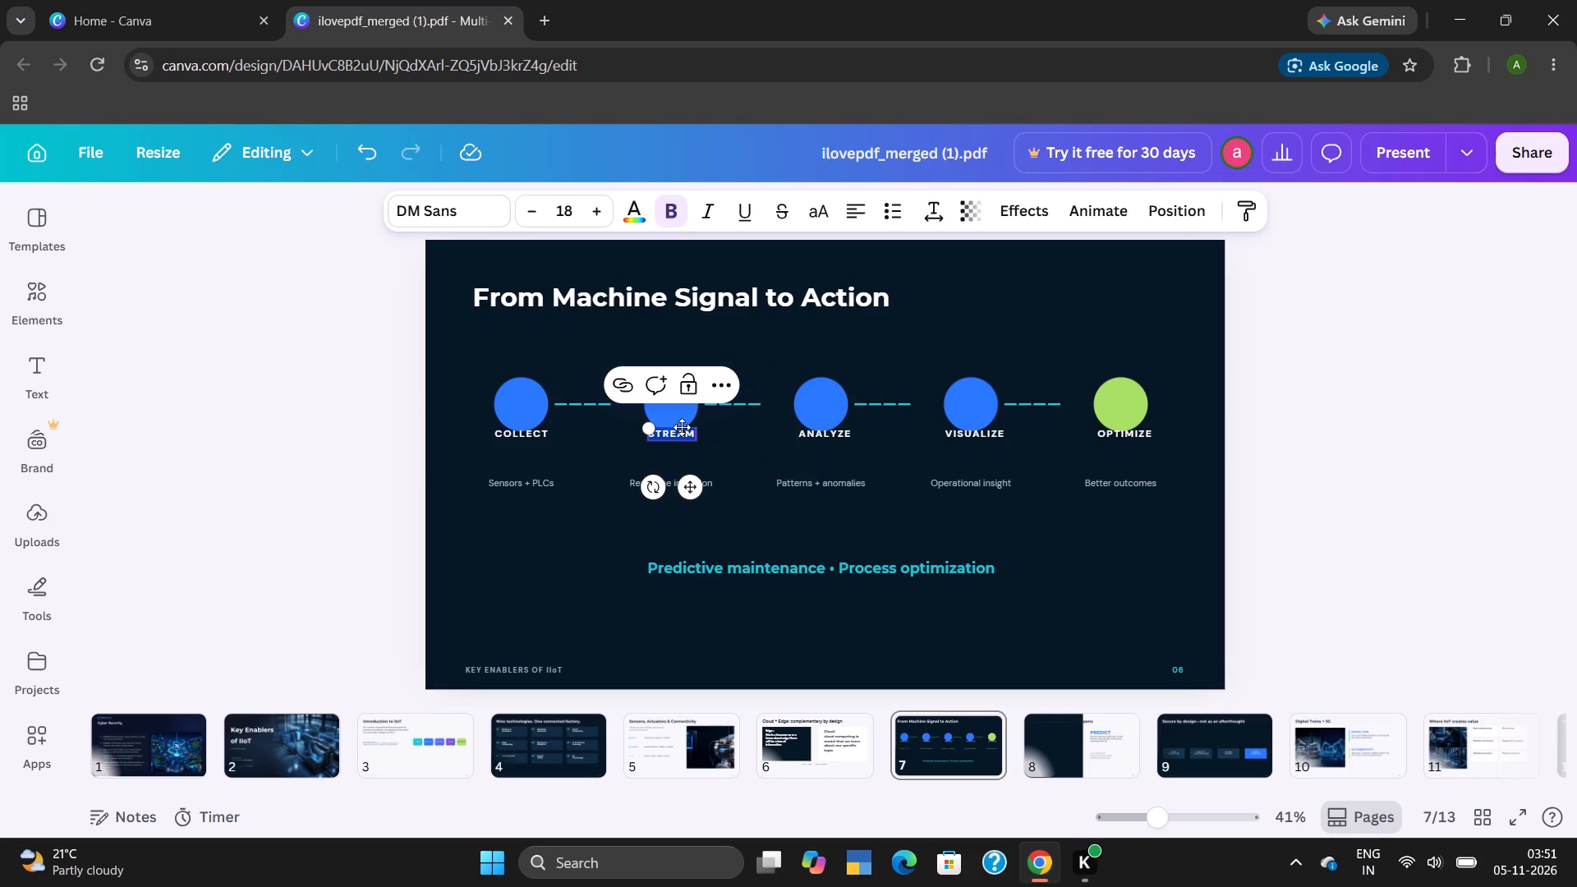
key("space")
type("STREAM")
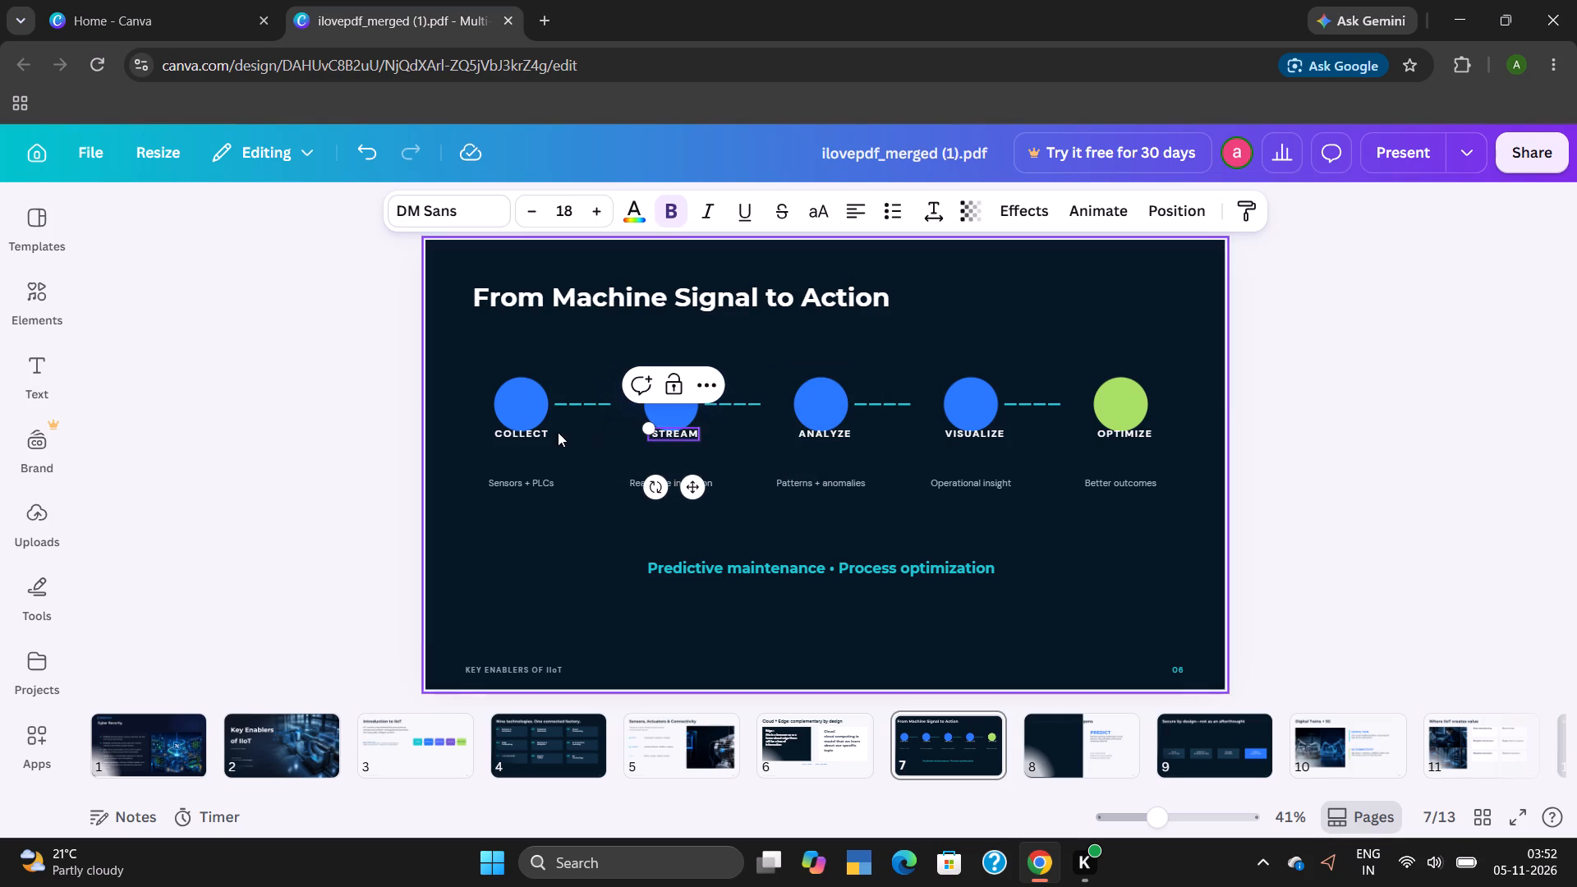
Retype the label beneath the first circle of the process row as "COLLECT", in capitals.
double_click(532, 437)
key("space")
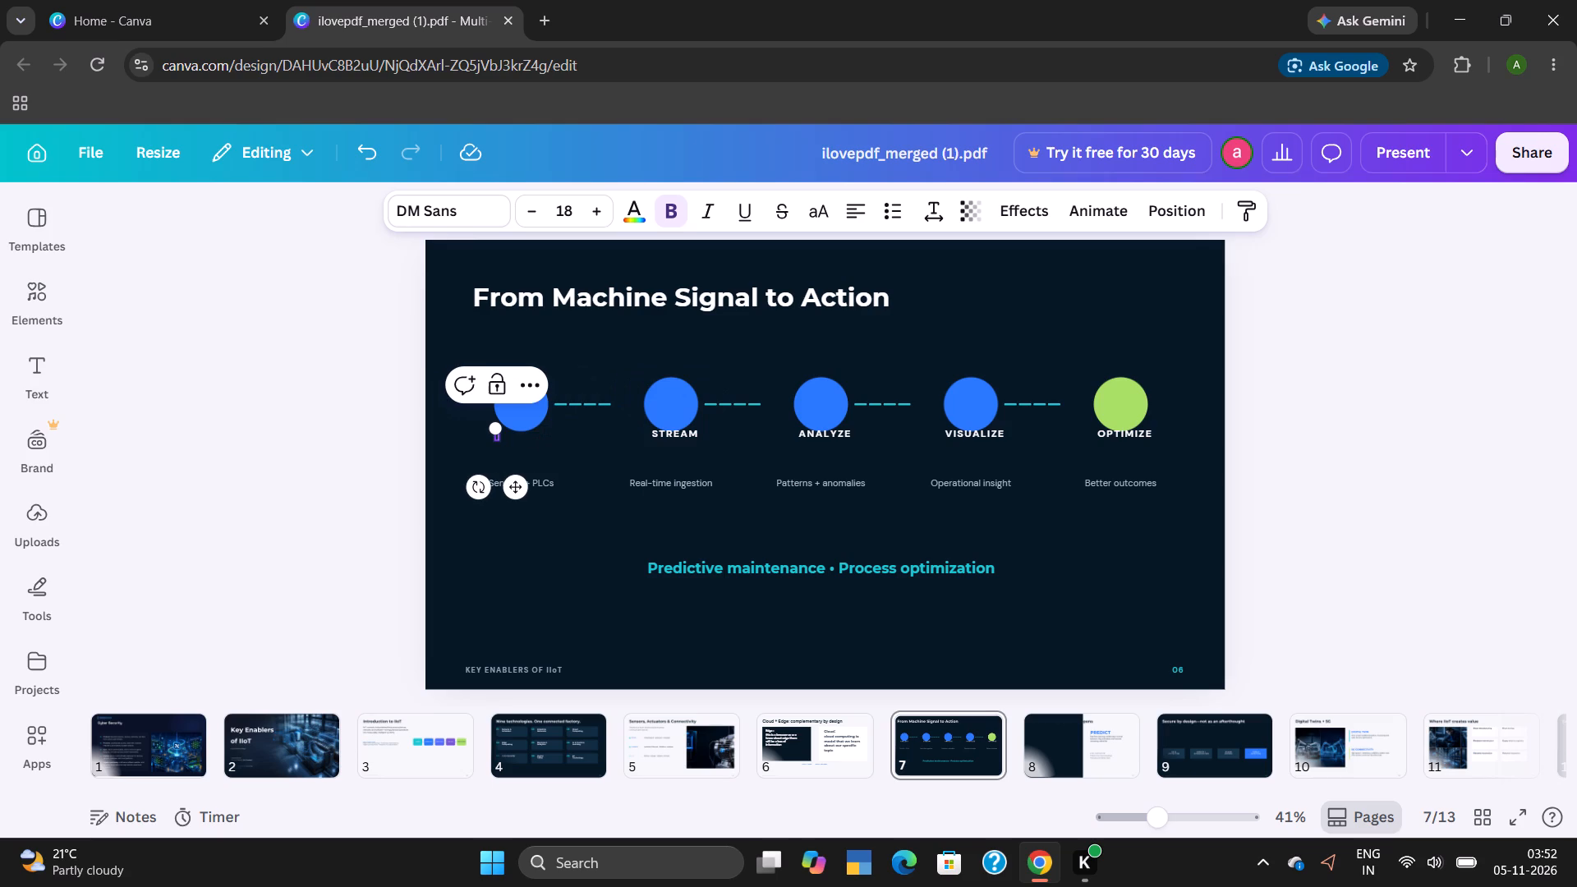
type("COLLECT")
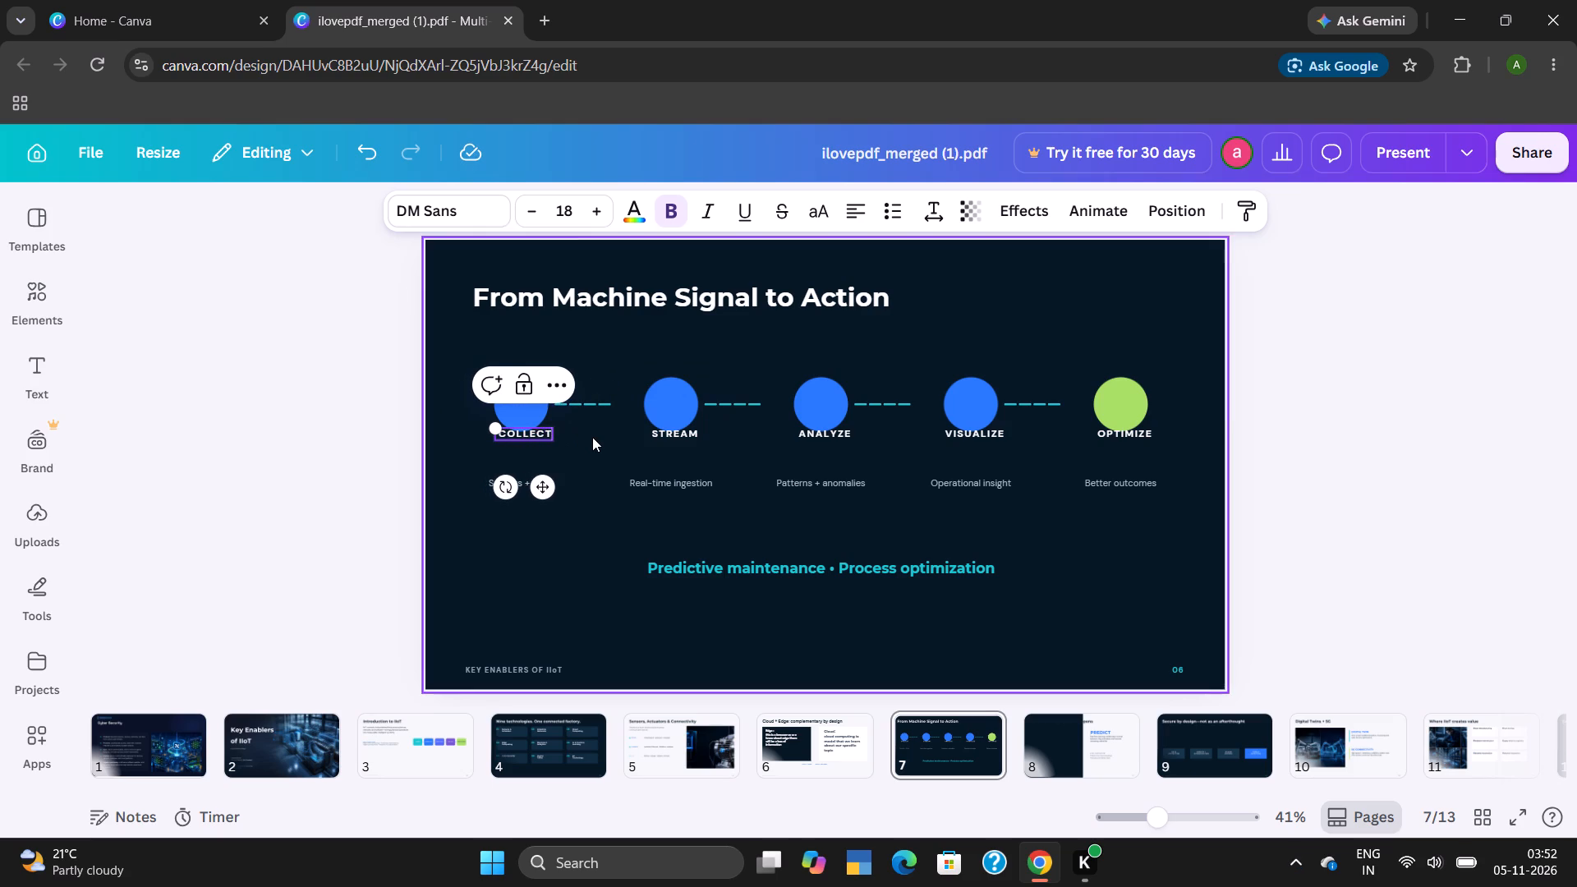
left_click(592, 437)
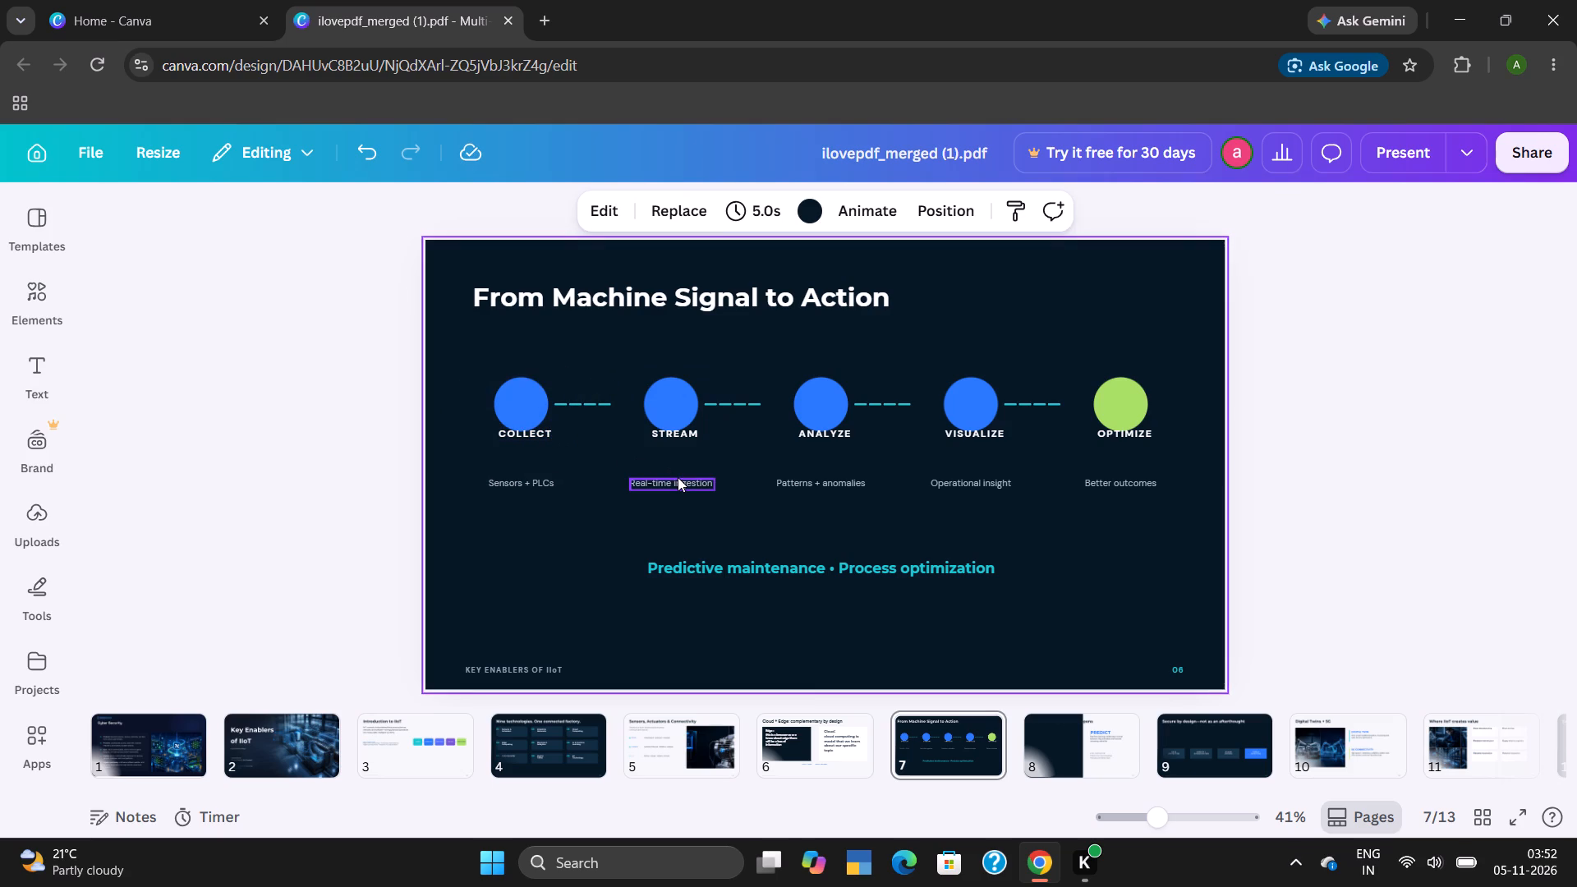
Replace the small caption under the STREAM label with "real-time ingestion", in lowercase.
double_click(689, 484)
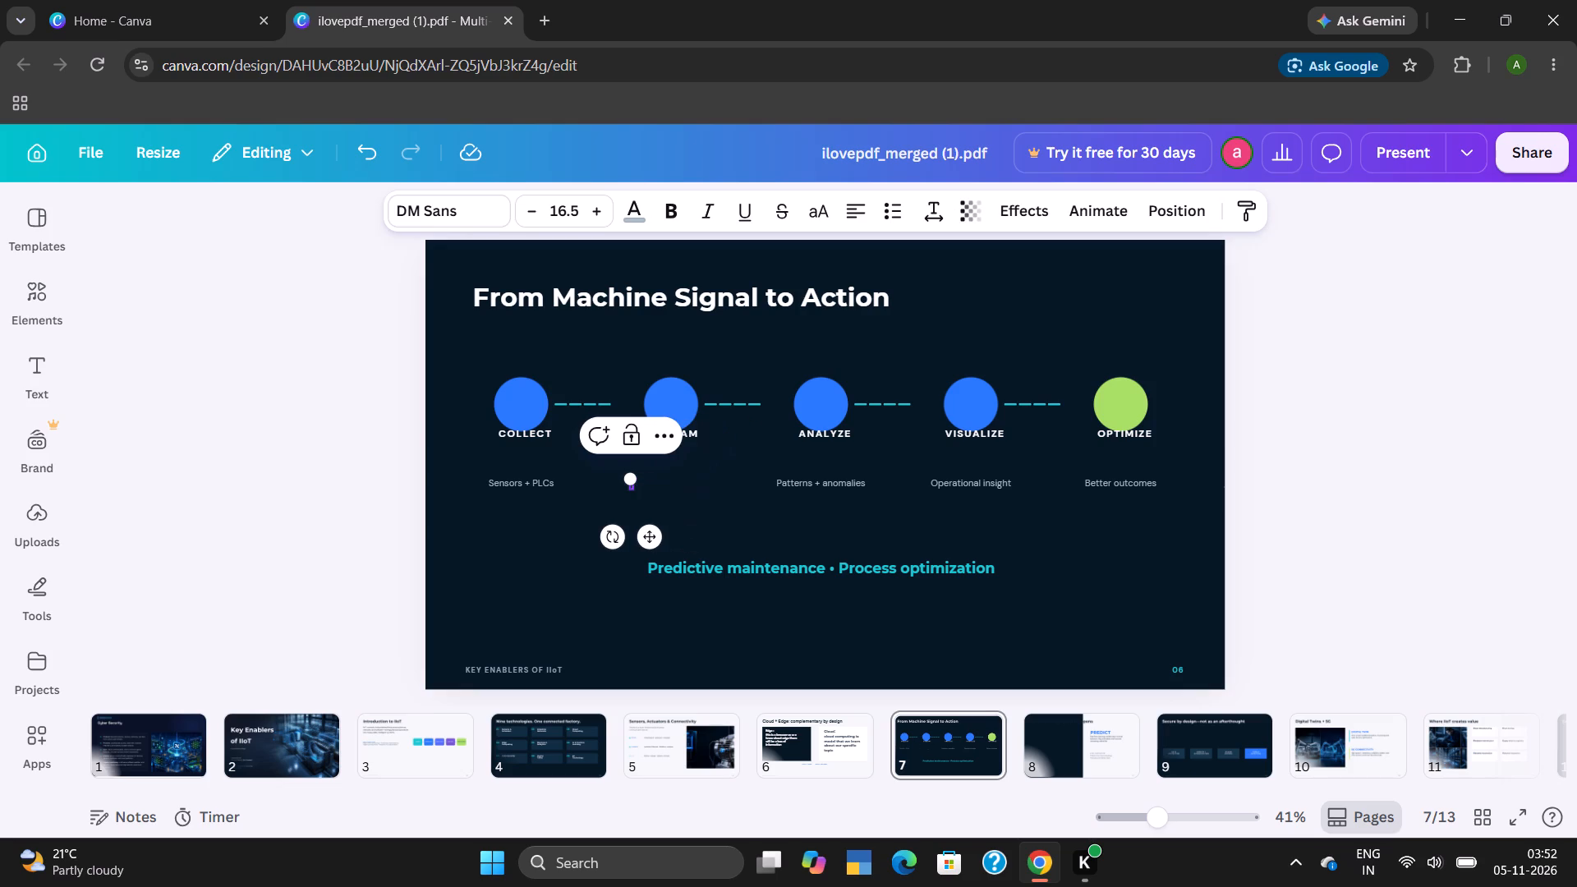
type("real")
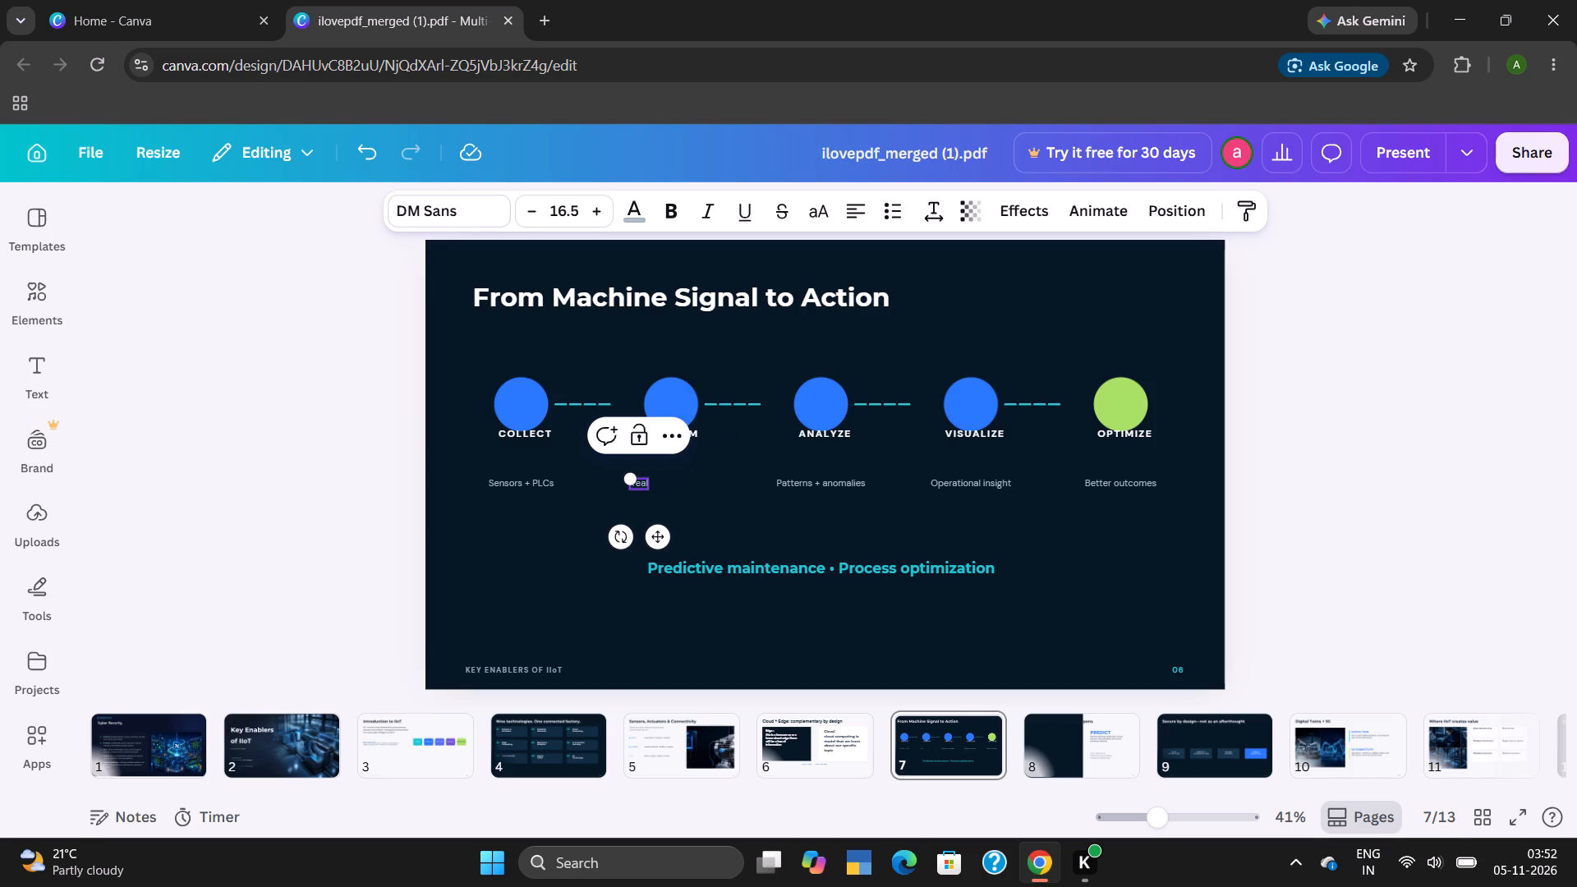
key("minus")
type("time")
key("space")
type("ingestion")
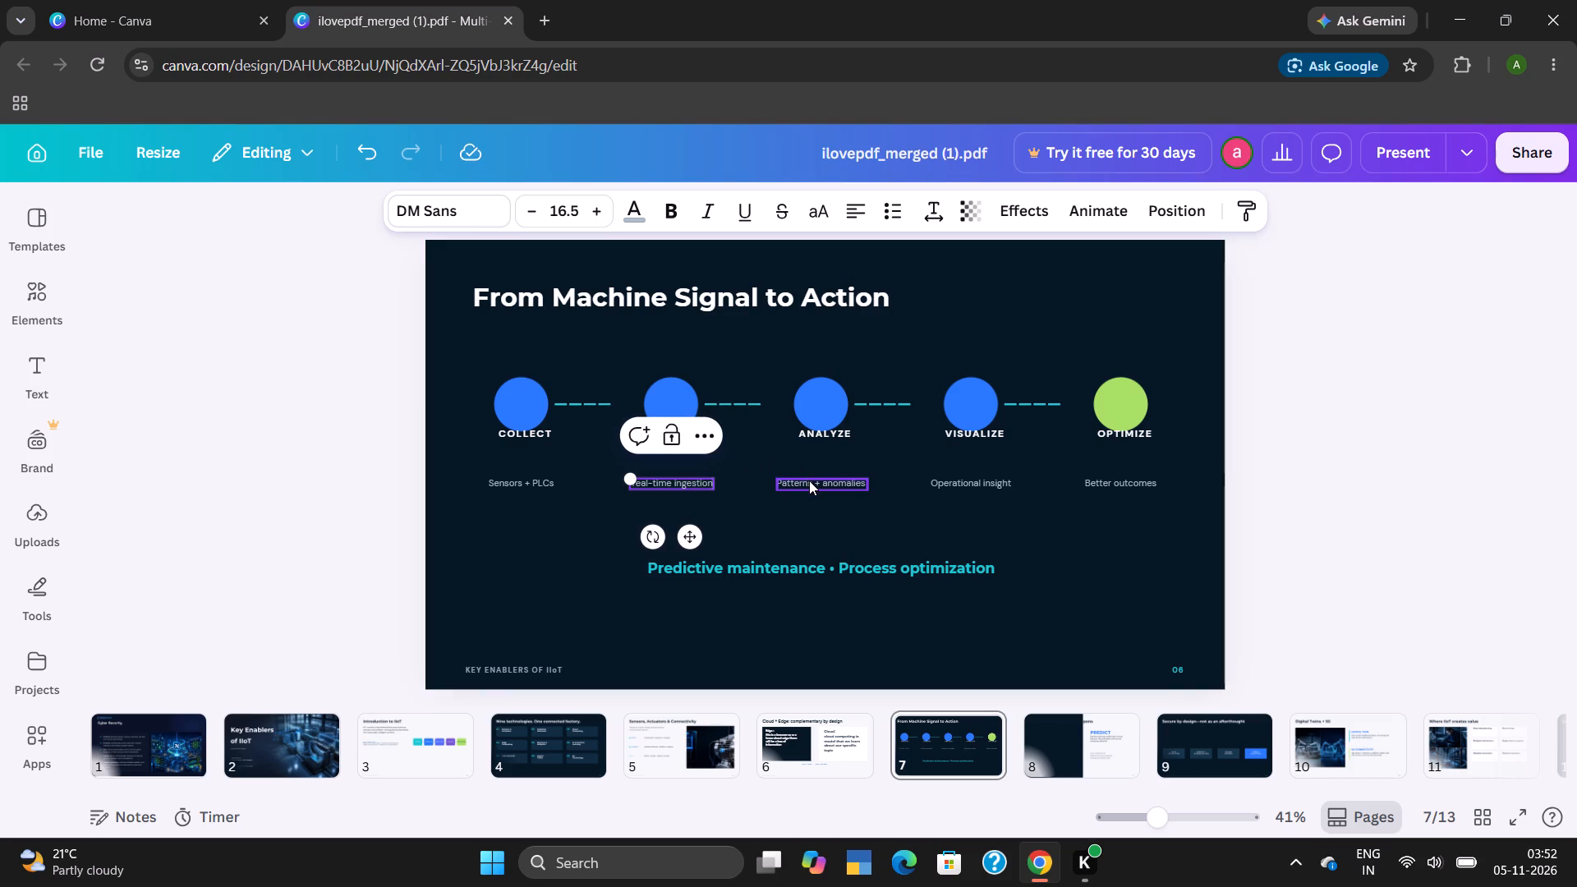
Replace the small caption under the ANALYZE label with "pattern+anamologies", in lowercase.
double_click(809, 480)
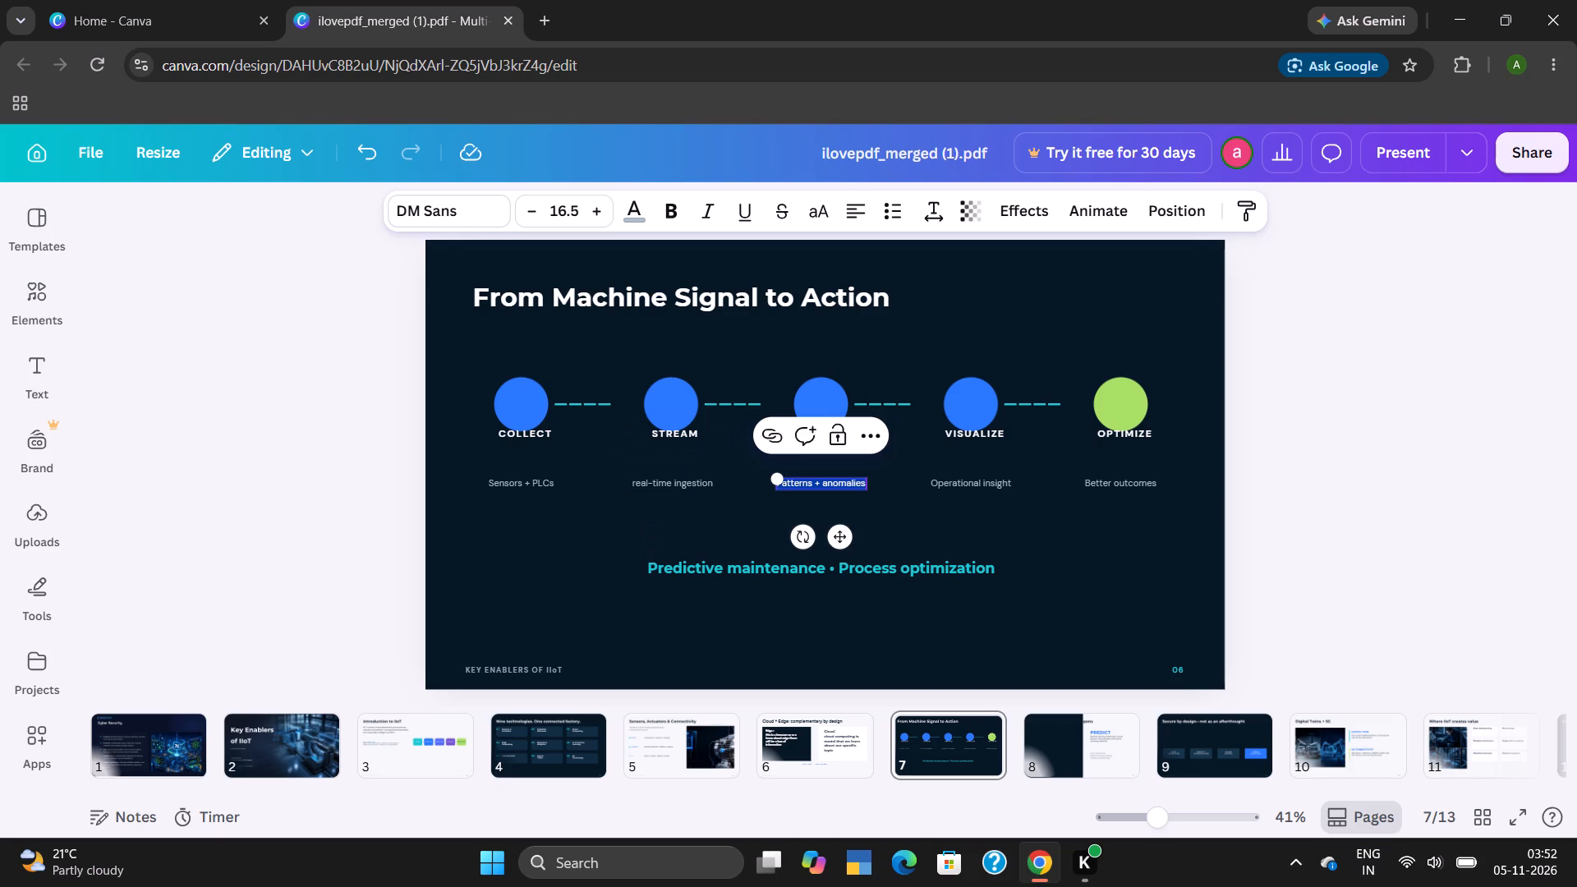
key("space")
type("pattern")
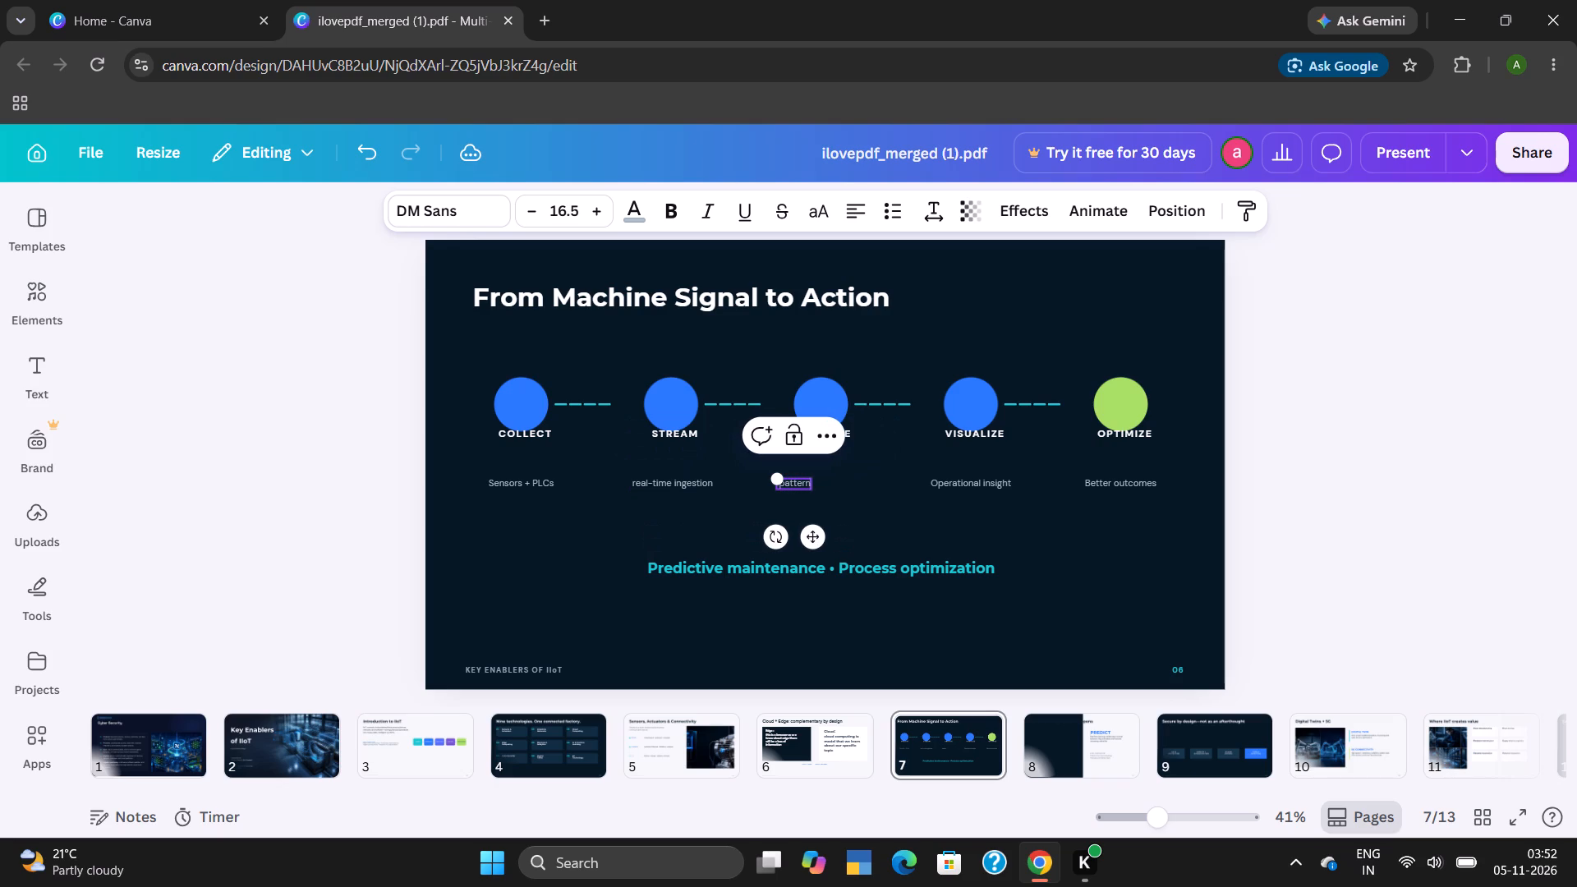
key("plus")
type("anam")
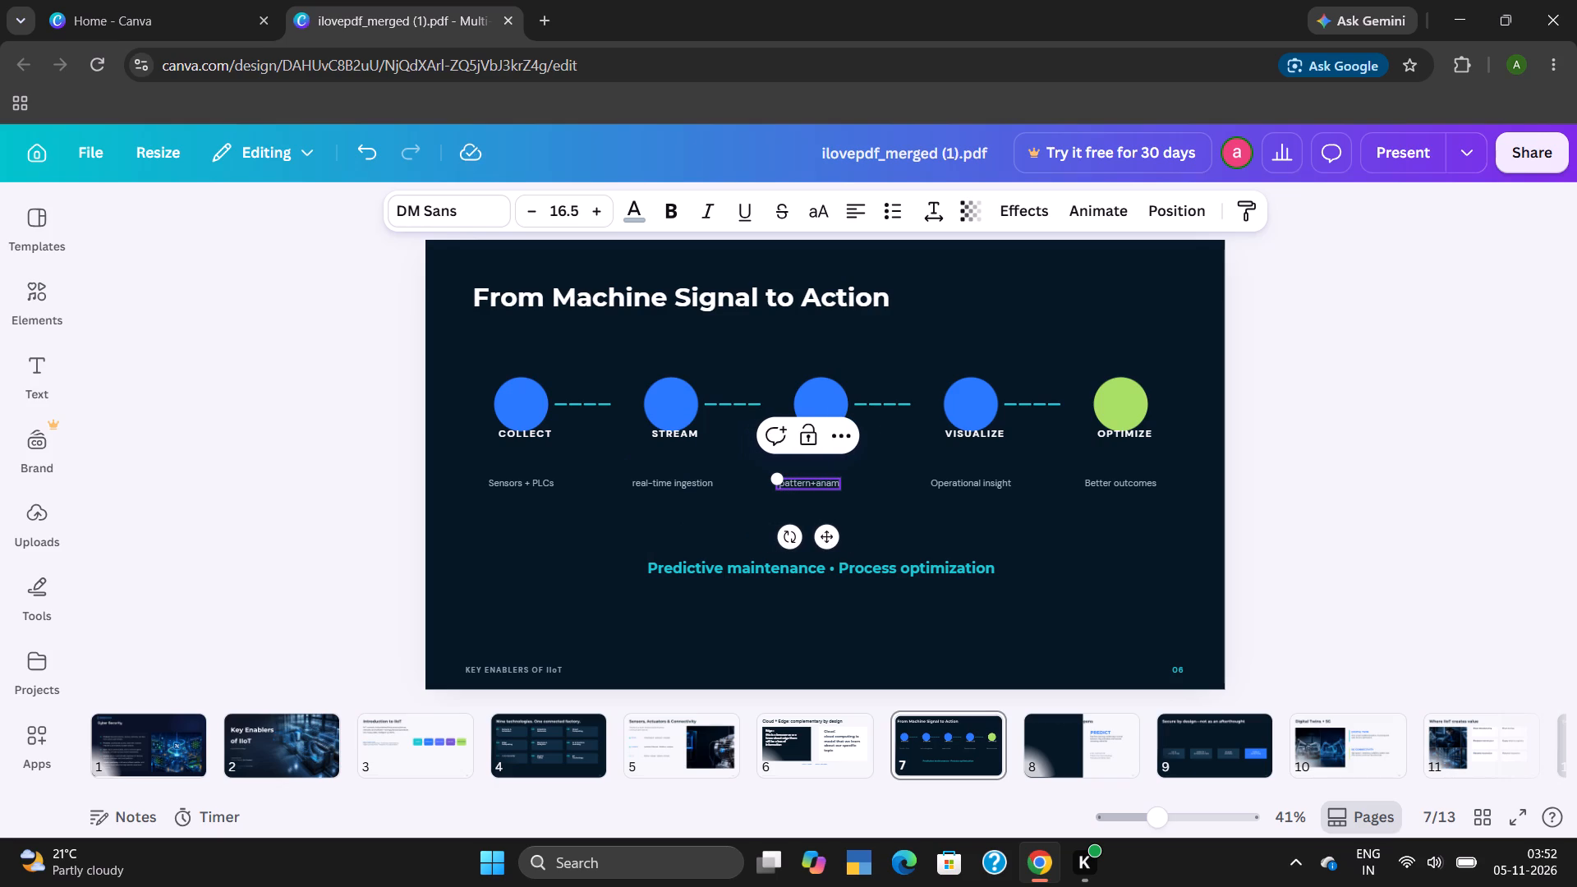
key("o")
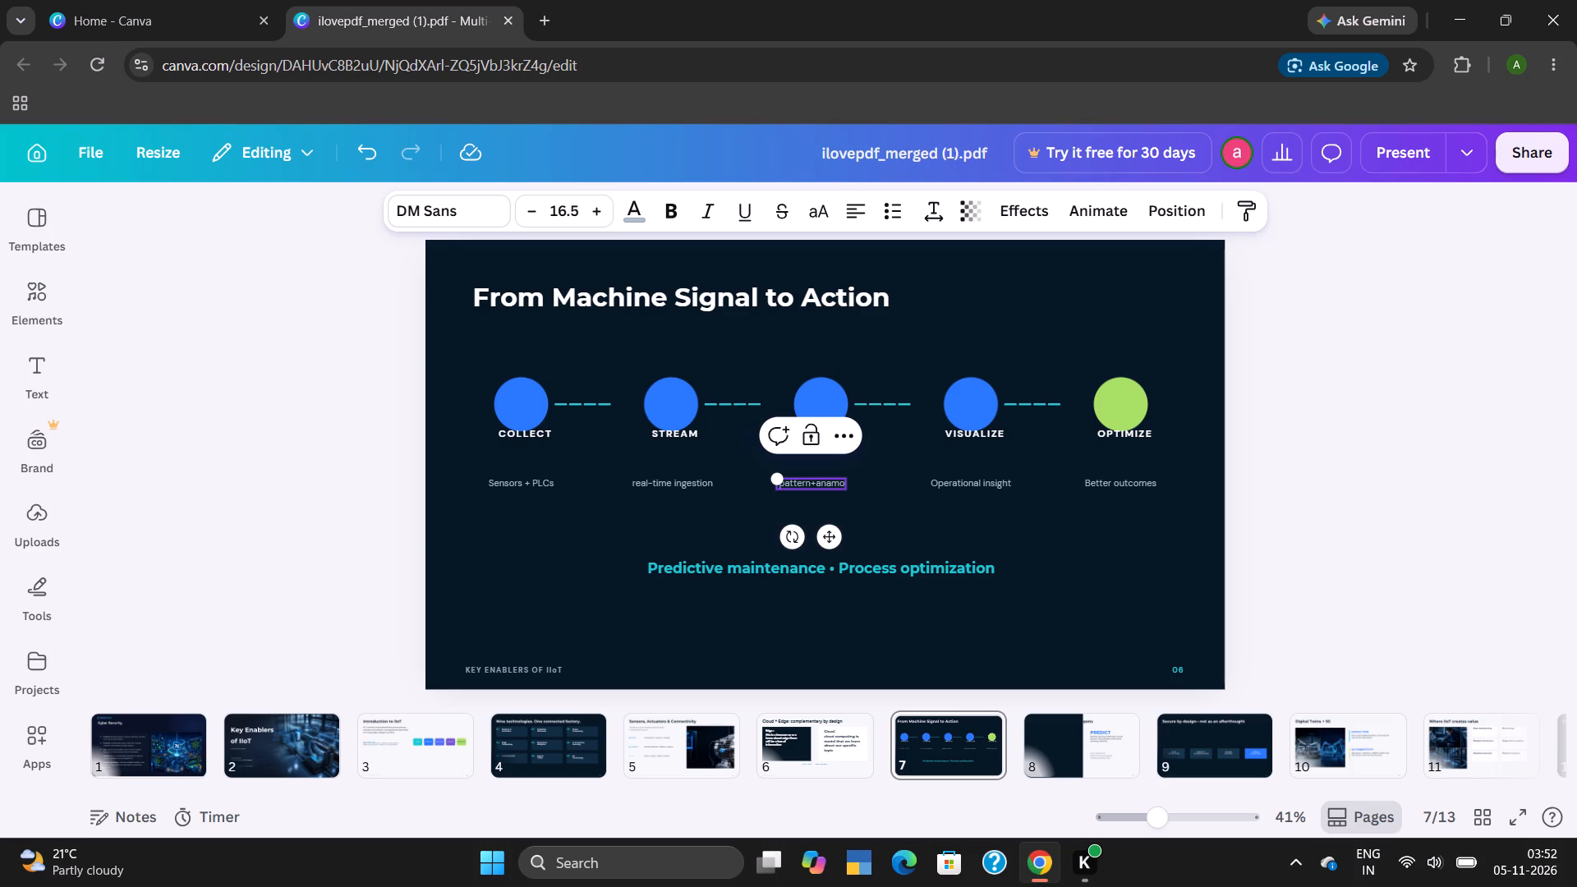
type("lo")
type("gi")
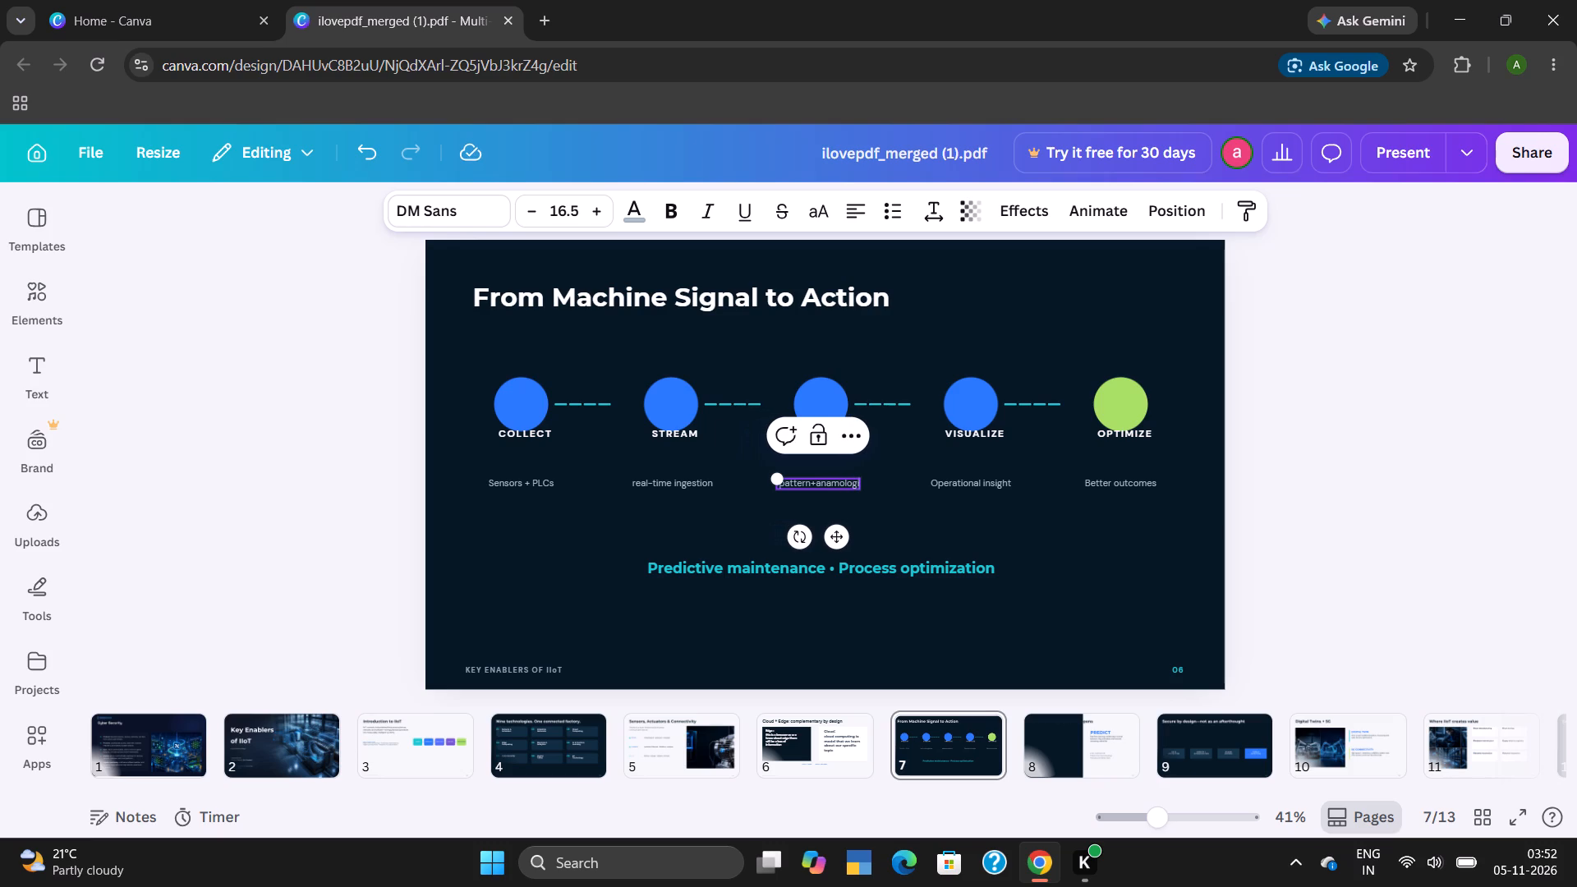
type("es")
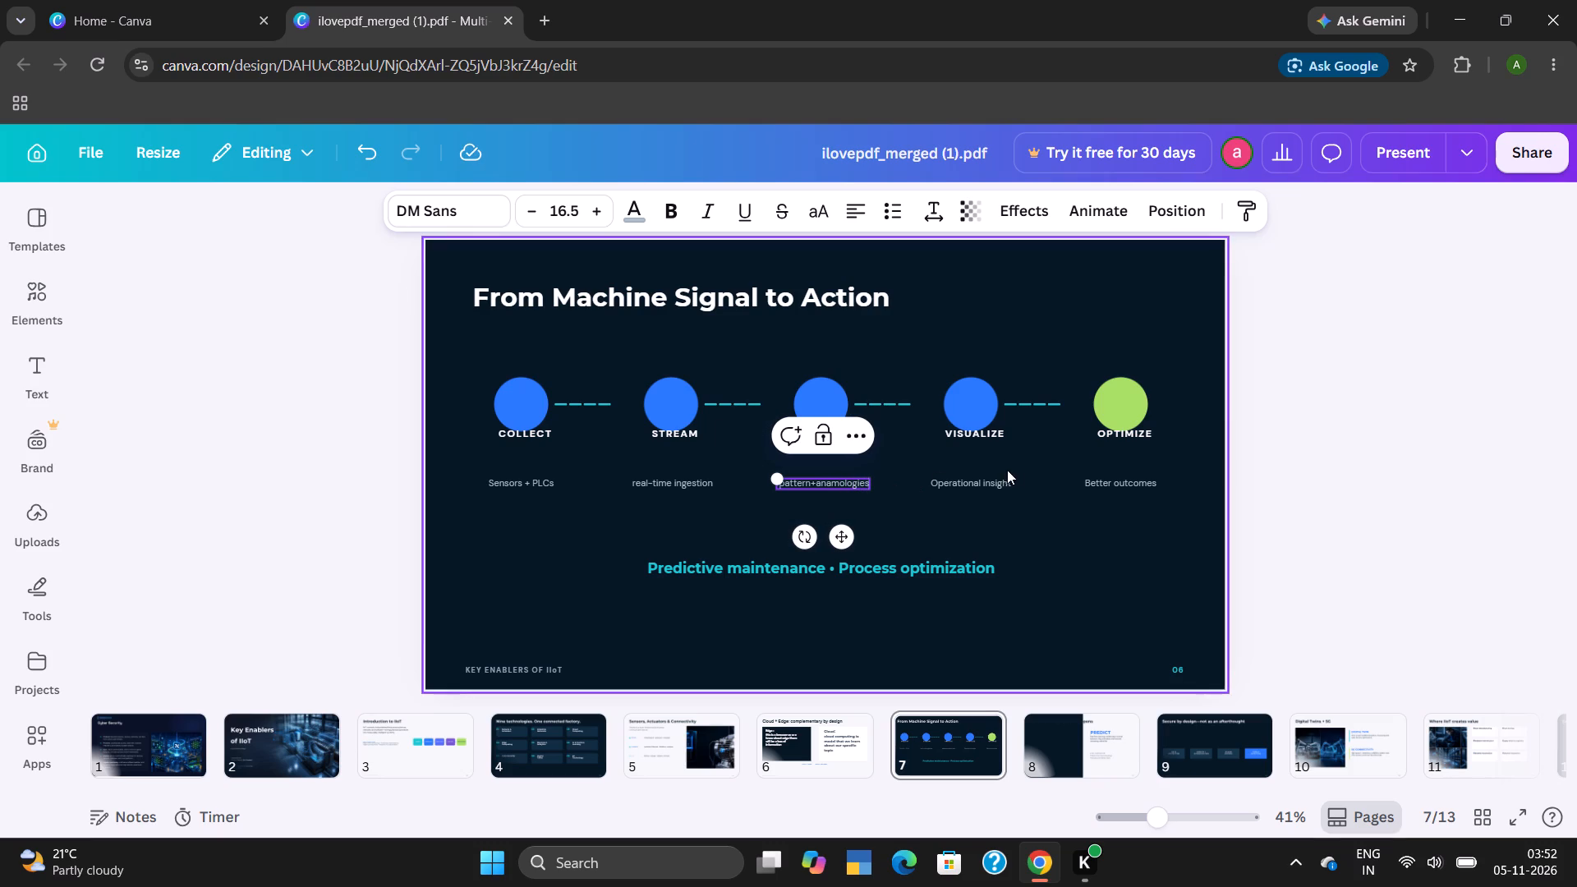
Replace the small caption under the VISUALIZE label with "operational-insight", in lowercase.
double_click(990, 481)
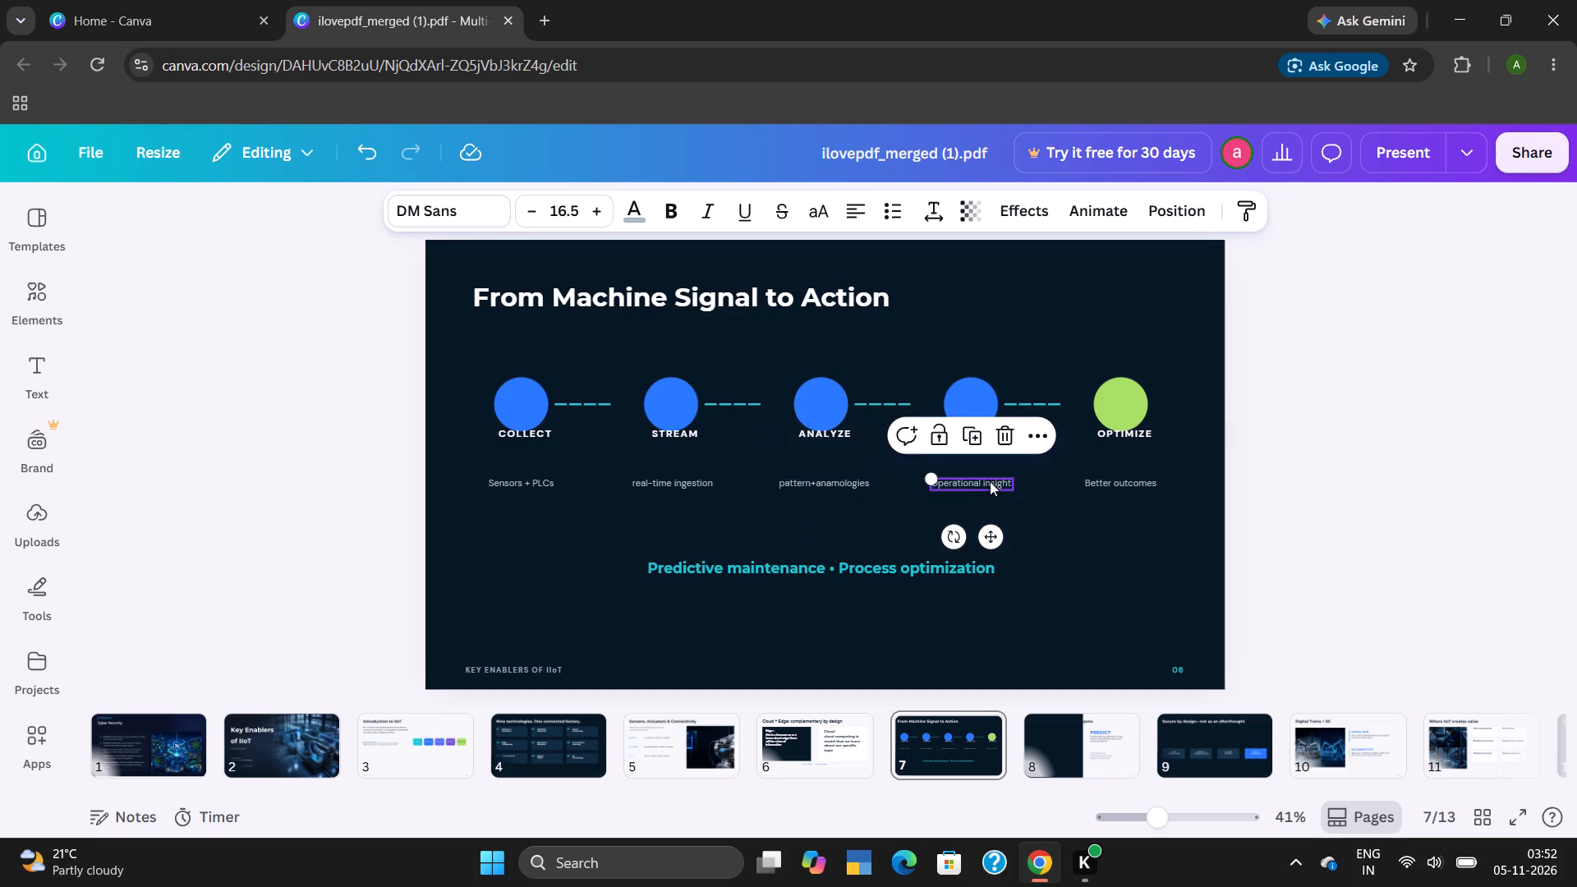
key("space")
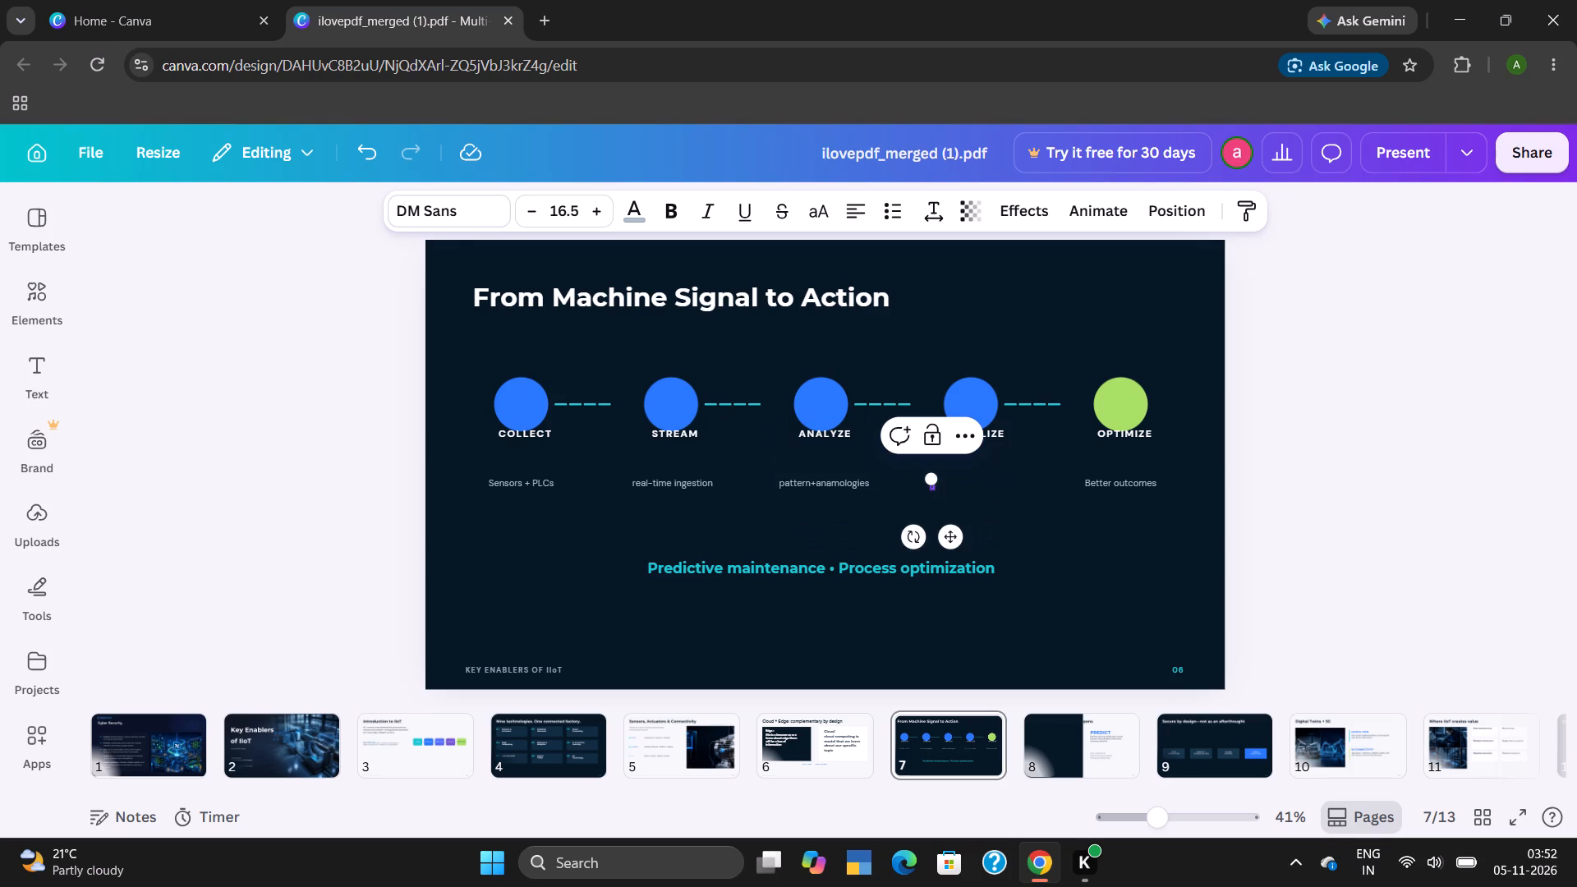
type("operational")
key("minus")
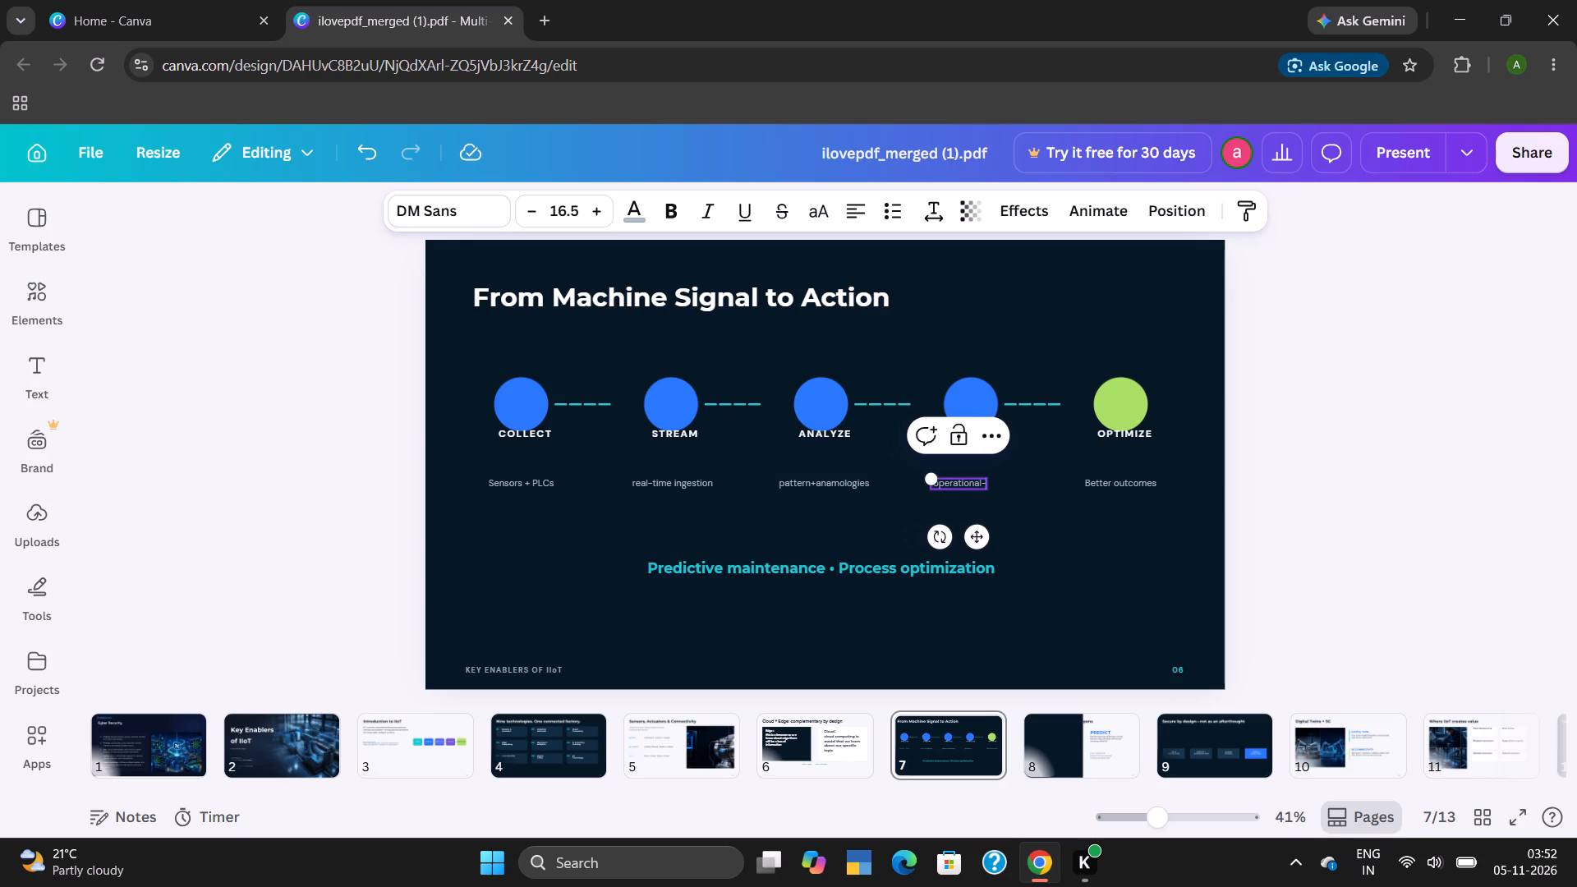
type("insight")
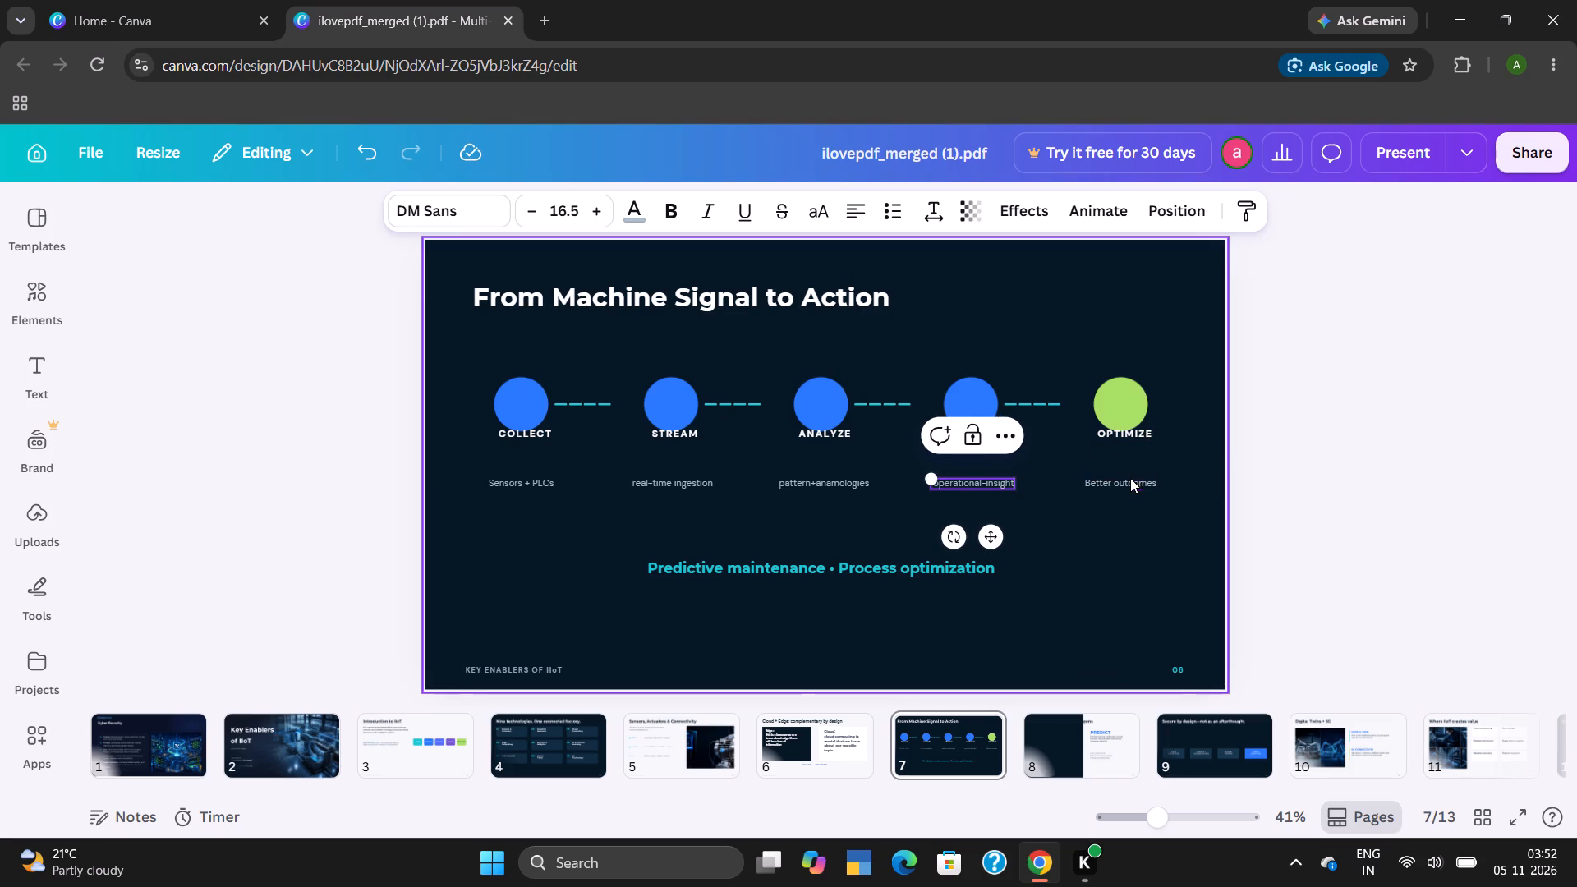
Delete the dark background of page 7.
left_click(1130, 479)
double_click(1130, 479)
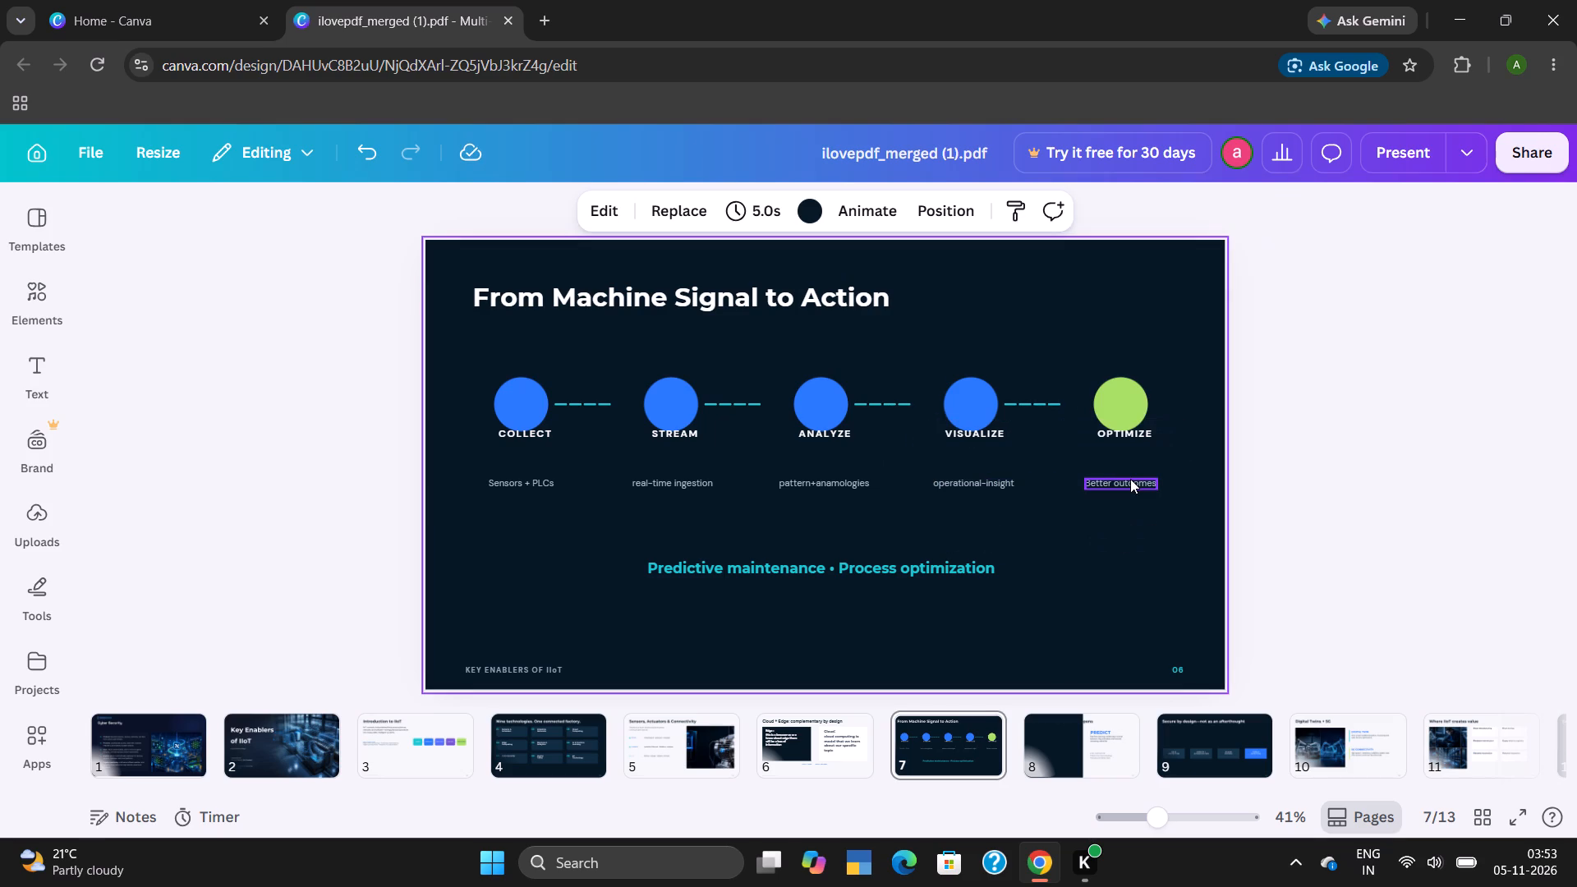
key("space")
key("b")
key("BackSpace")
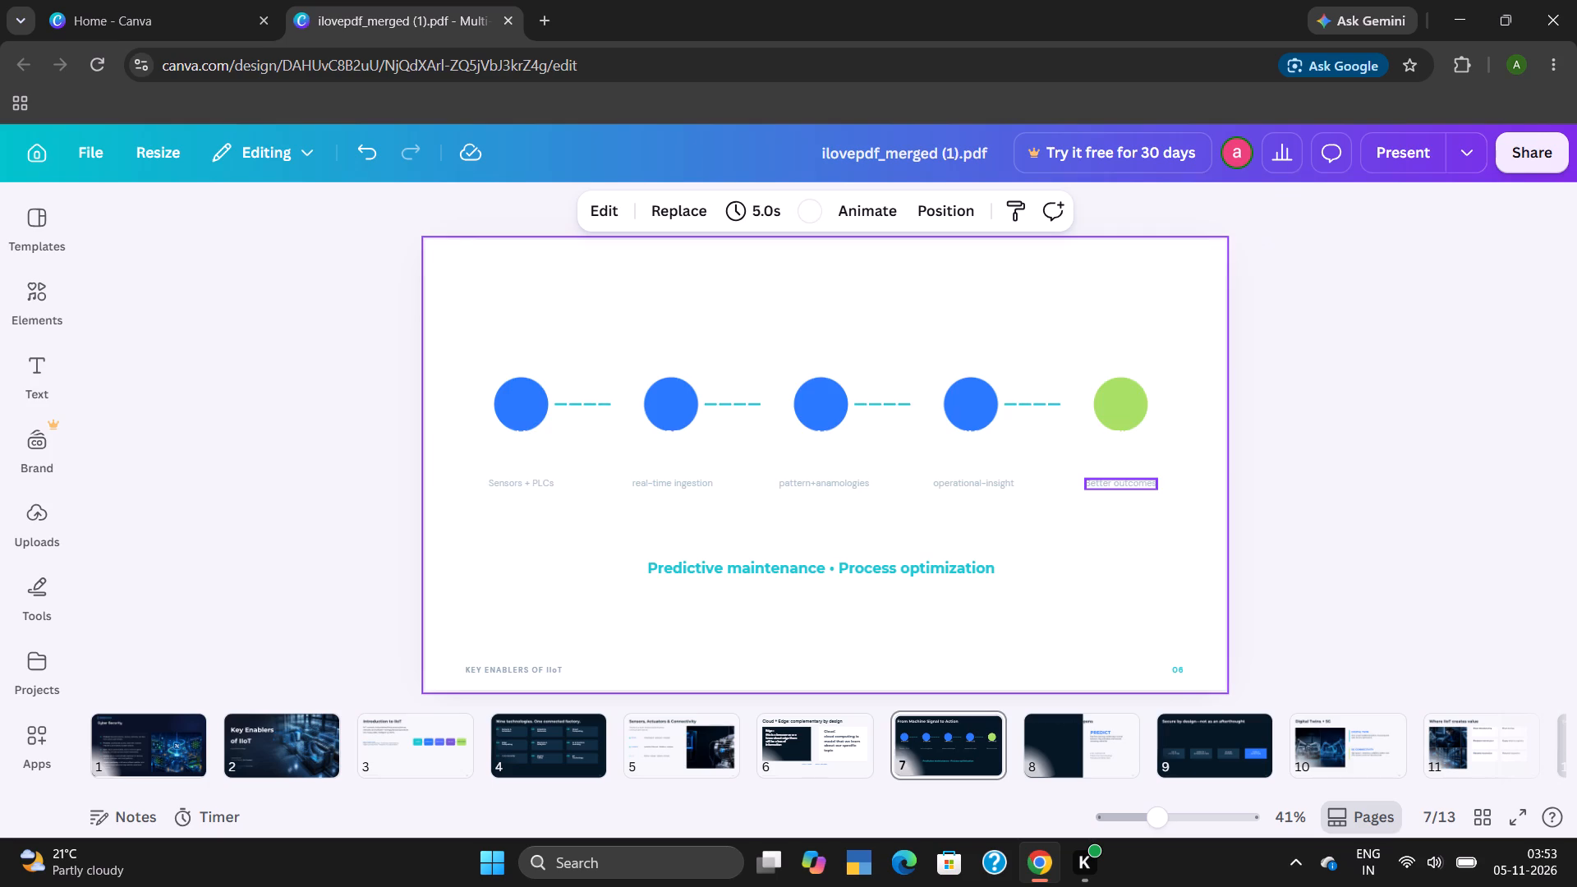
Replace the small "Better outcomes" caption below the green circle on page 7 with "B".
left_click(1067, 414)
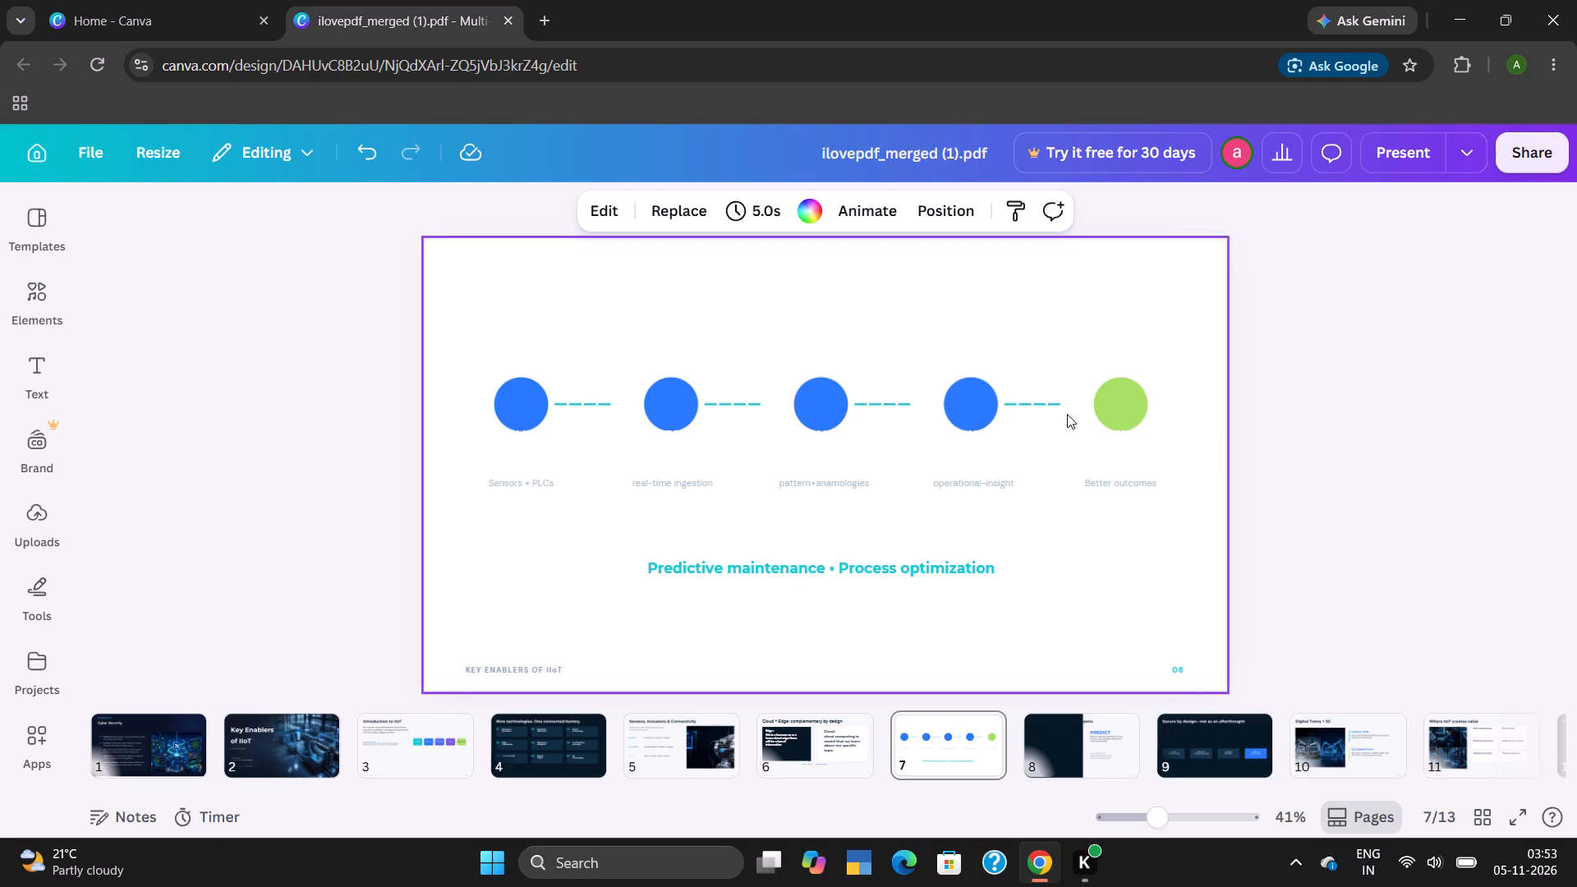
left_click(978, 425)
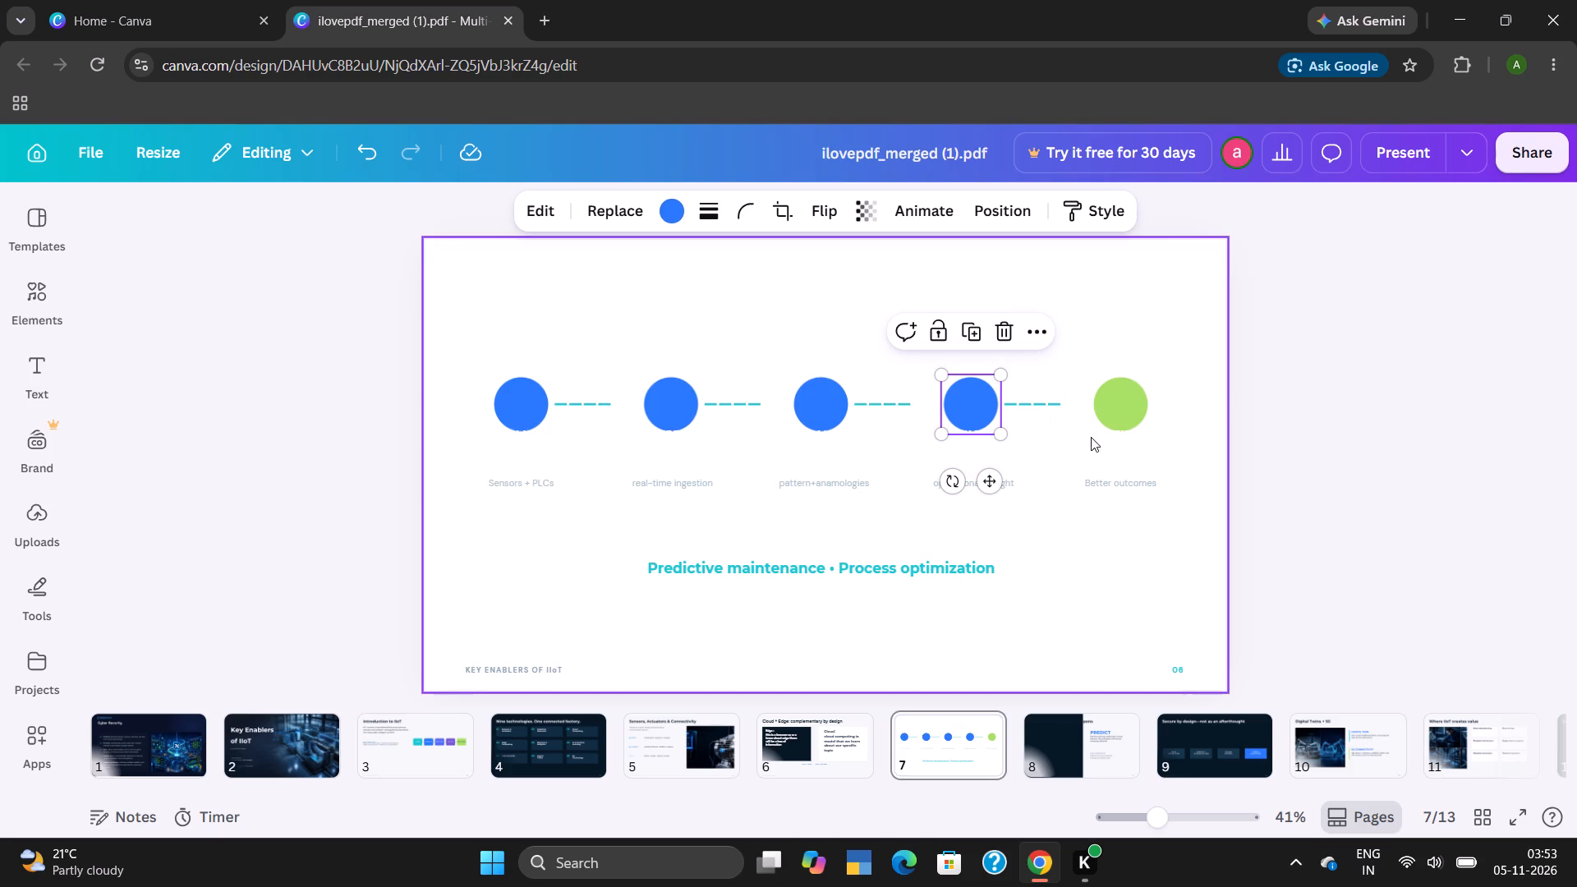
double_click(1124, 487)
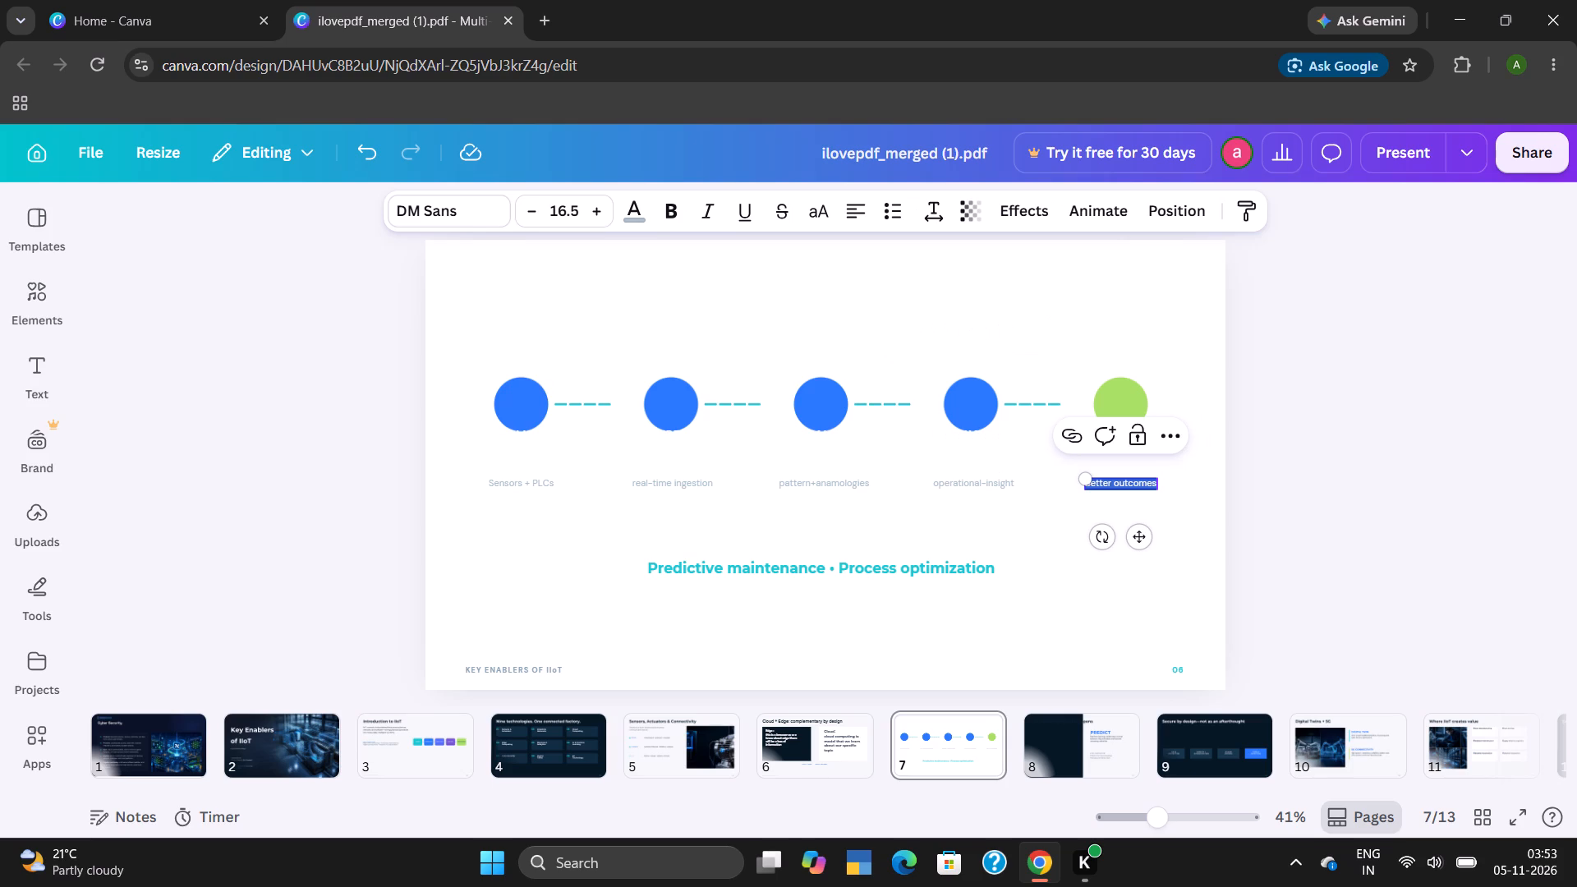
key("space")
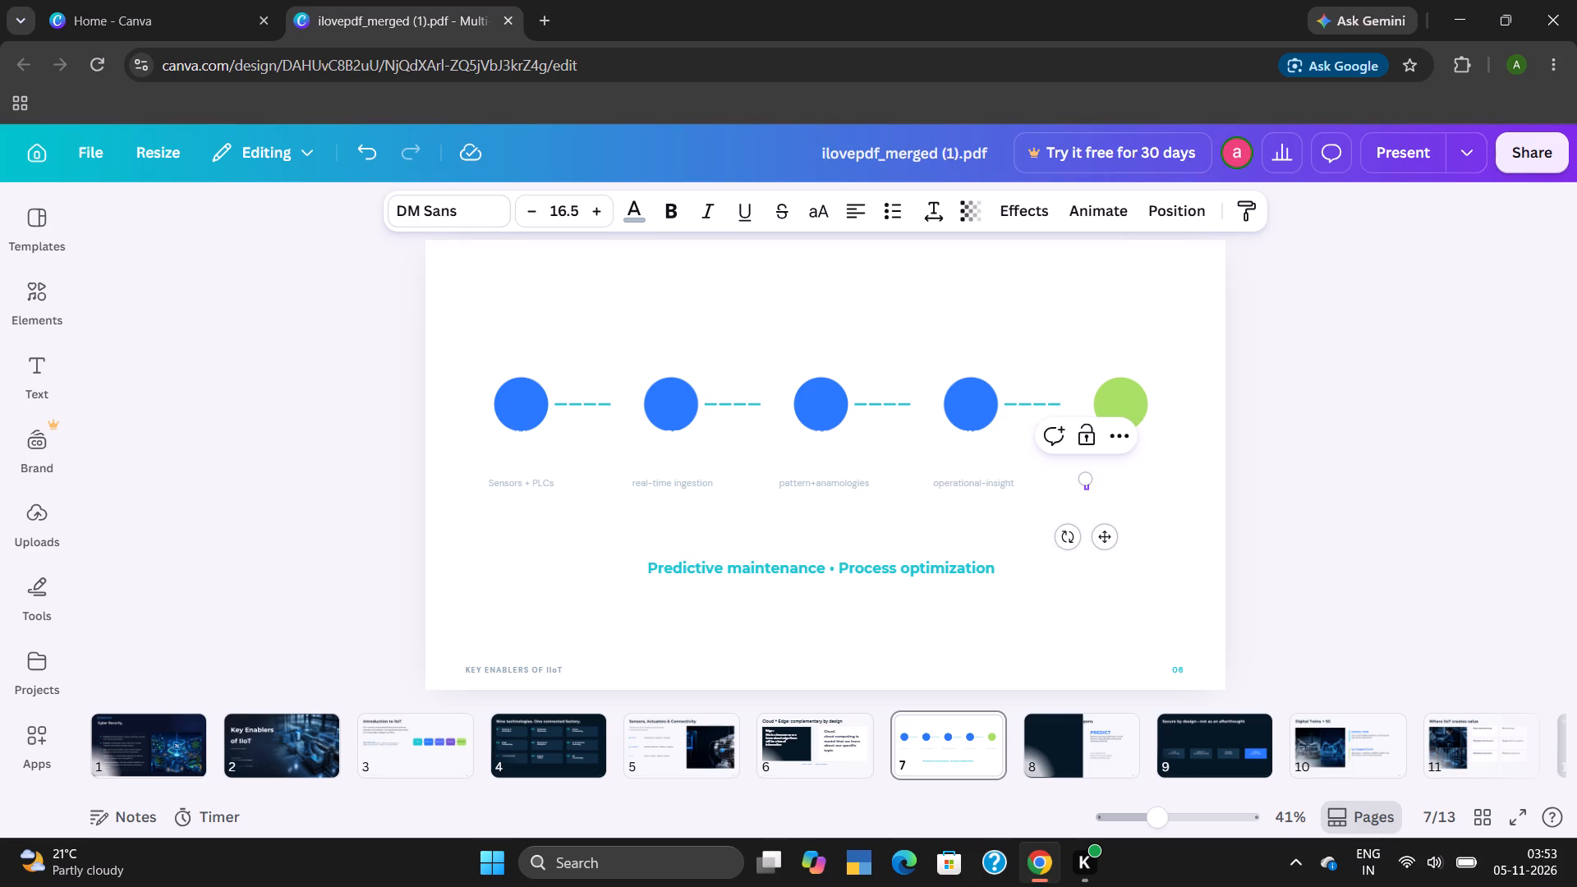
key("shift+b")
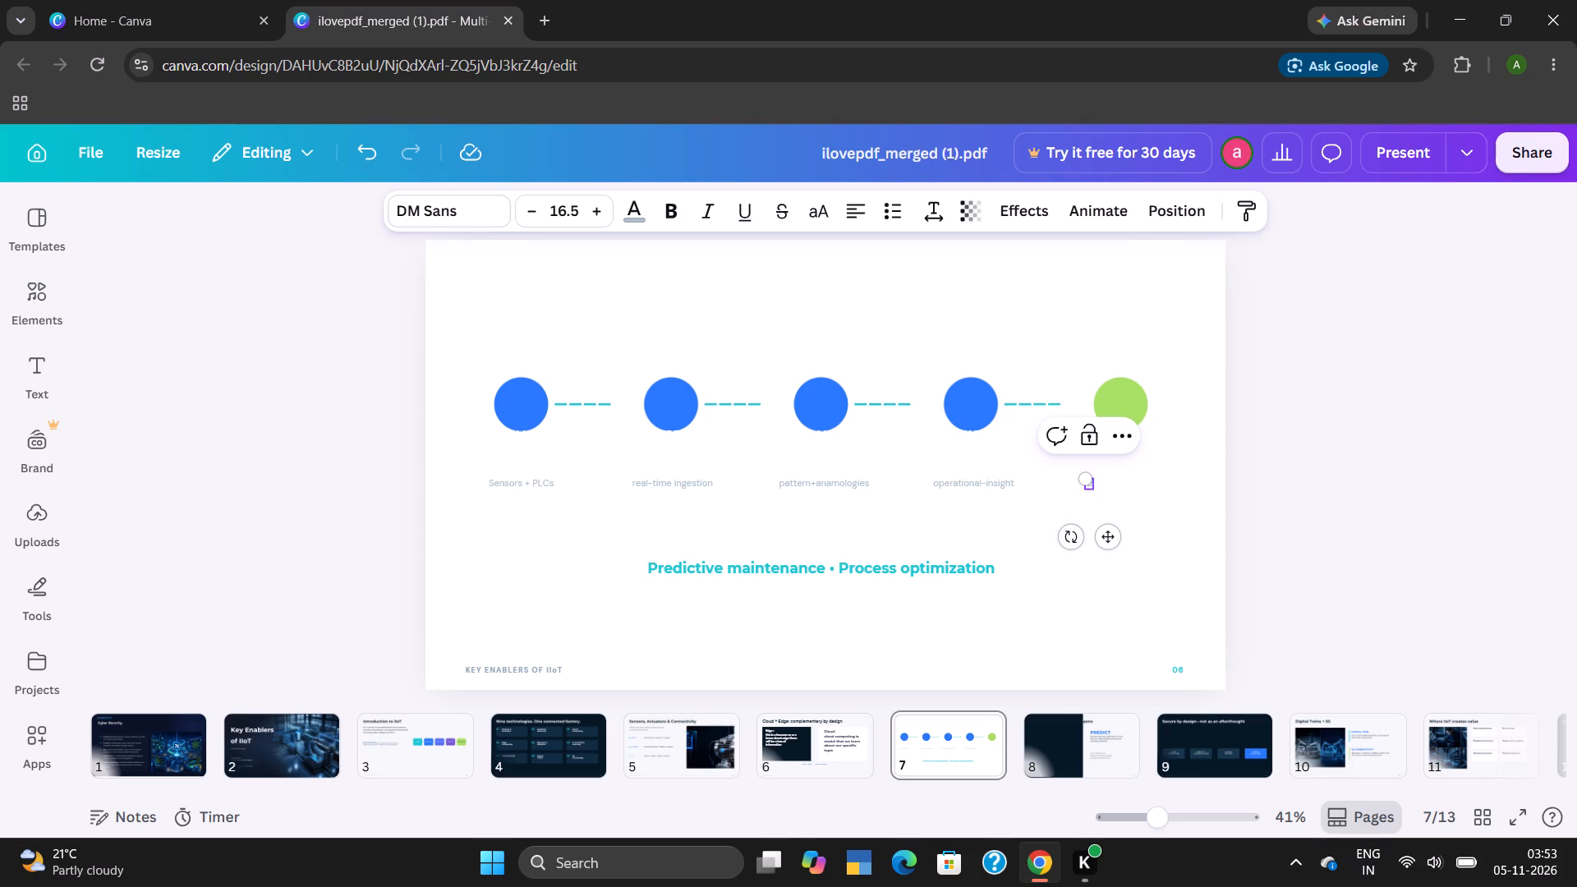
left_click(1166, 497)
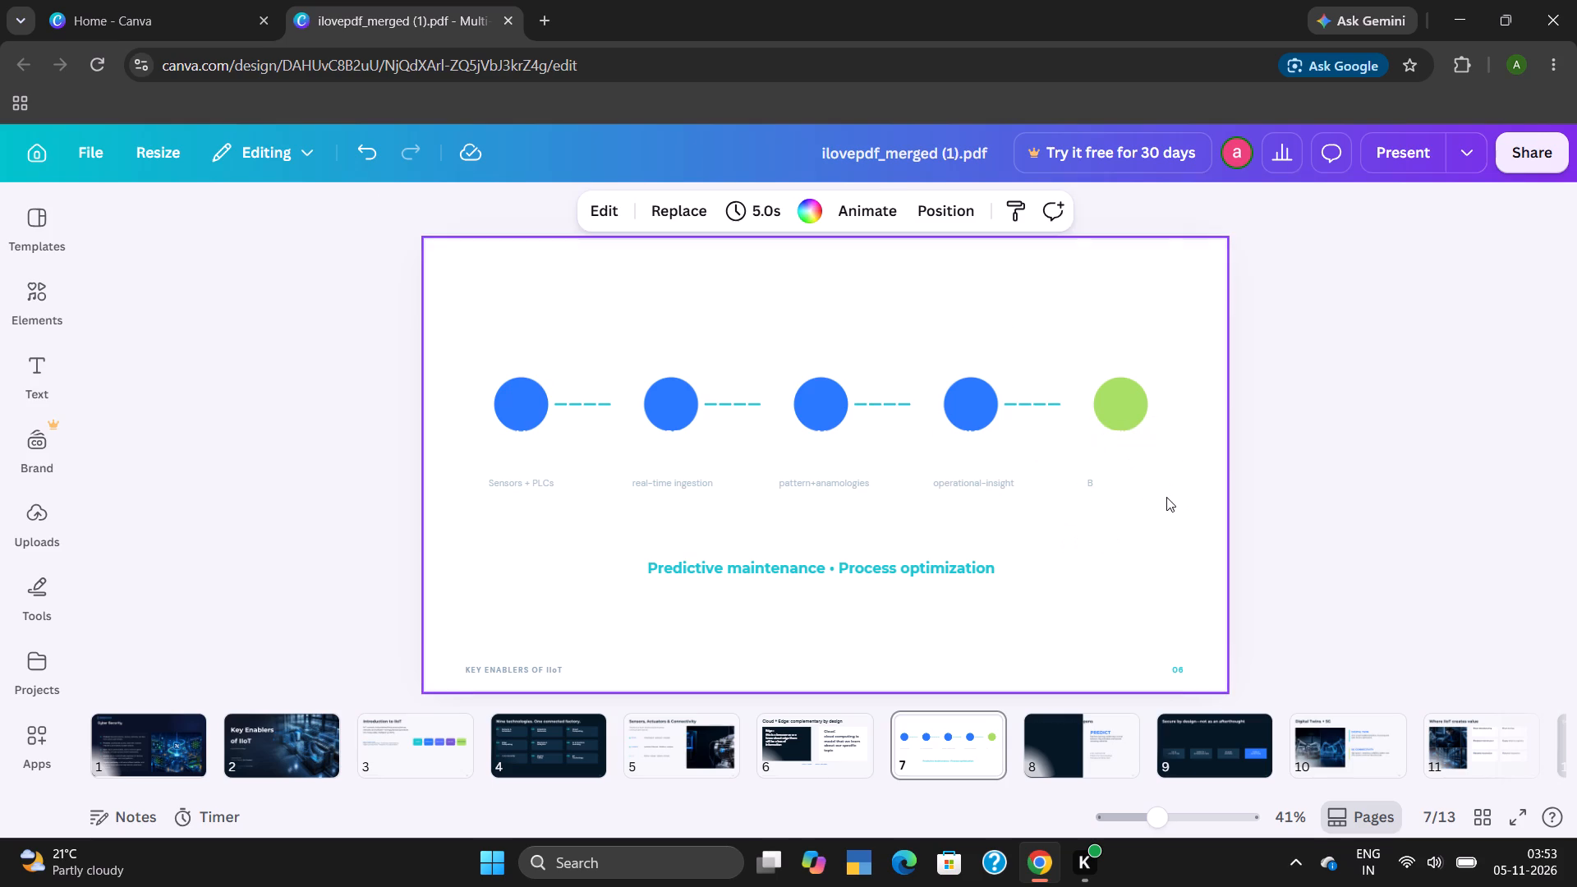
left_click(1032, 450)
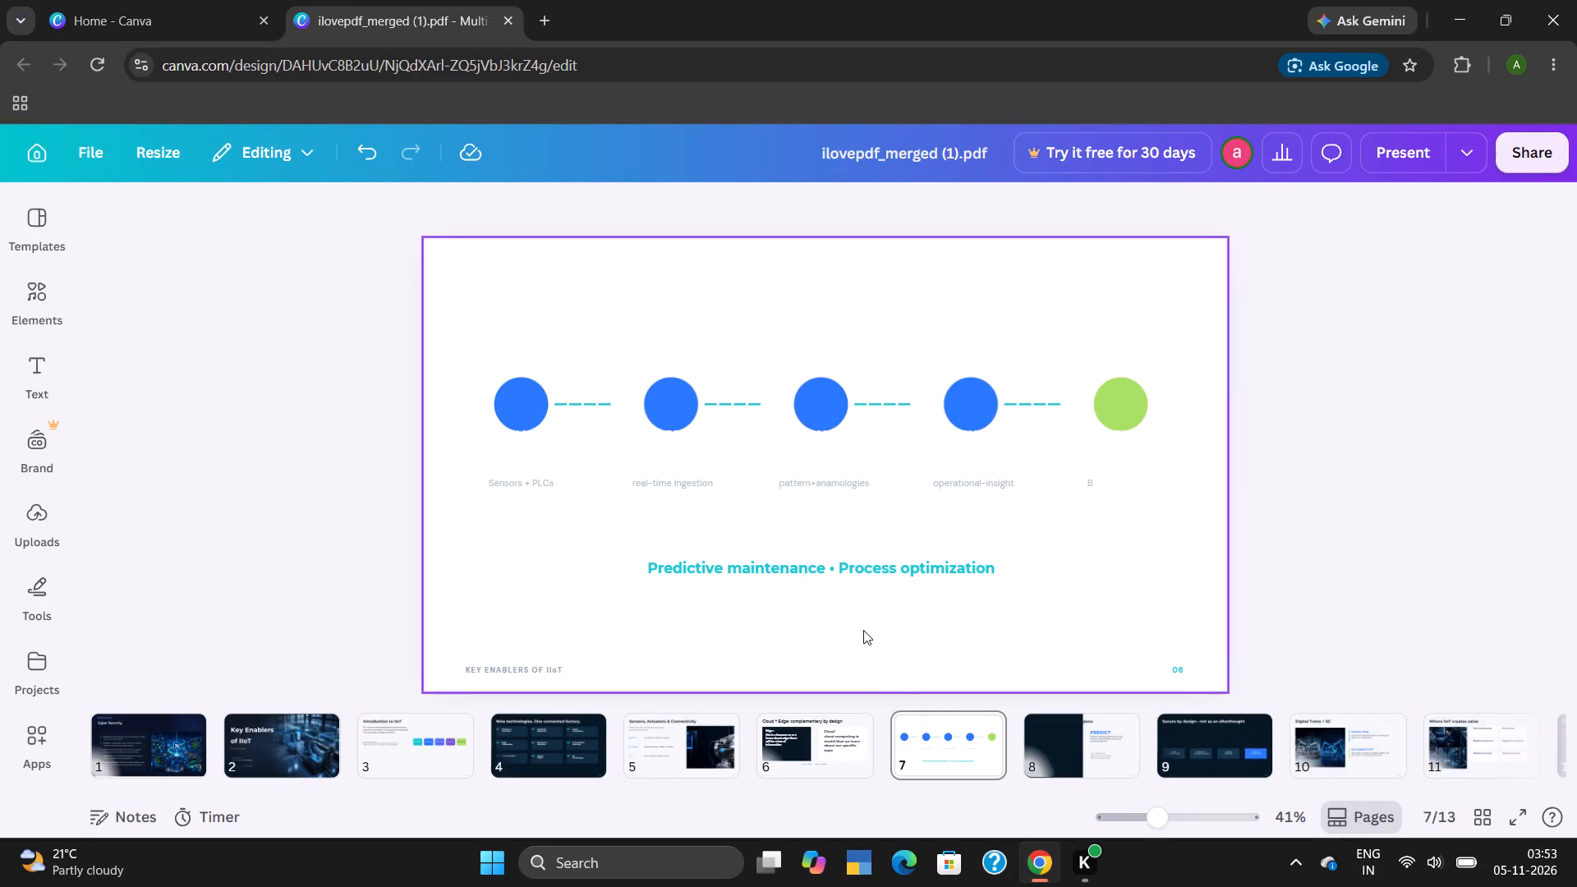
Replace the turquoise tagline below the process captions on page 7 with "Predictive-maintenance:Process Optimization".
left_click(942, 747)
left_click(832, 575)
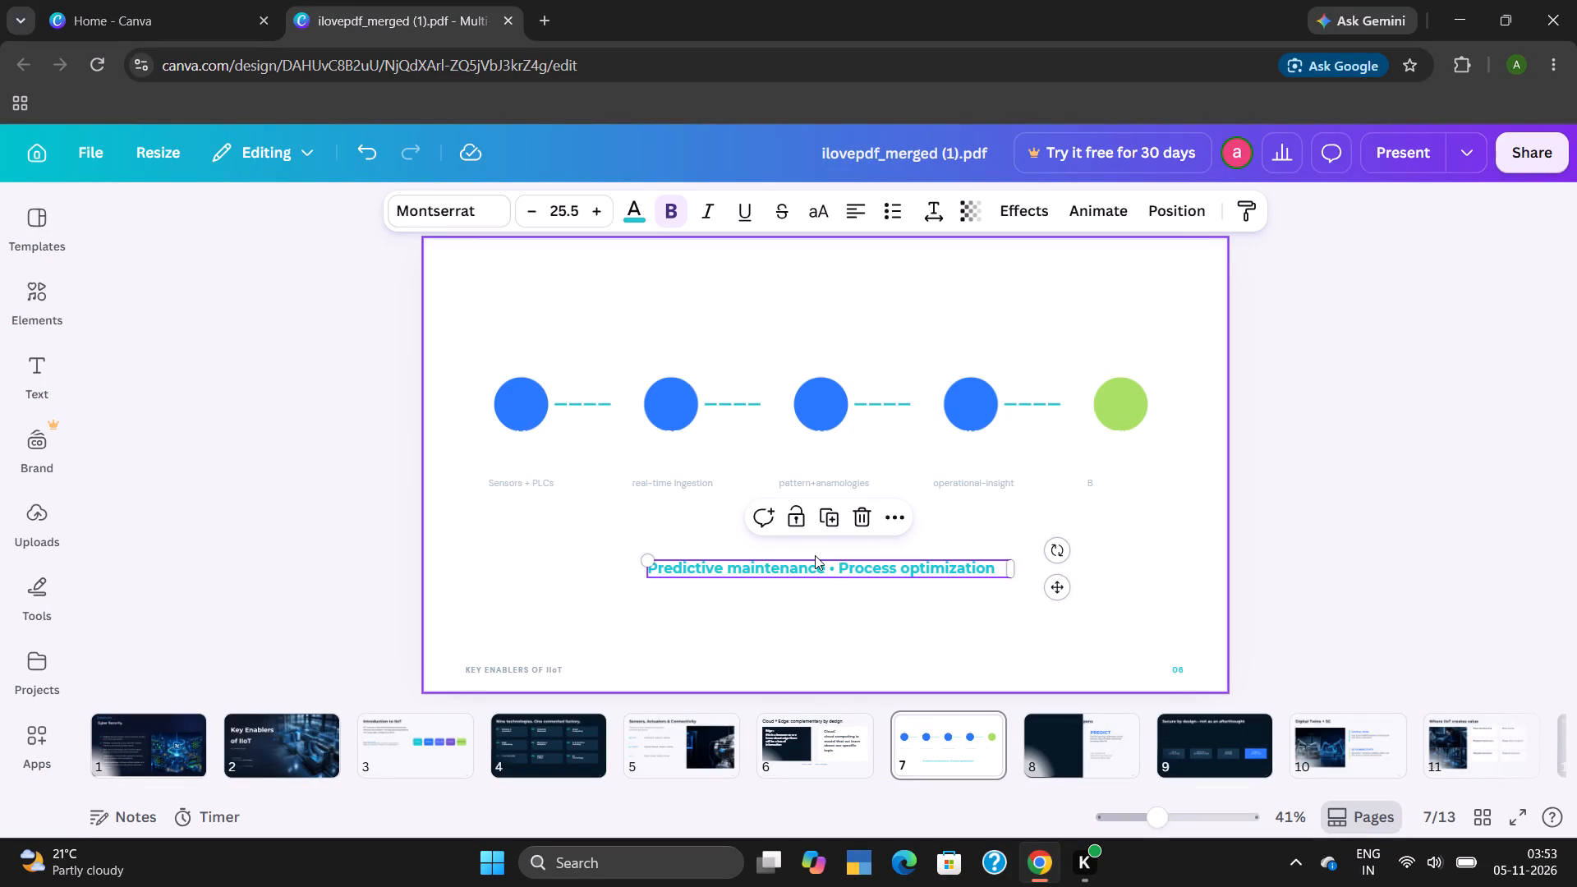
double_click(816, 561)
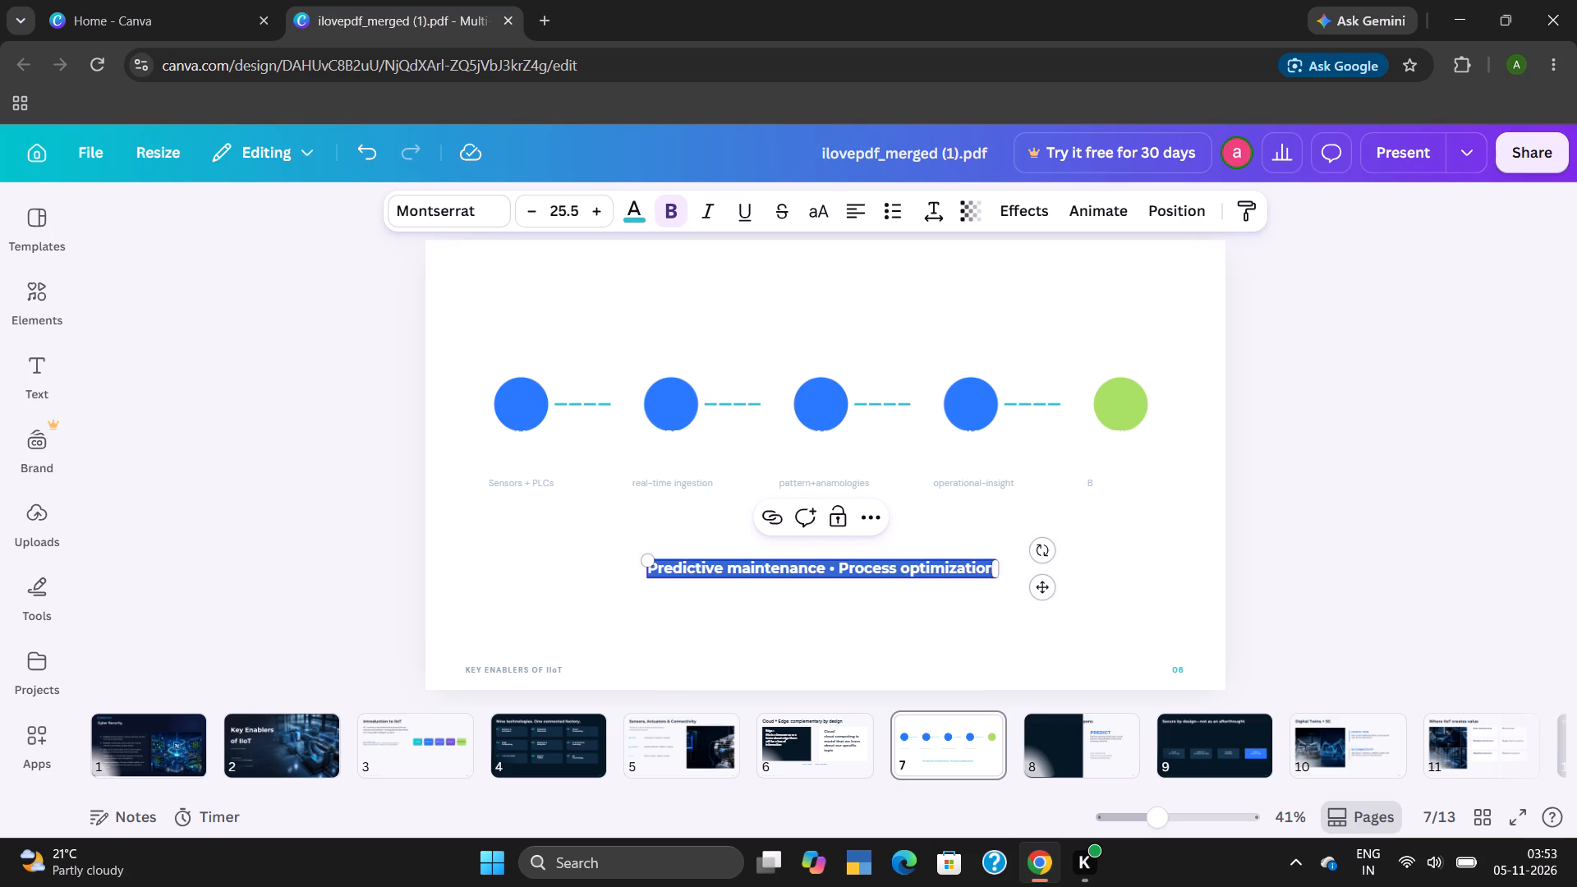
key("space")
key("p")
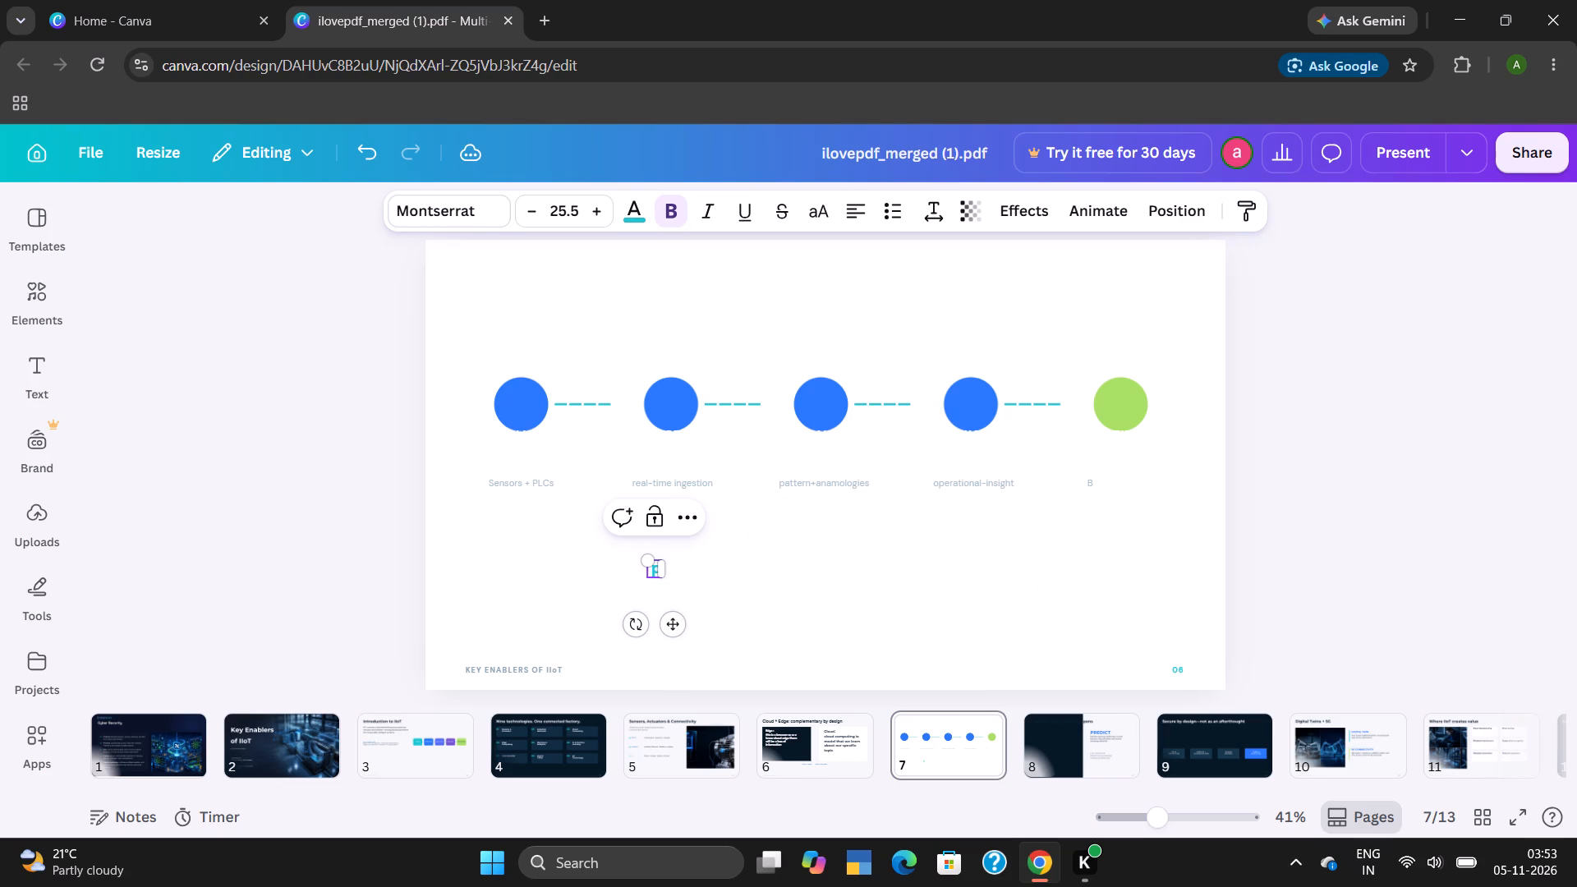
key("BackSpace")
type("Predictive")
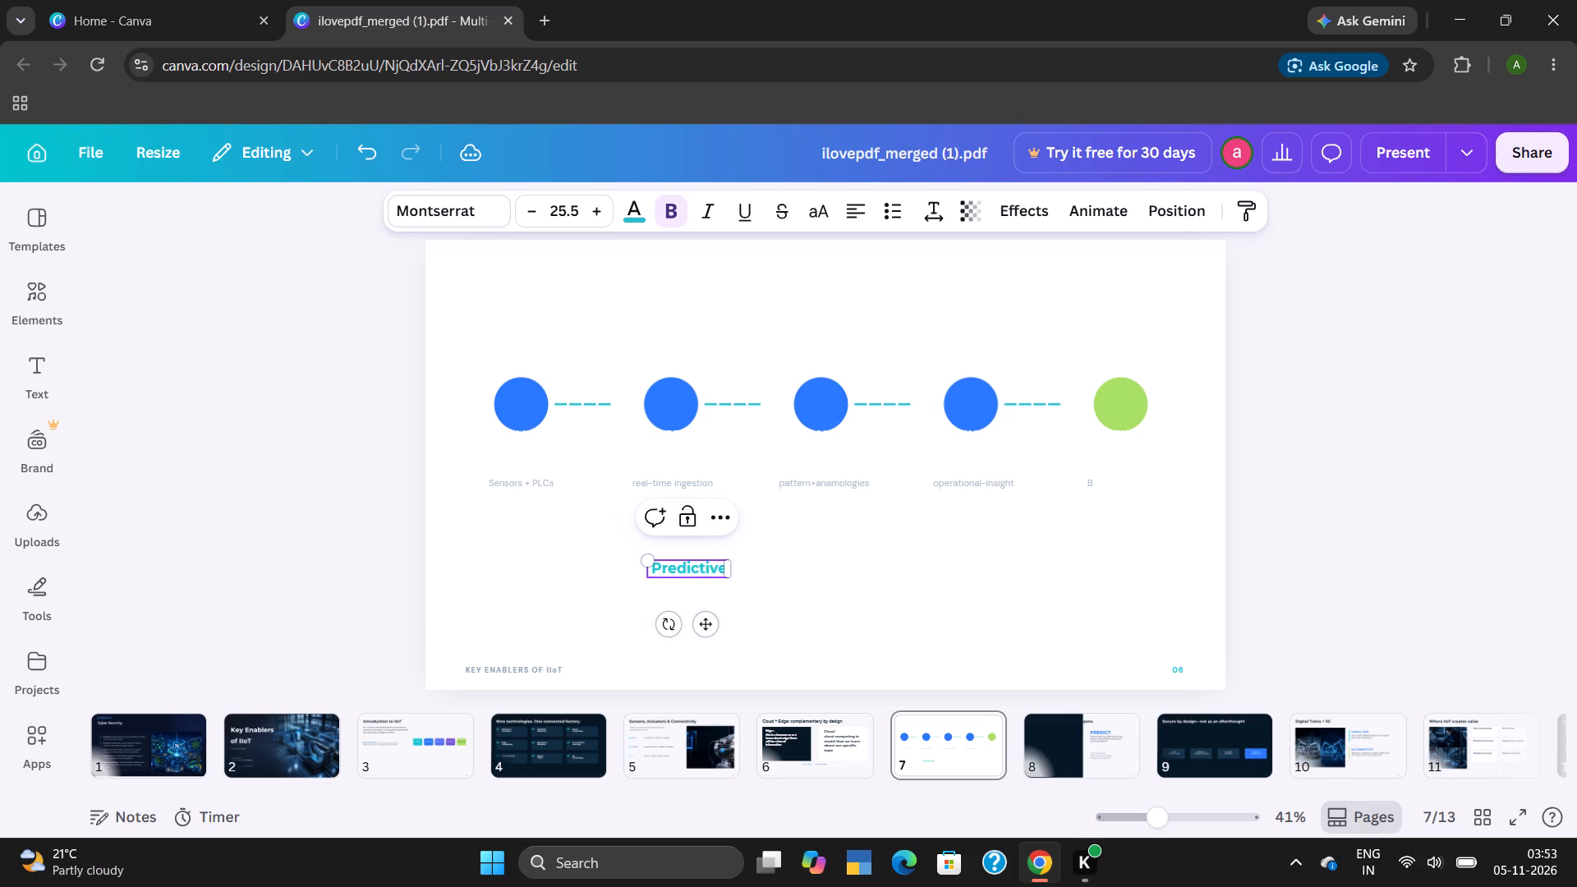
key("minus")
type("maintena")
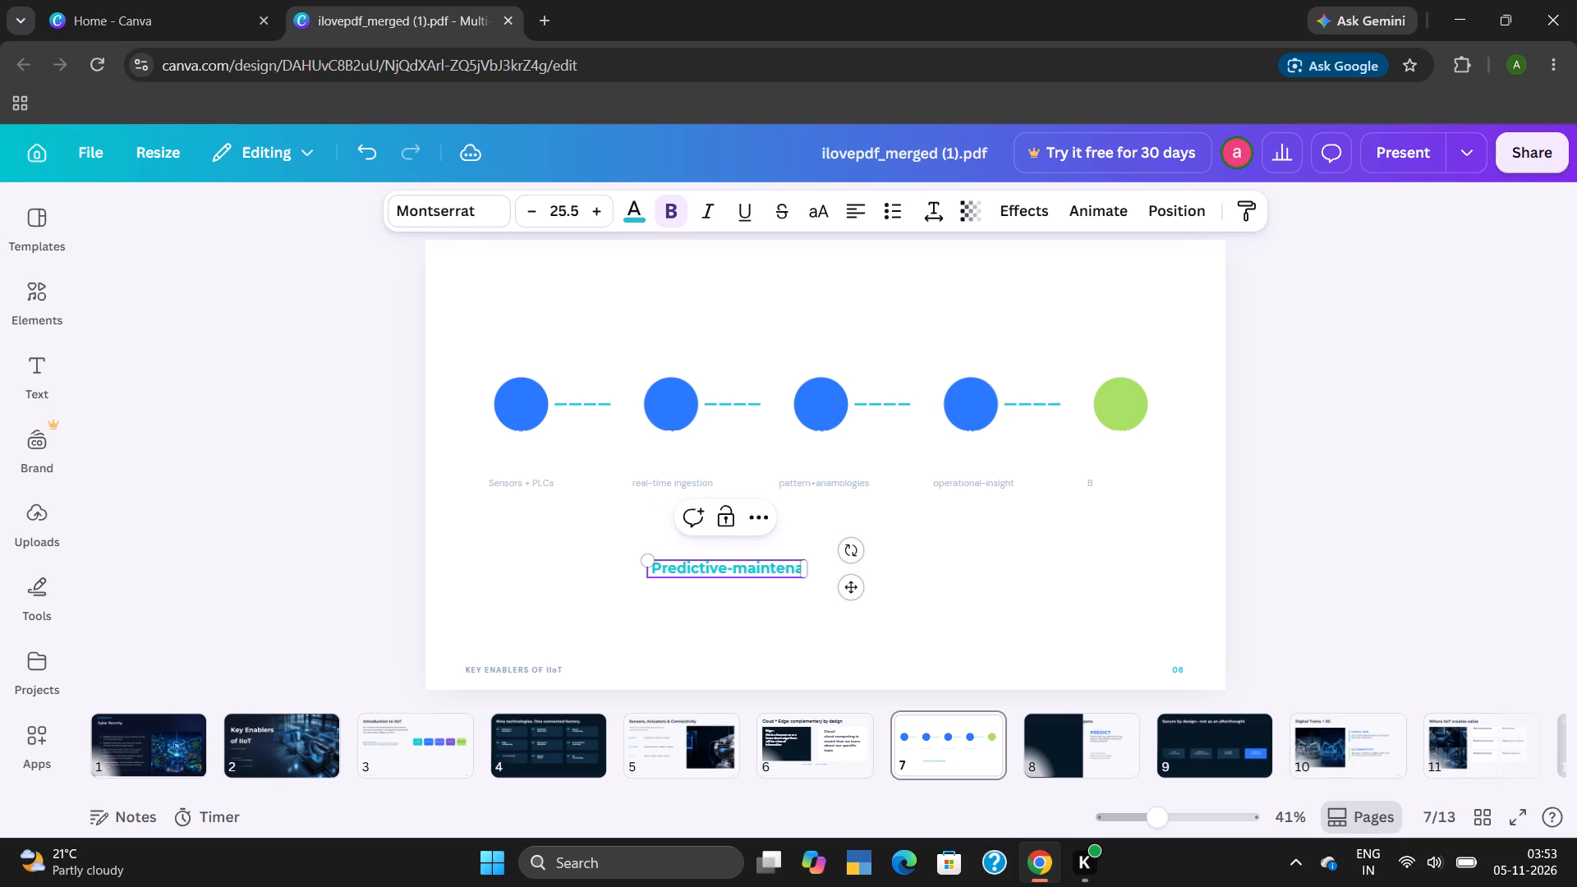
type("nce")
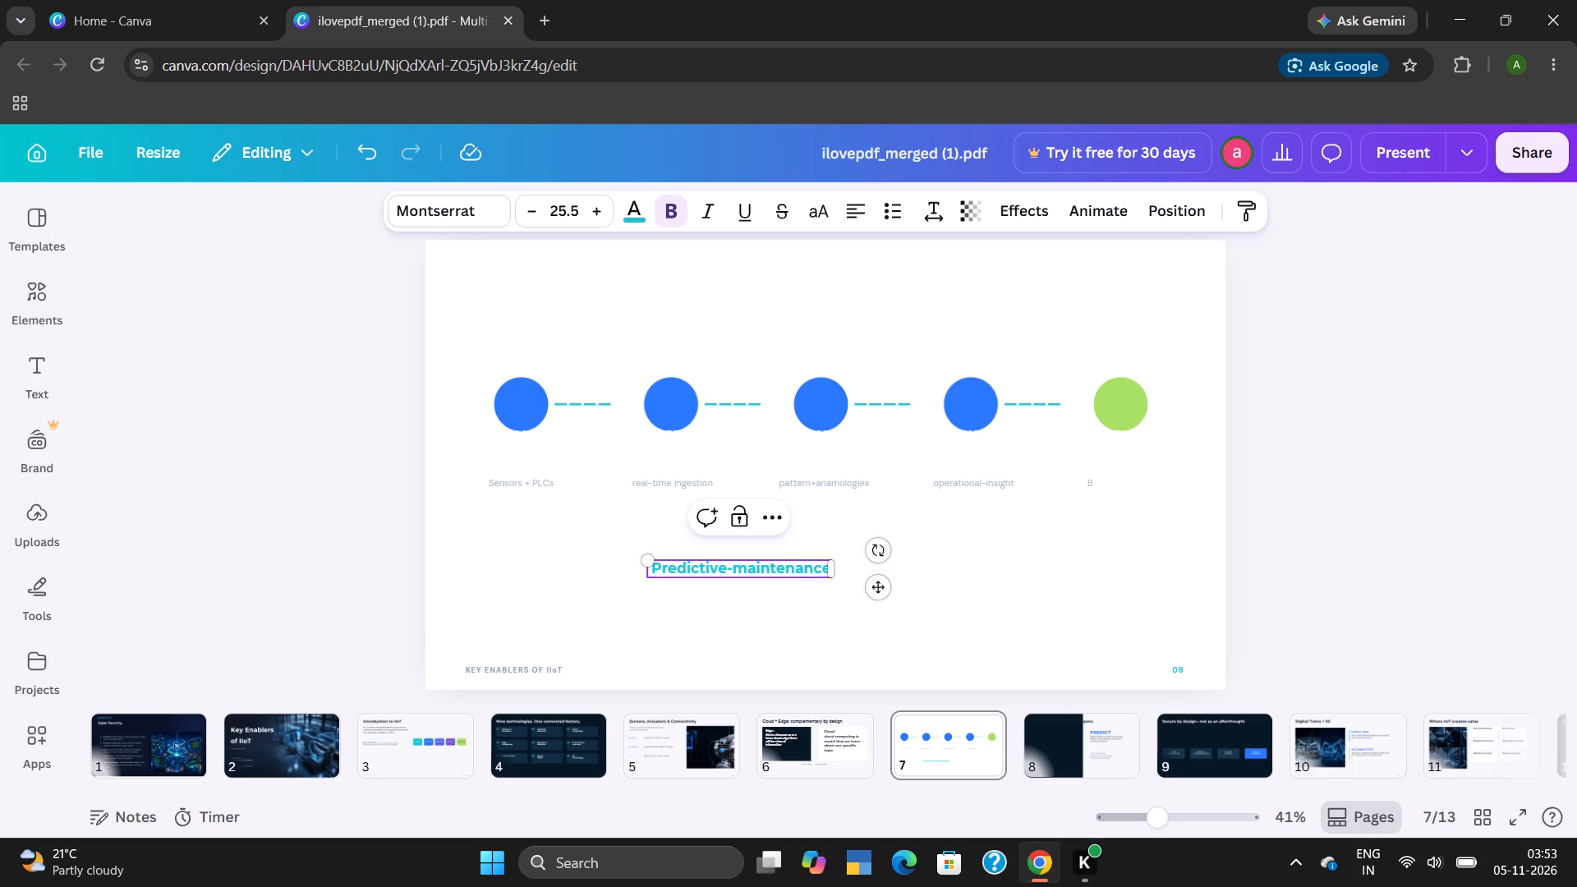
key("shift+colon")
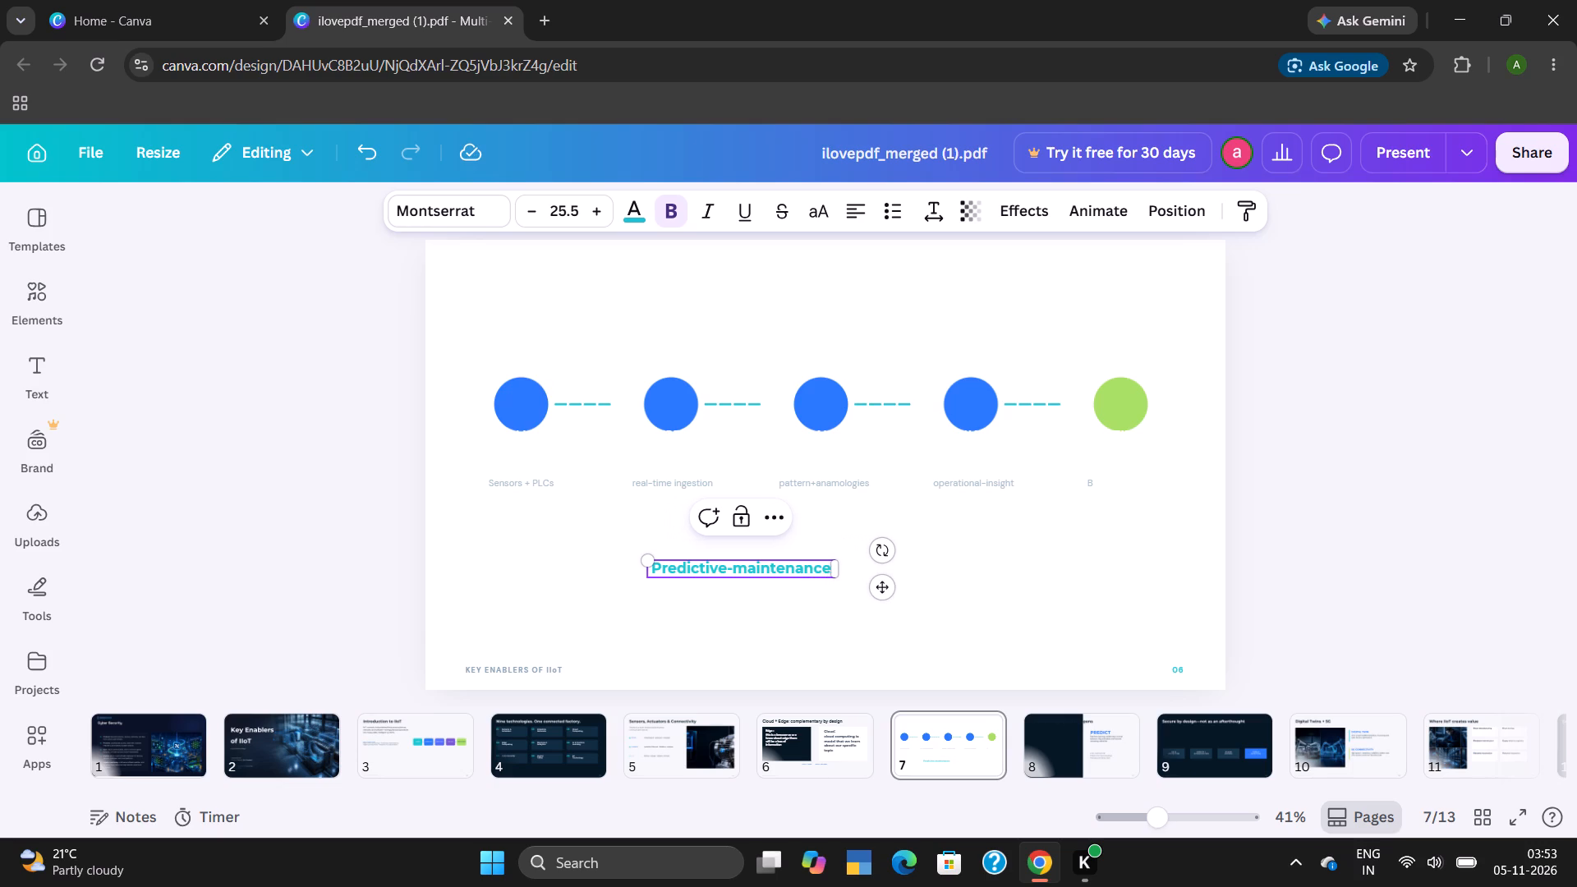
type("Proces")
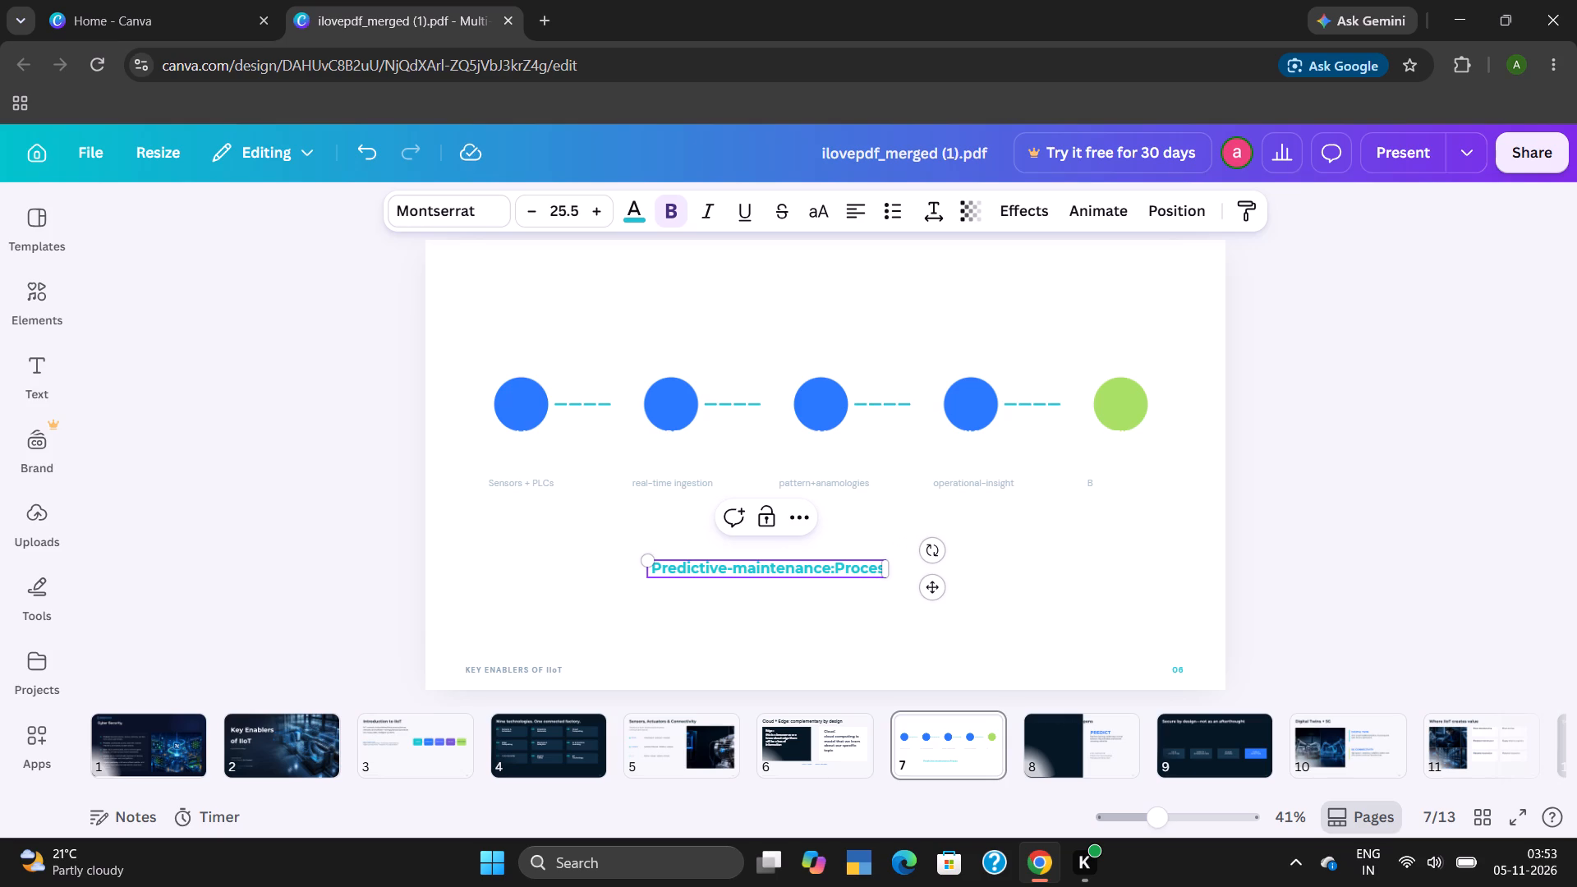
key("s")
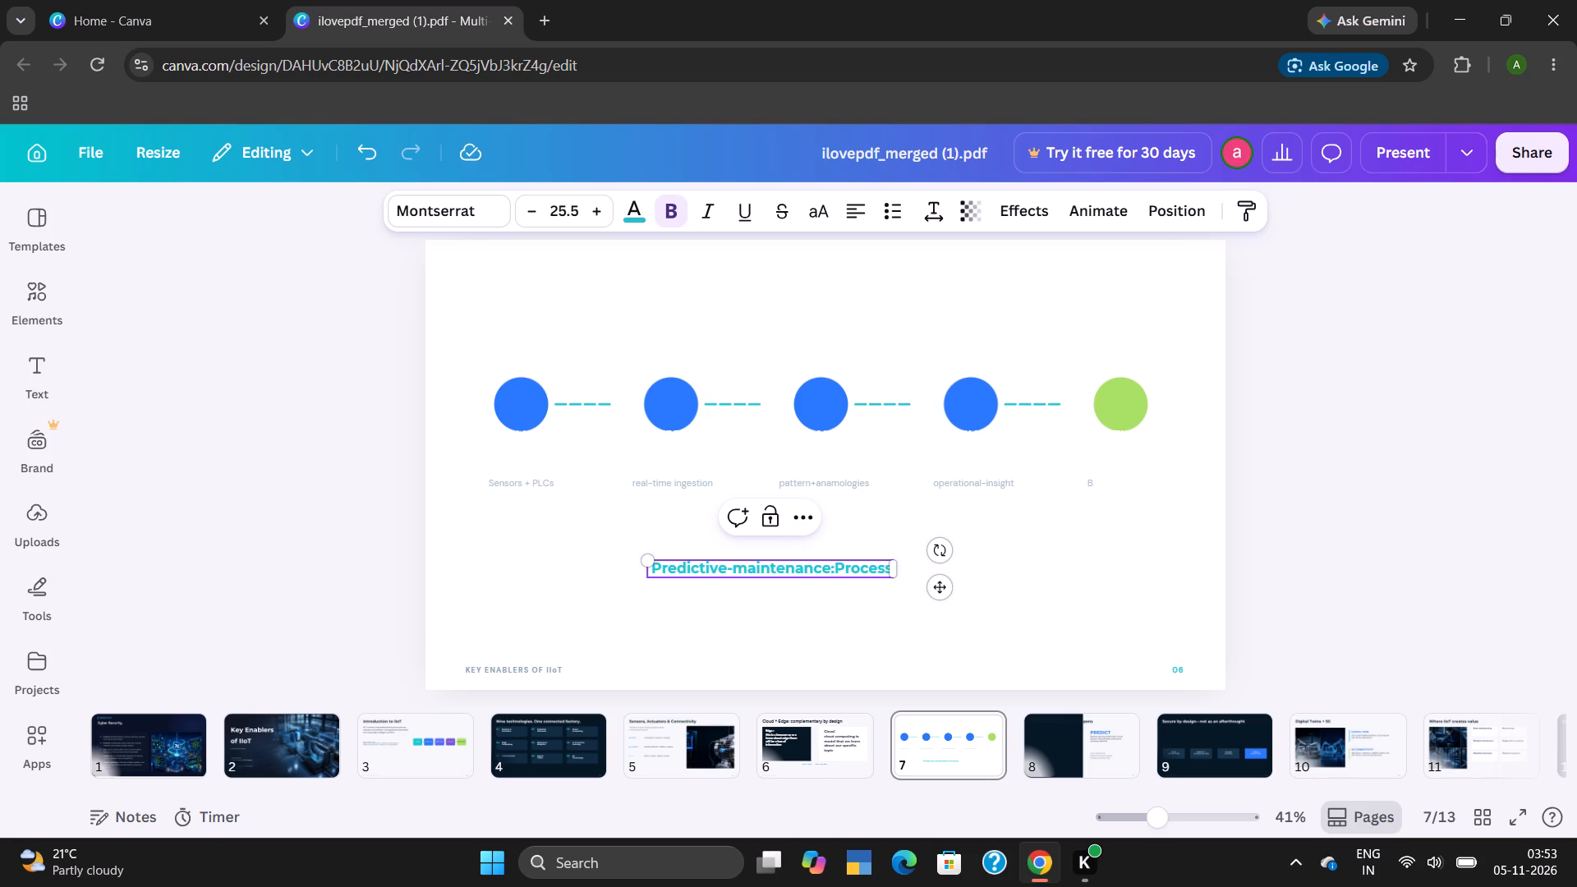
key("space")
type("Optimiza")
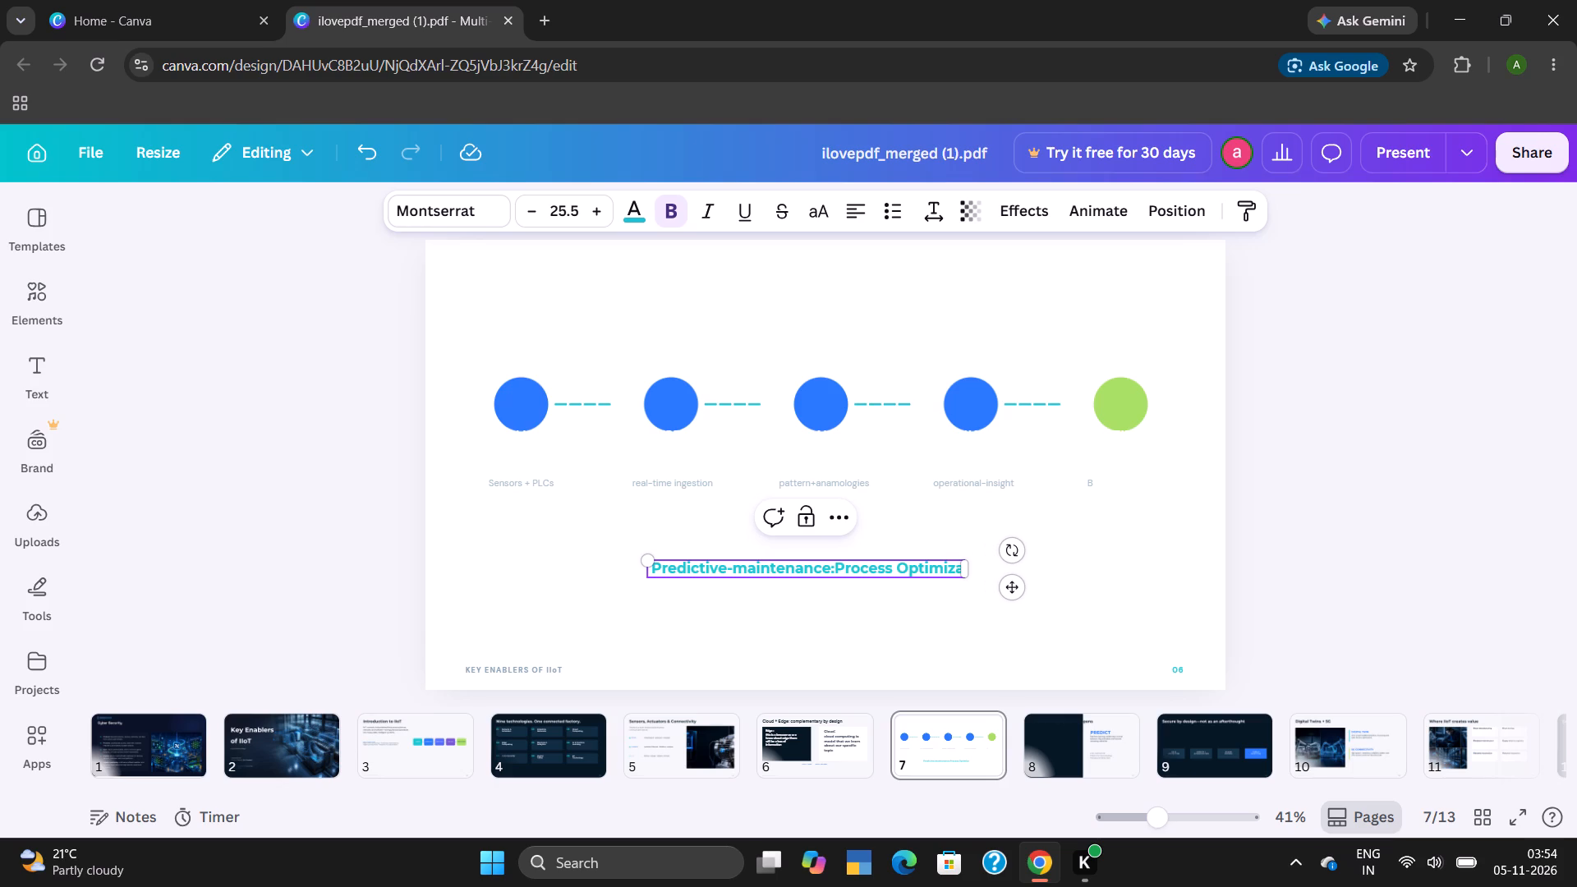
type("tion")
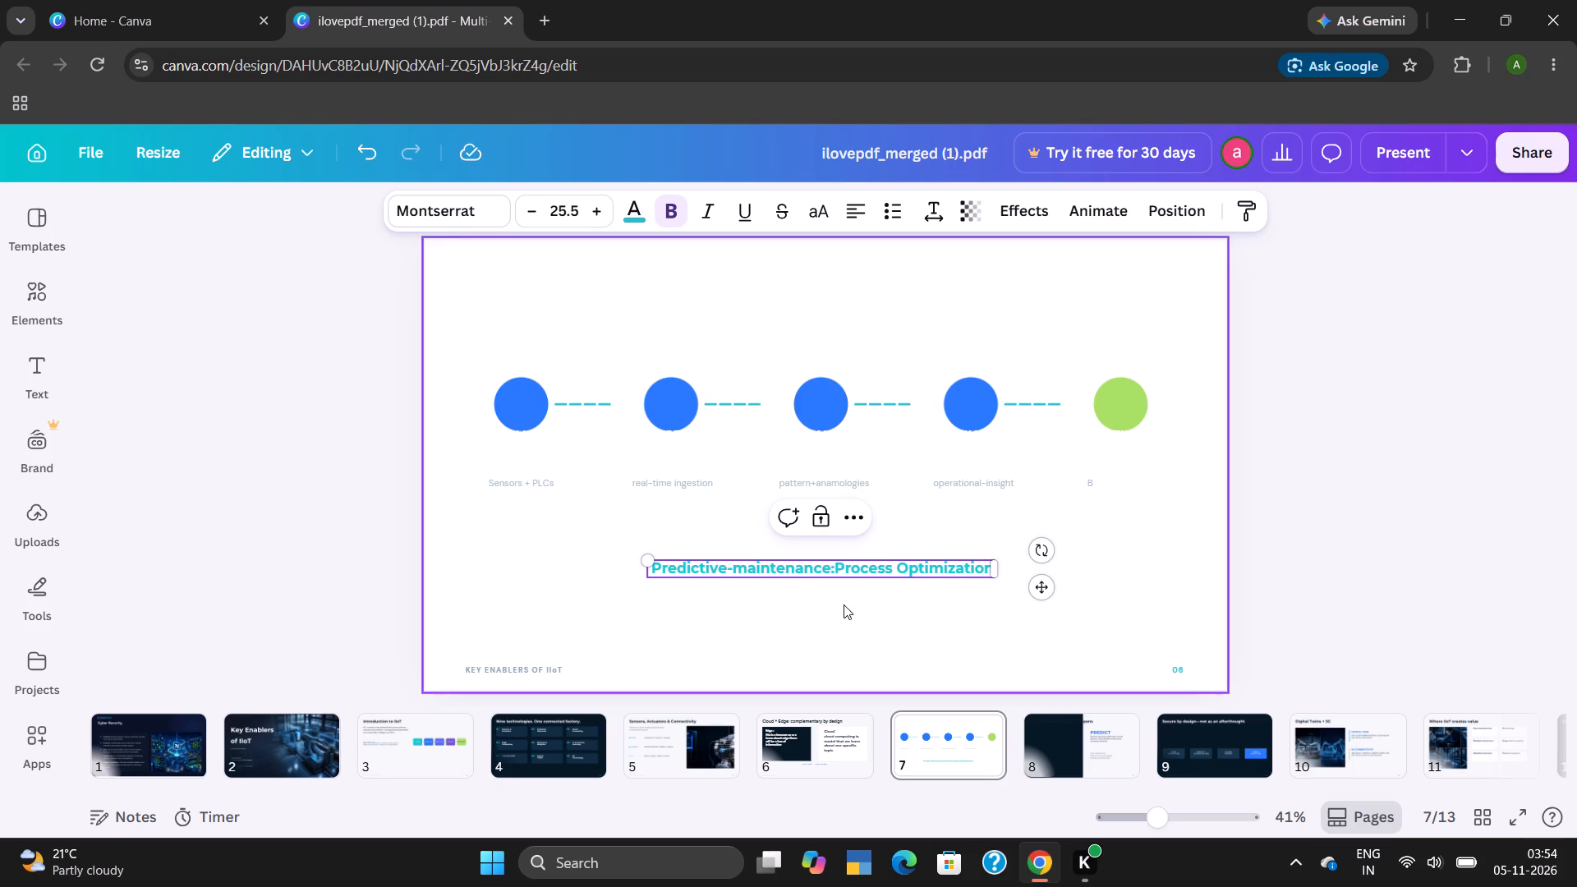
left_click(841, 607)
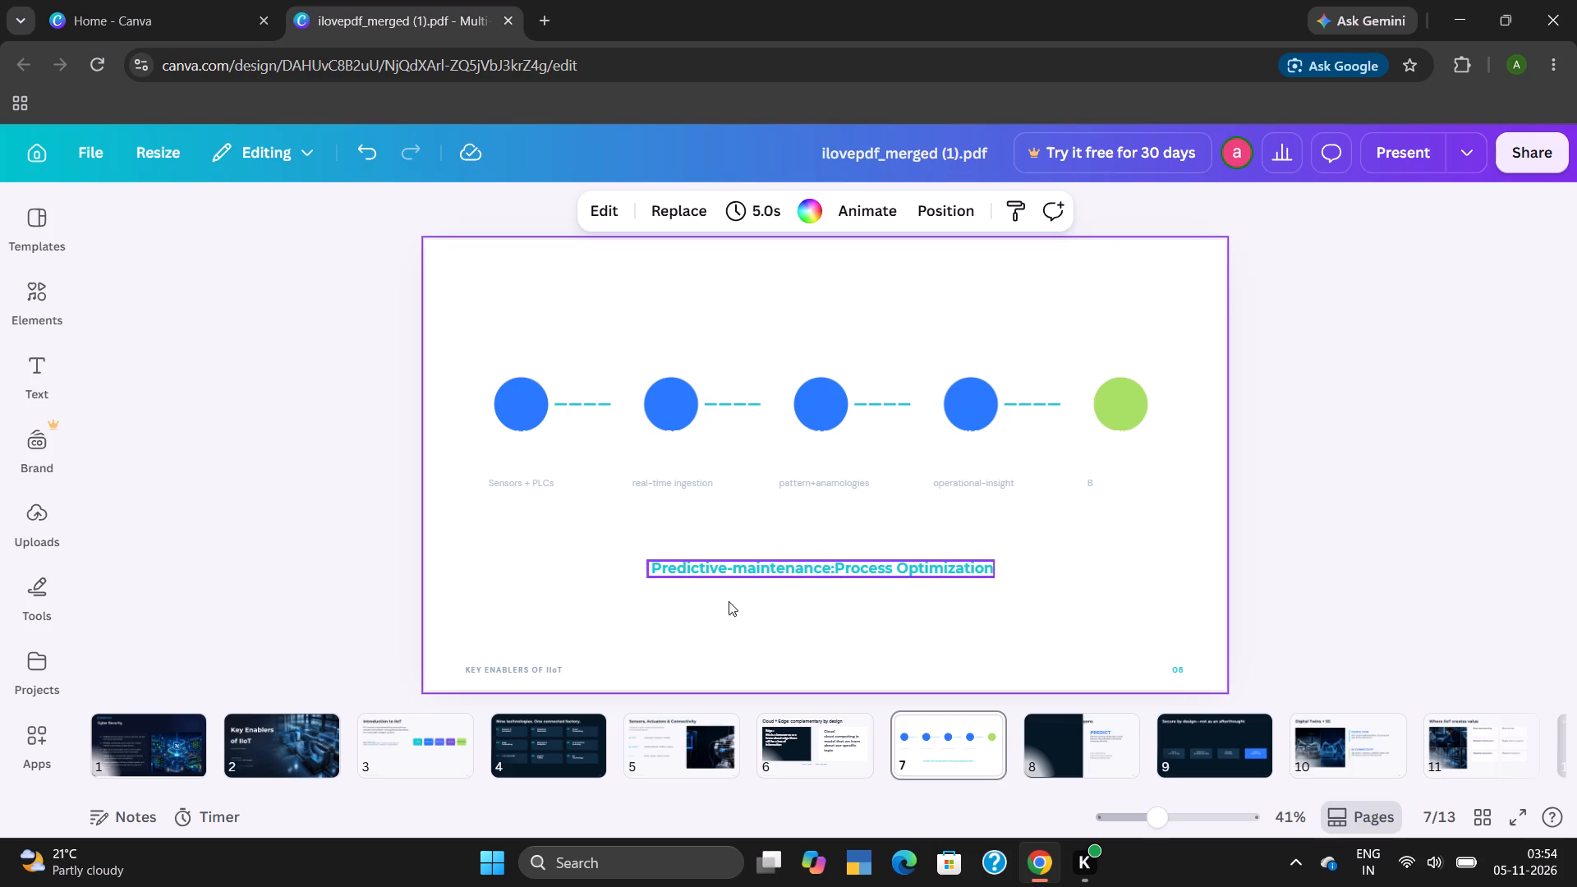
Replace the "KEY ENABLERS OF IIoT" footer text on page 7 with "Key enablers of Iiot".
left_click(531, 663)
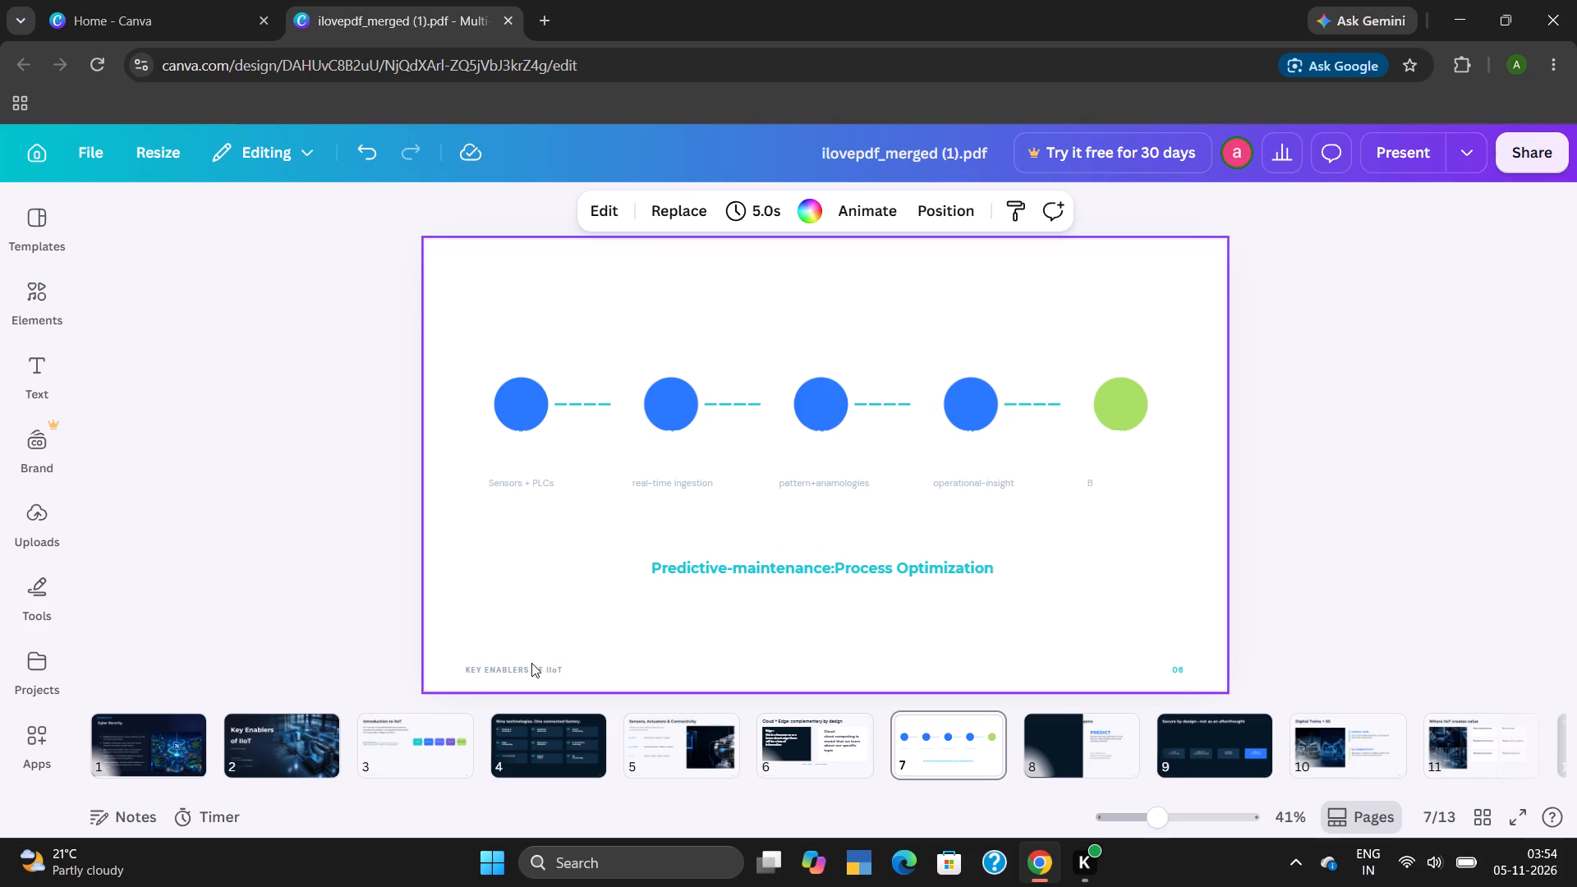
left_click(538, 671)
double_click(538, 671)
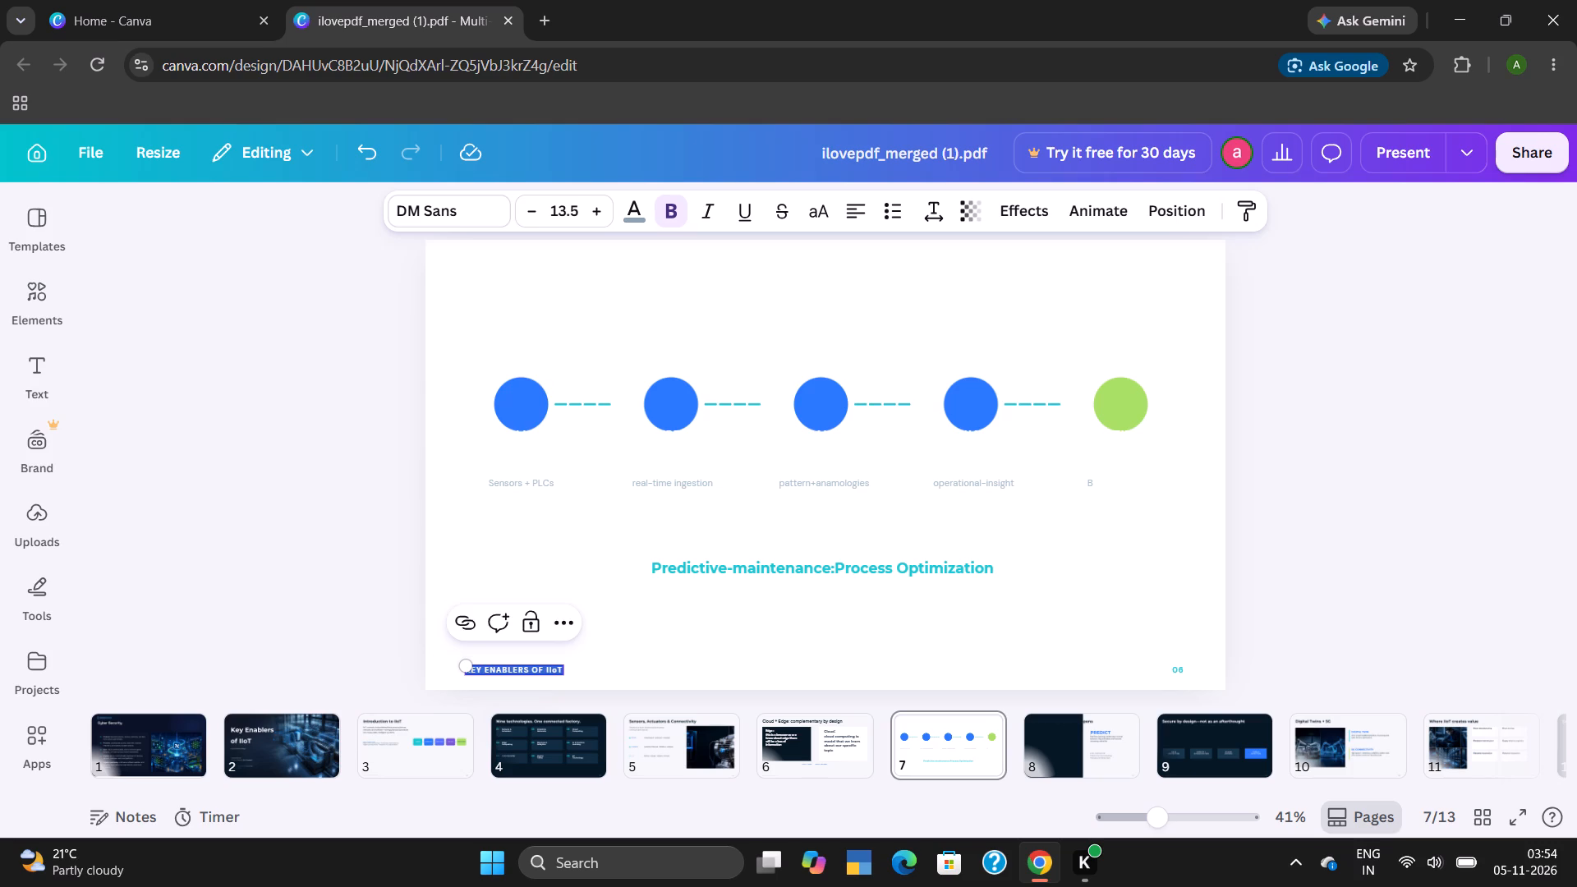
key("space")
type("Key")
key("space")
type("enablers")
key("space")
type("of")
key("space")
key("shift+i")
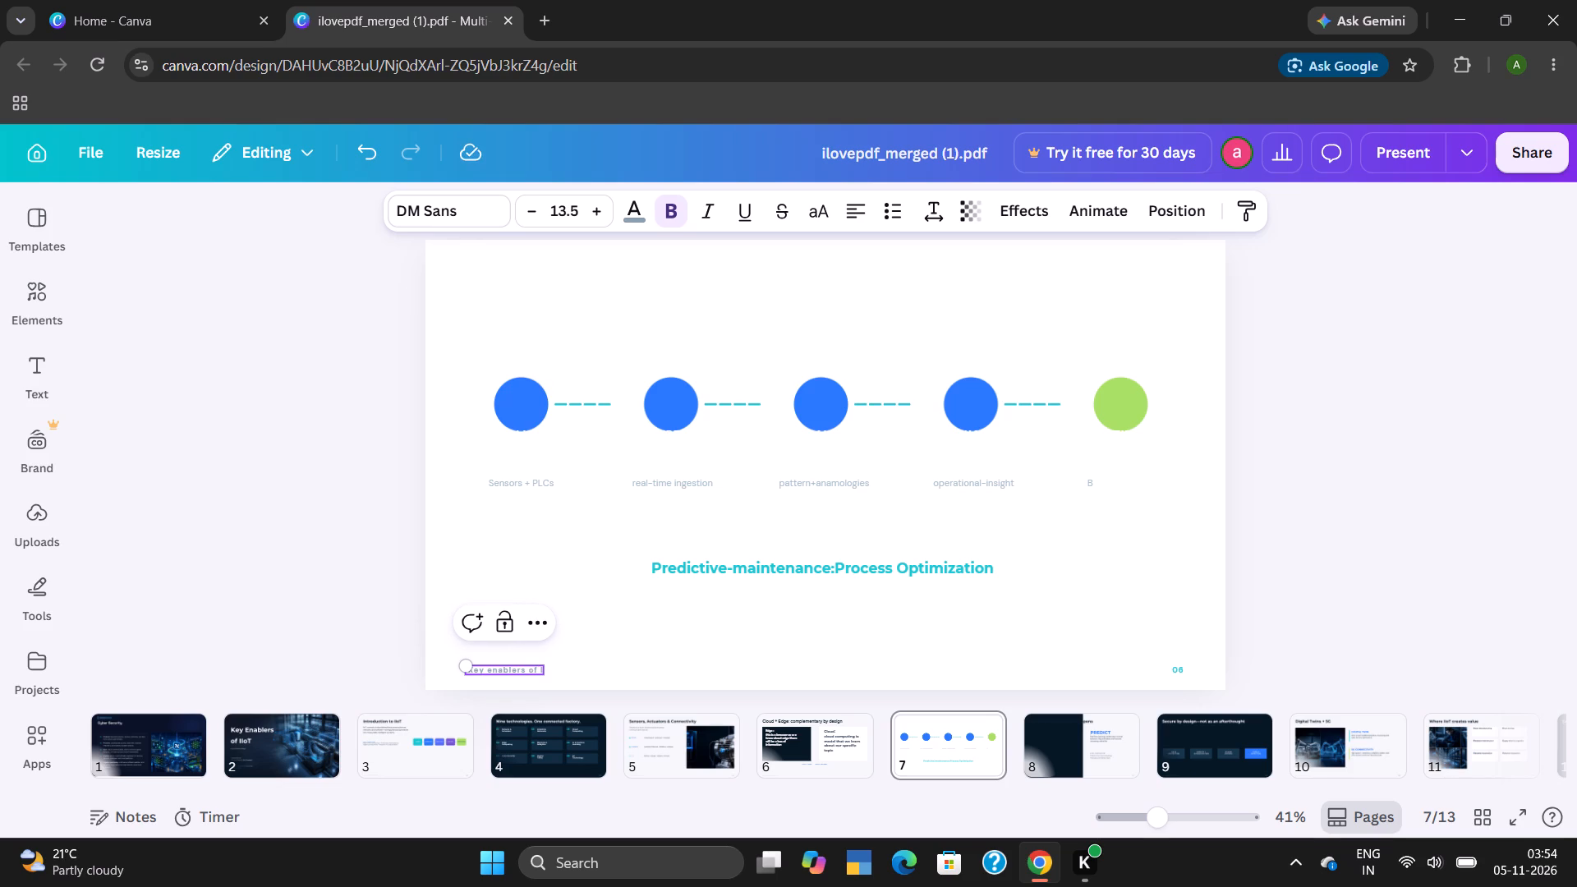
type("iot")
left_click(722, 650)
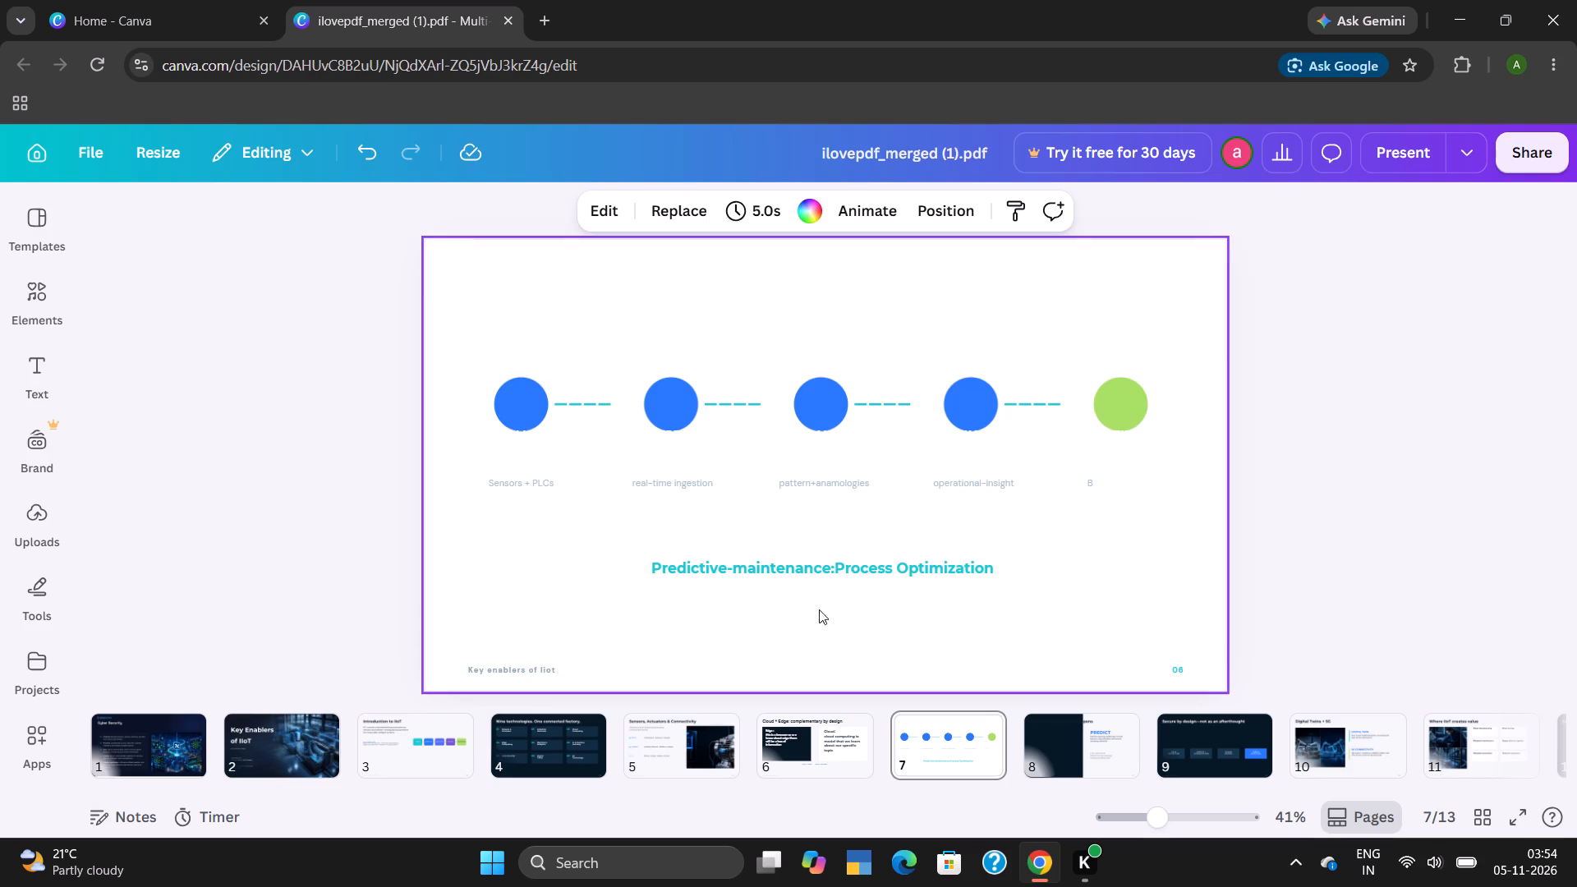
Replace the "DIGITAL TWIN" heading on page 10 with "Digital Twin" in title case.
left_click(1330, 736)
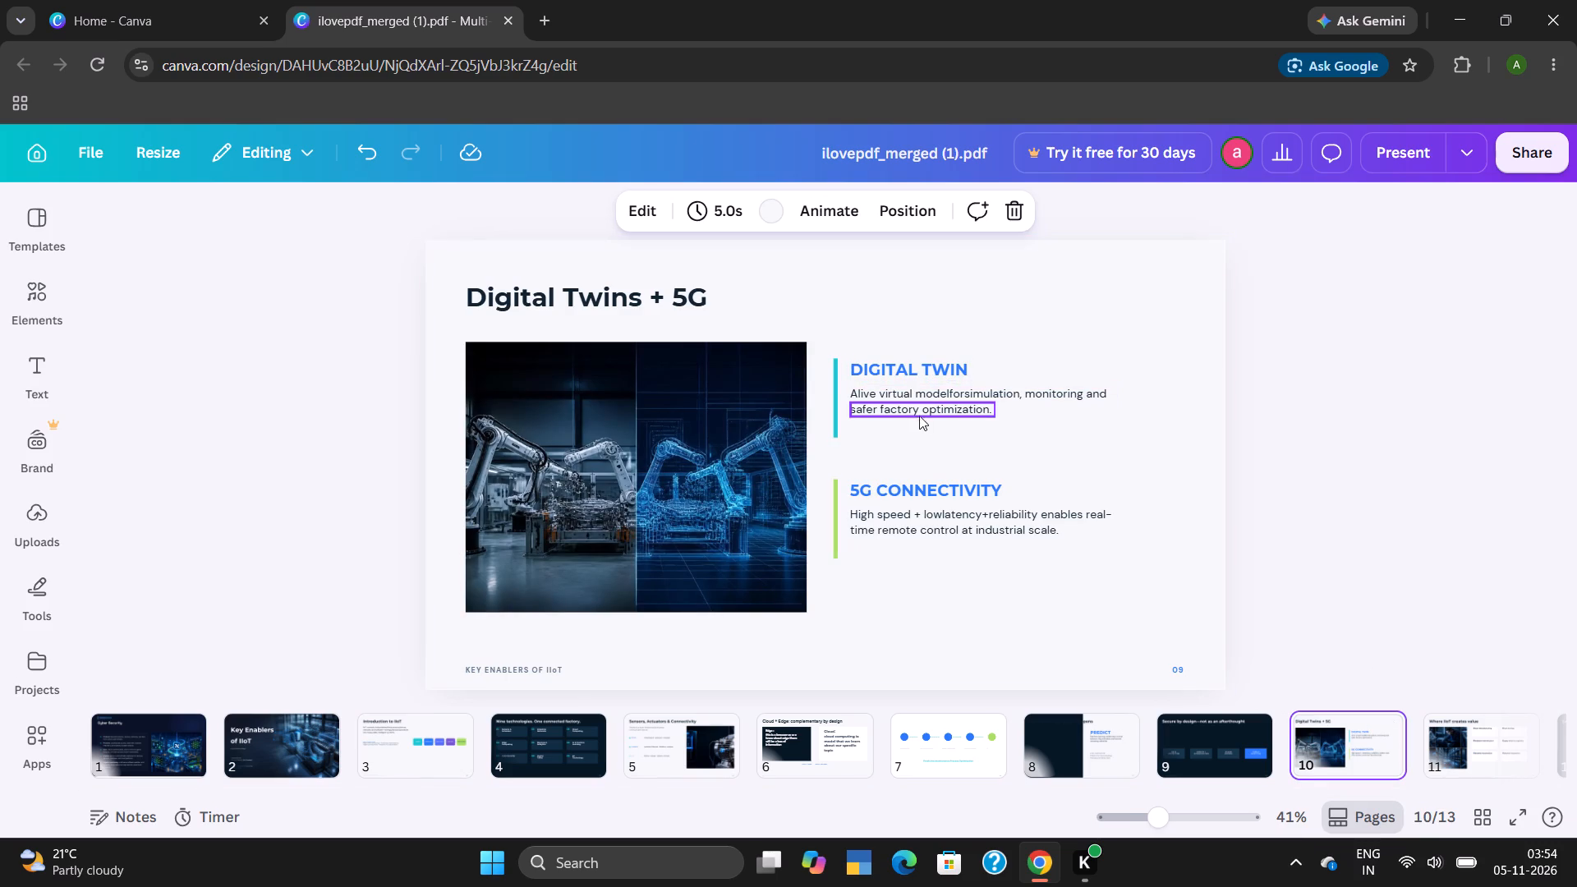
double_click(908, 369)
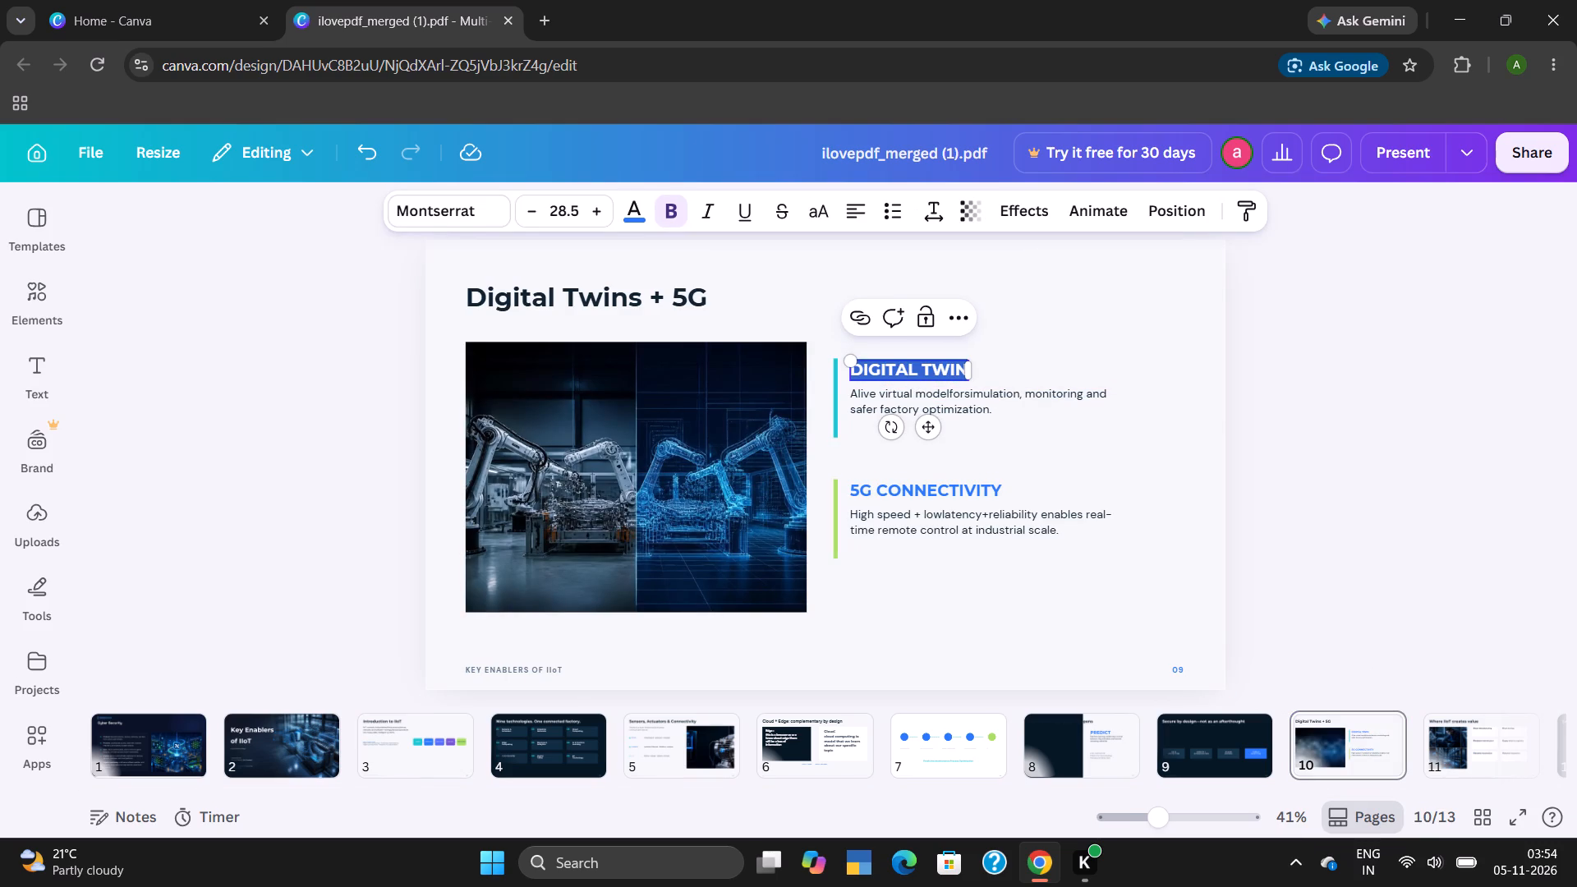
key("space")
key("shift+d")
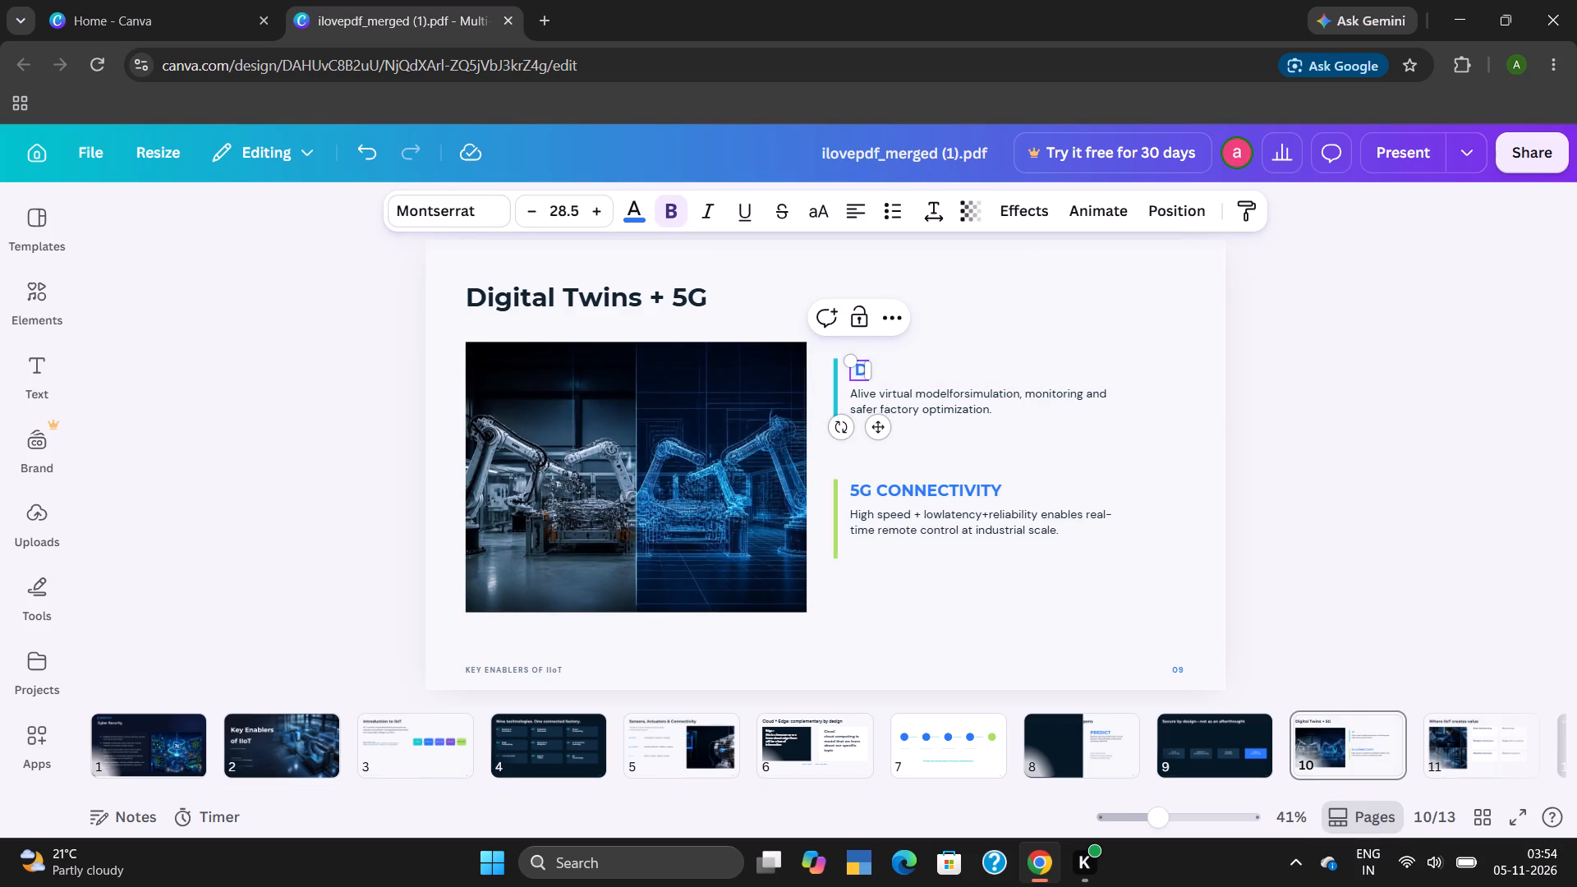
type("igital")
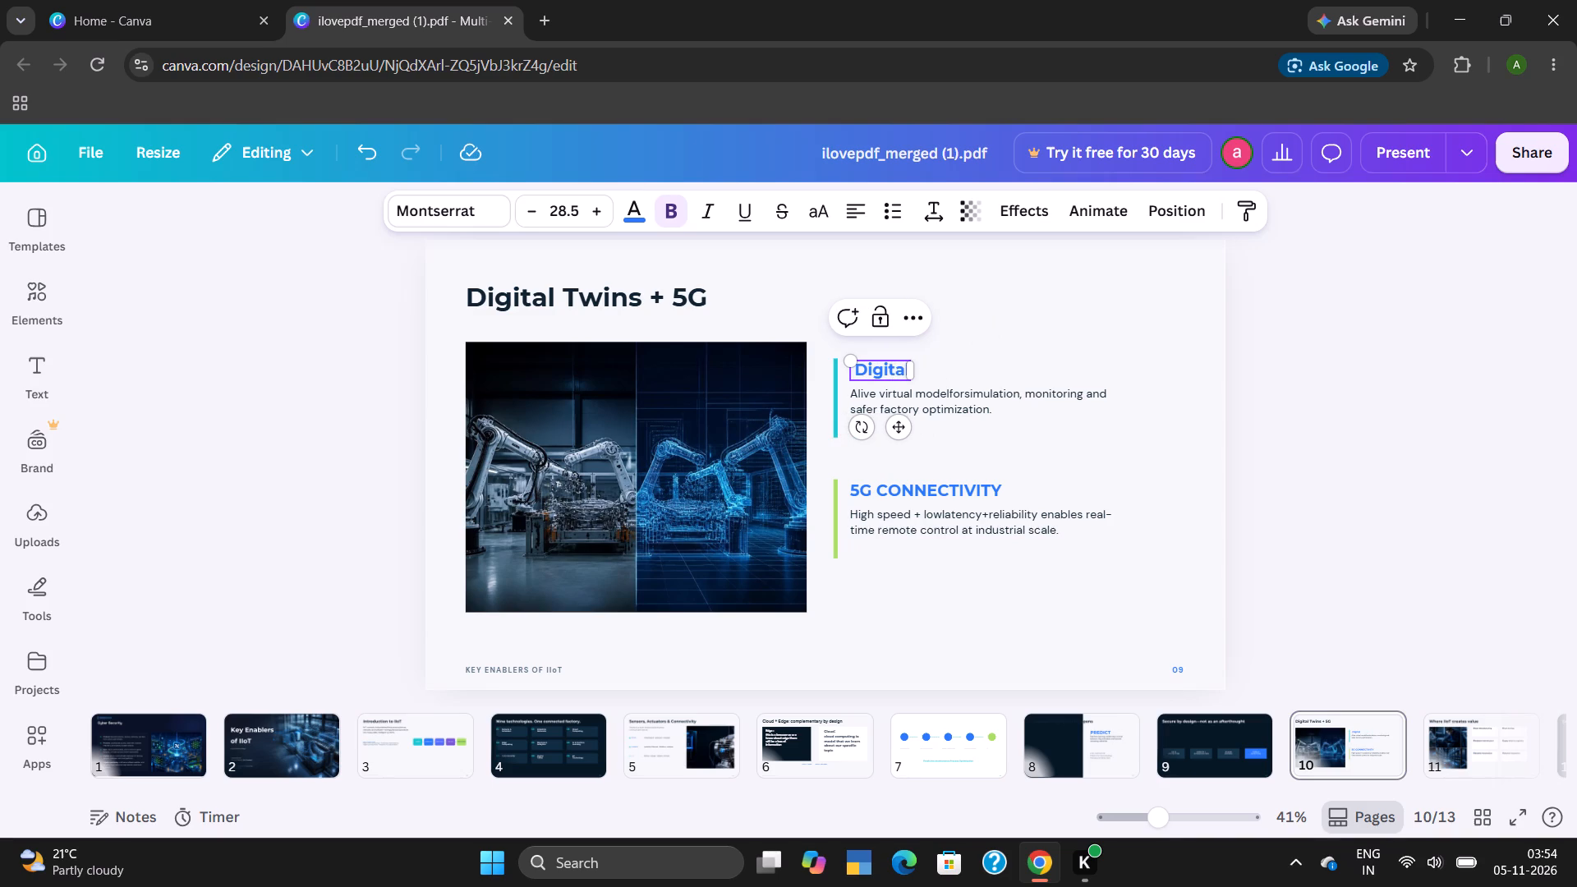
key("space")
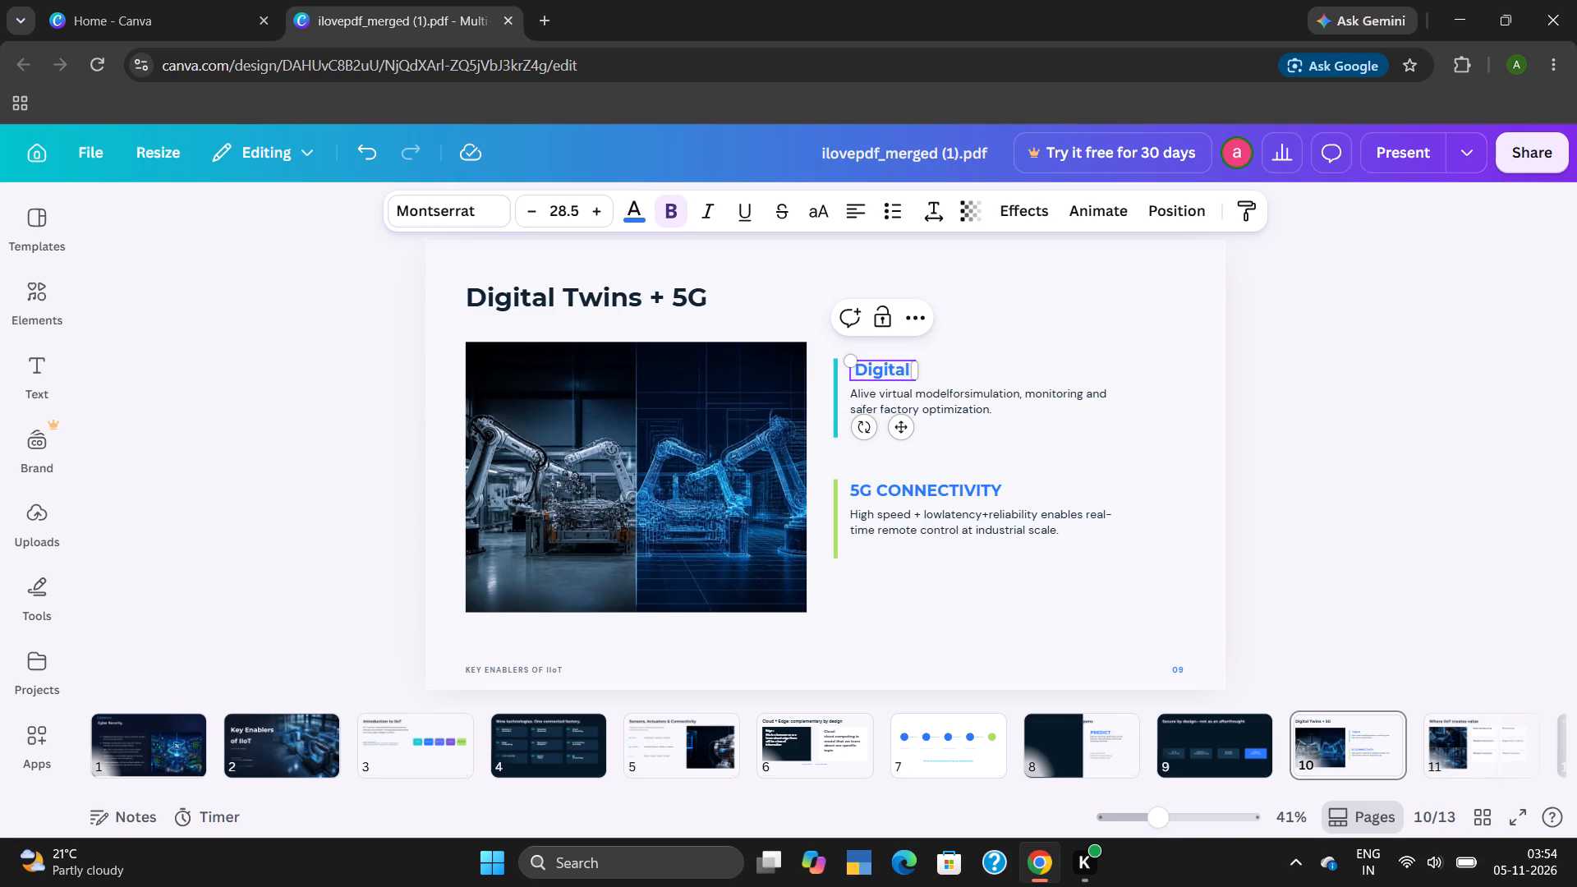
type("Tw")
key("i")
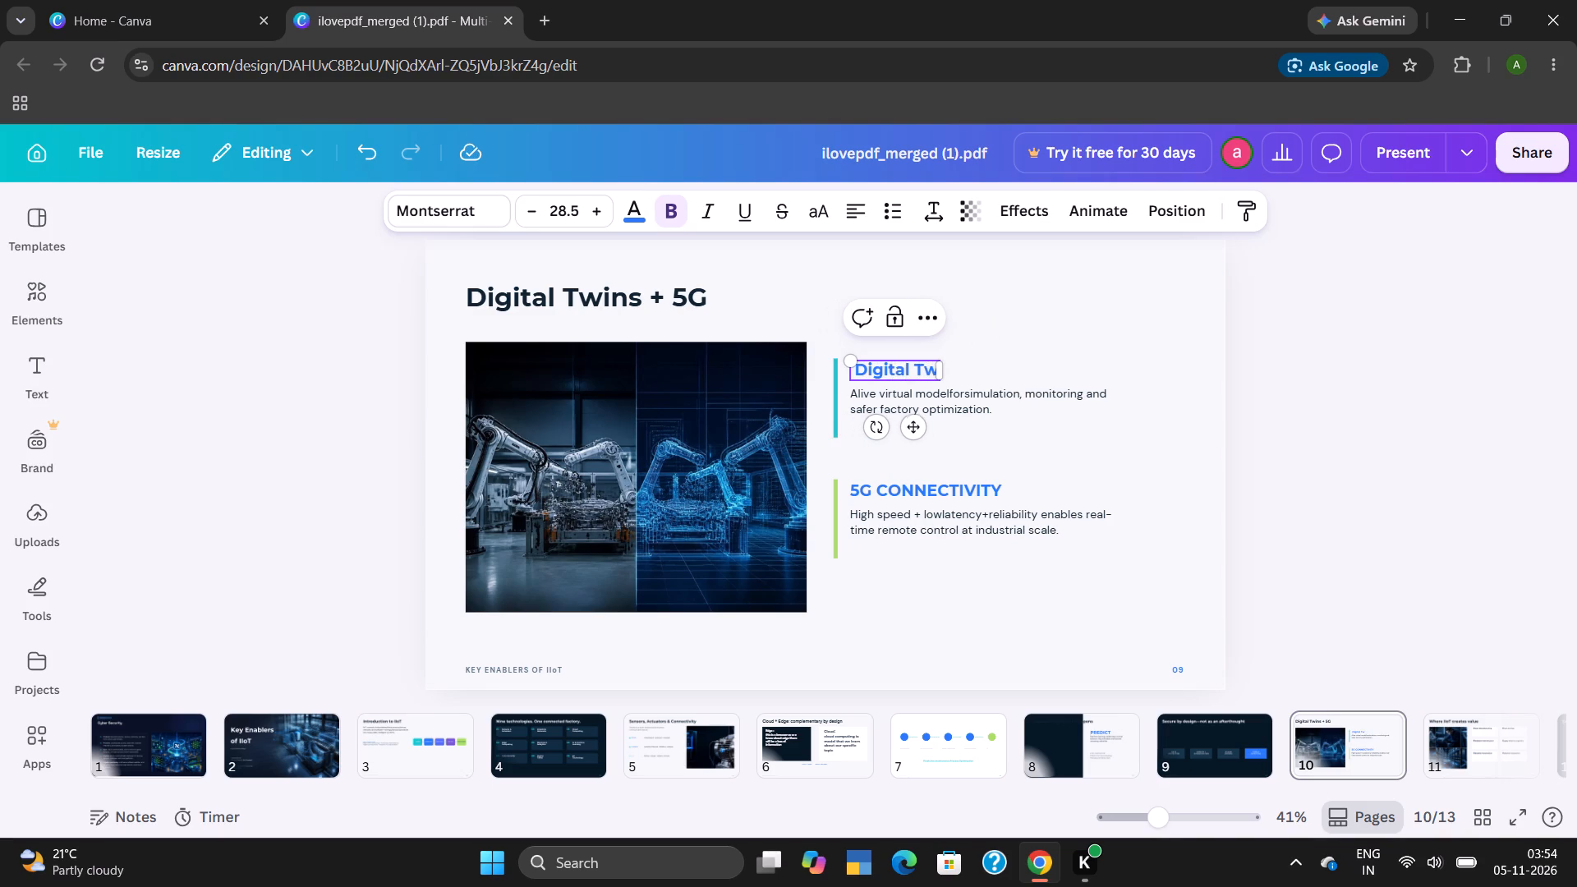
key("n")
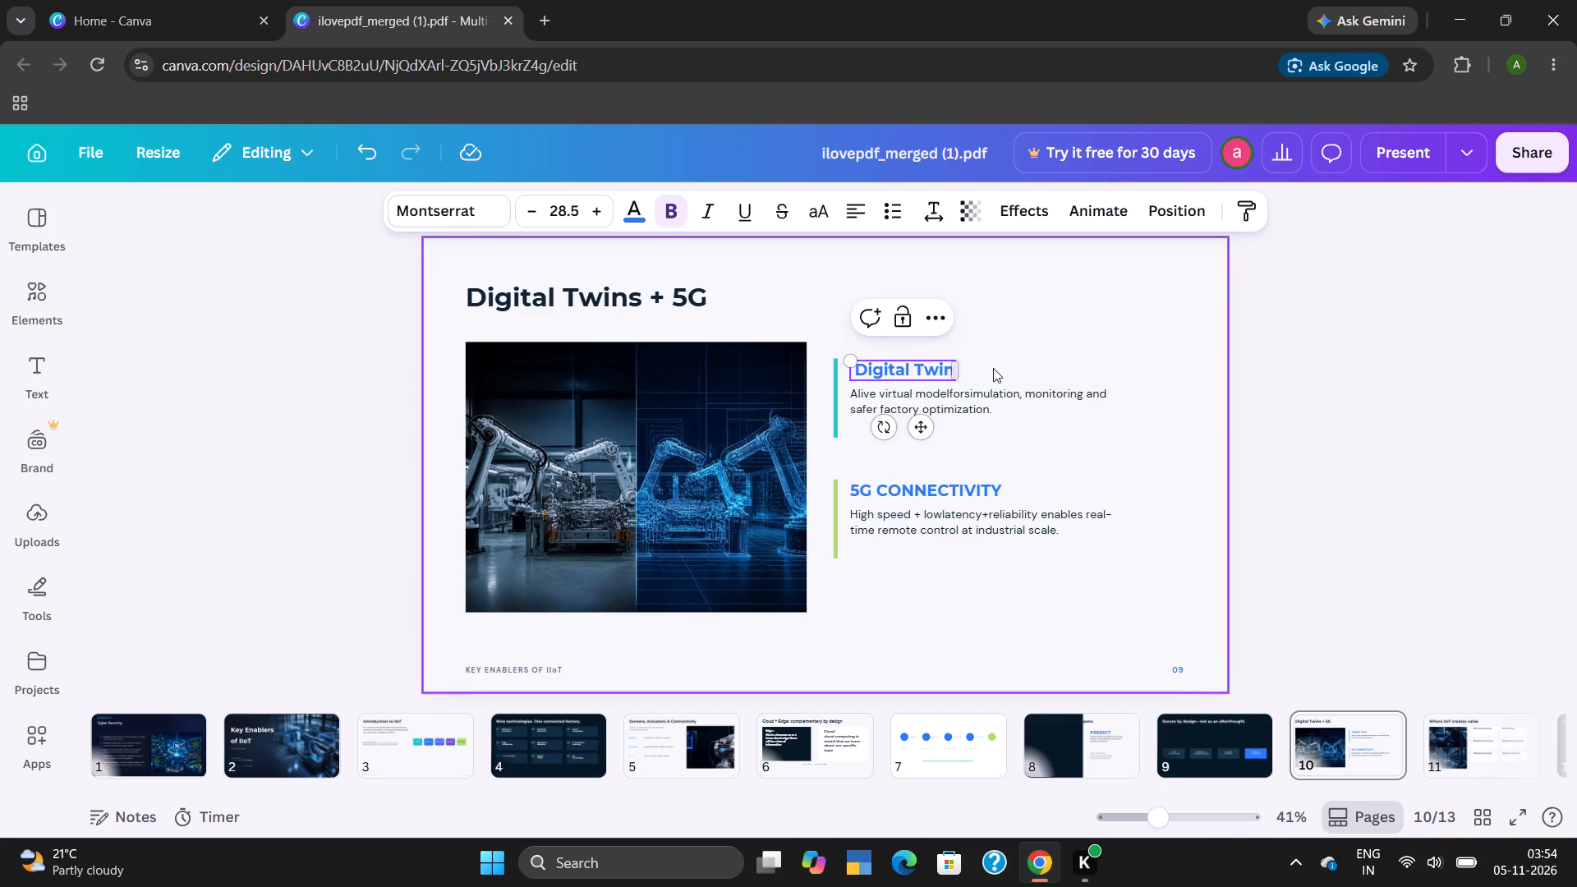
left_click(1005, 363)
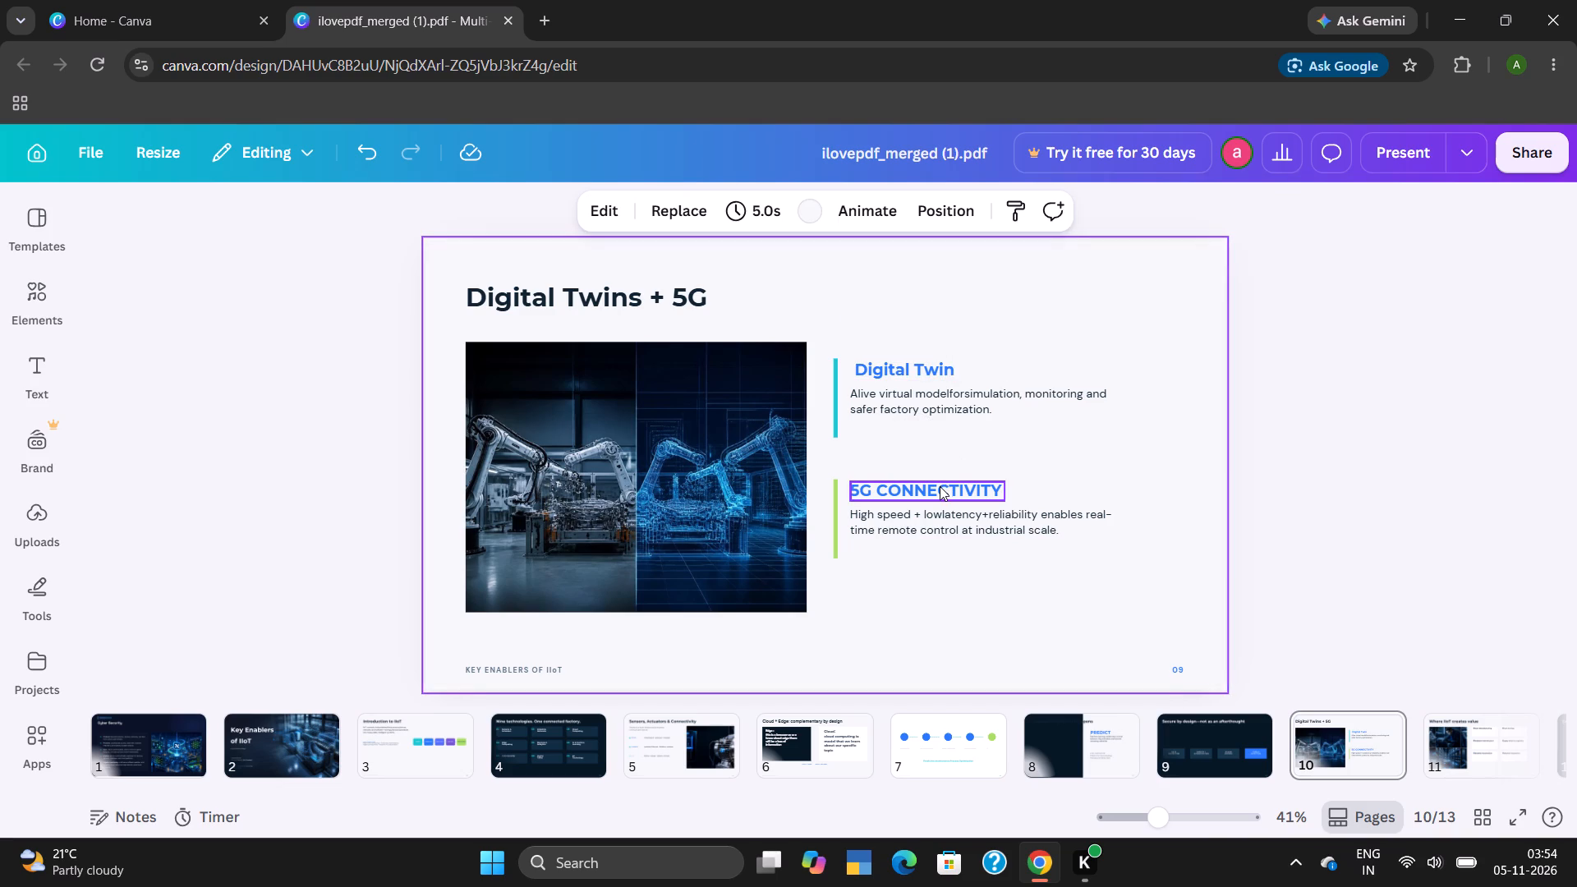
Replace the "5G CONNECTIVITY" heading on page 10 with "5G Connectivity" in title case.
double_click(940, 486)
key("space")
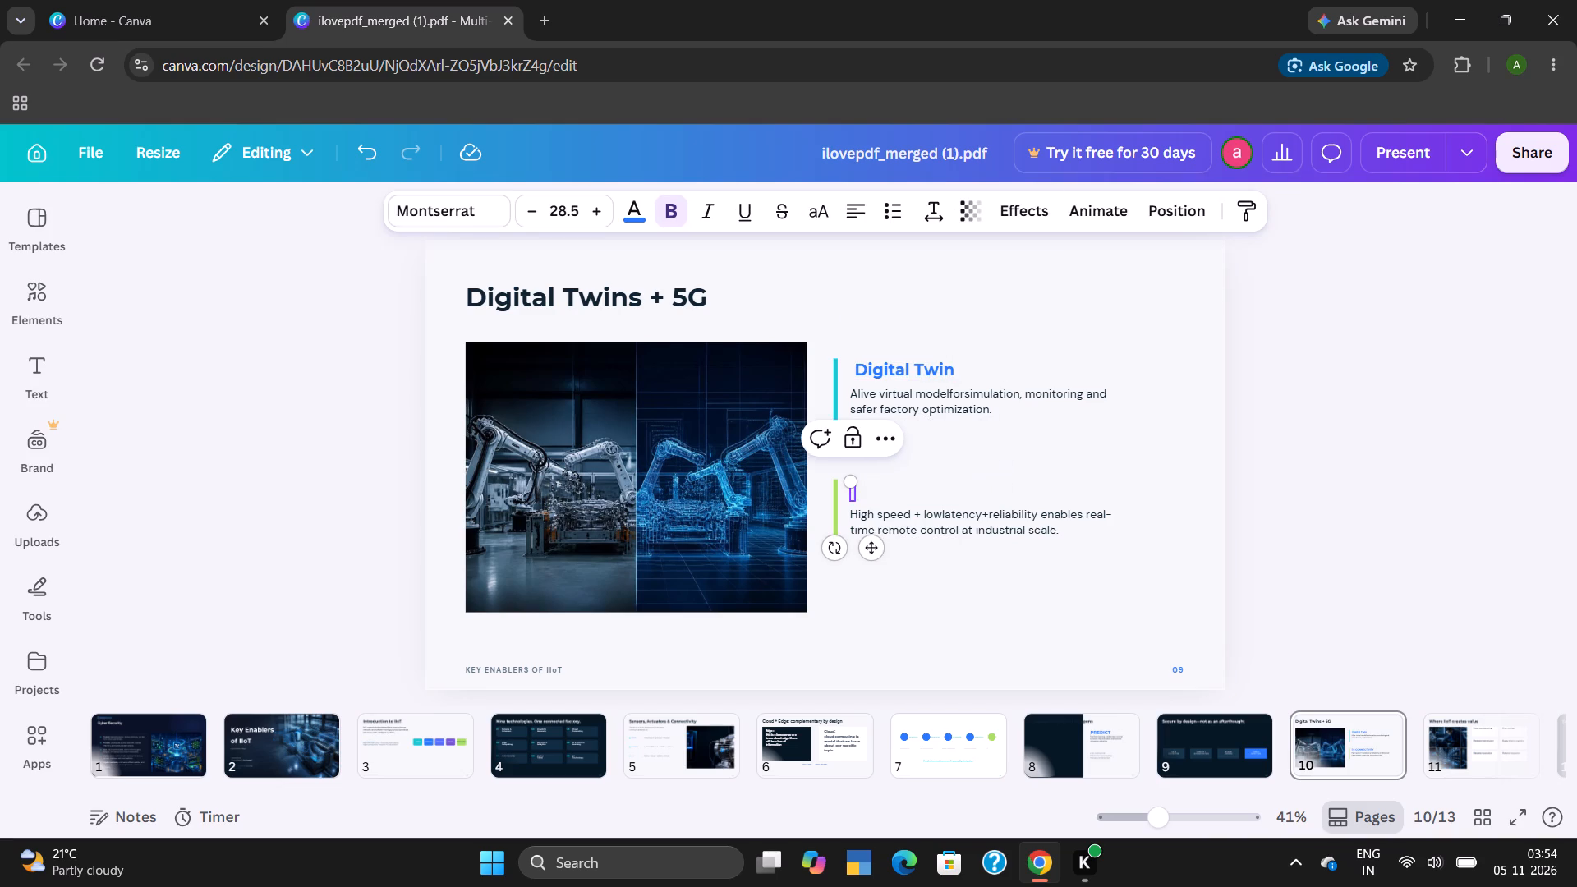
key("5")
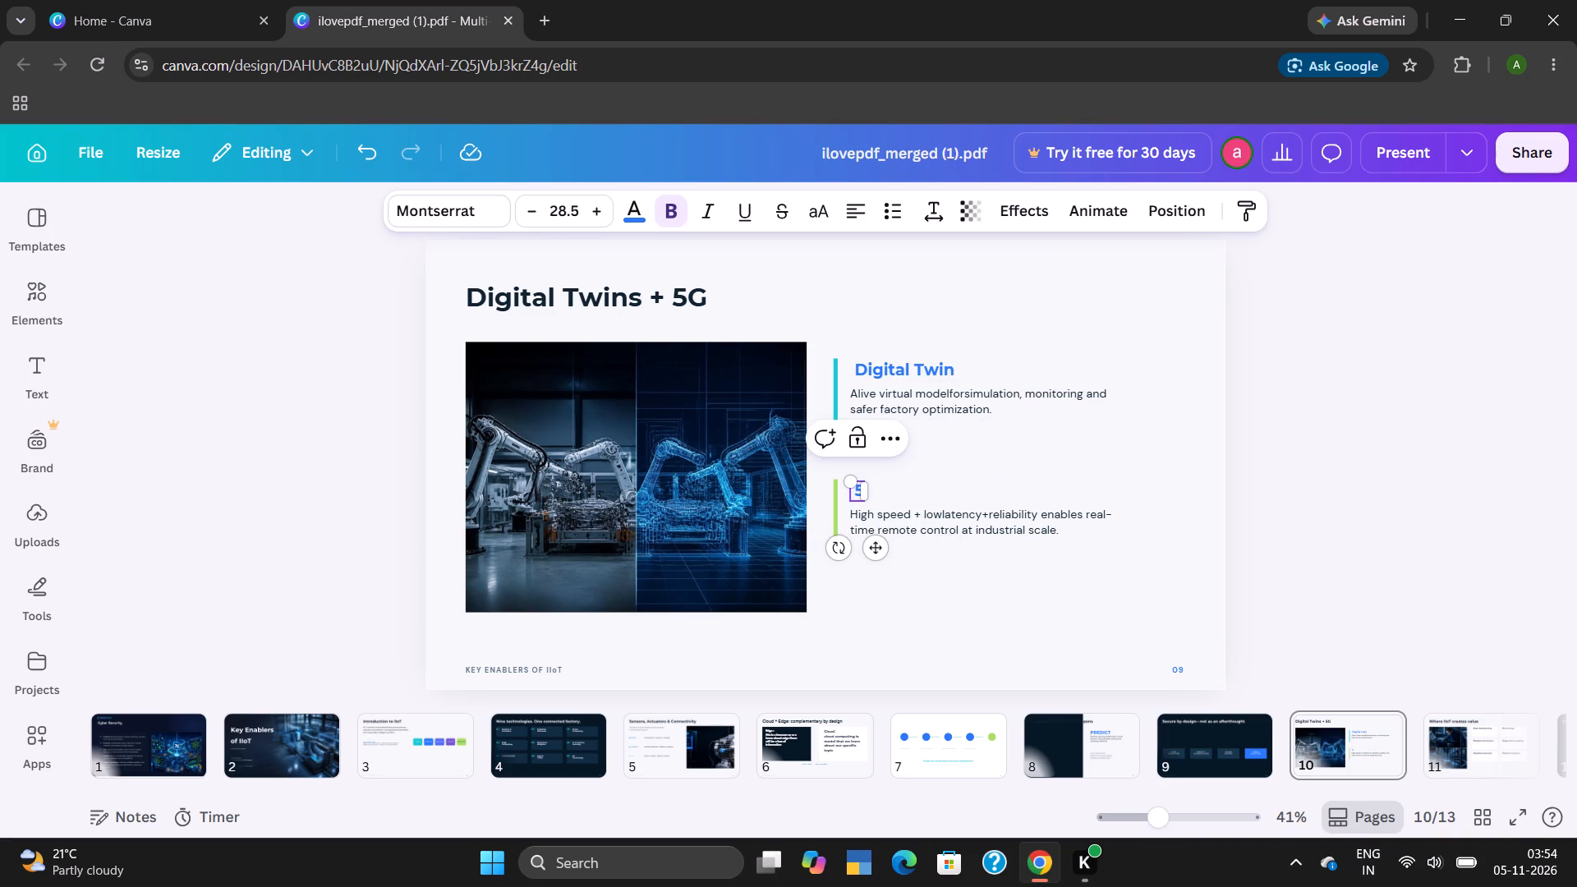
type("G")
key("space")
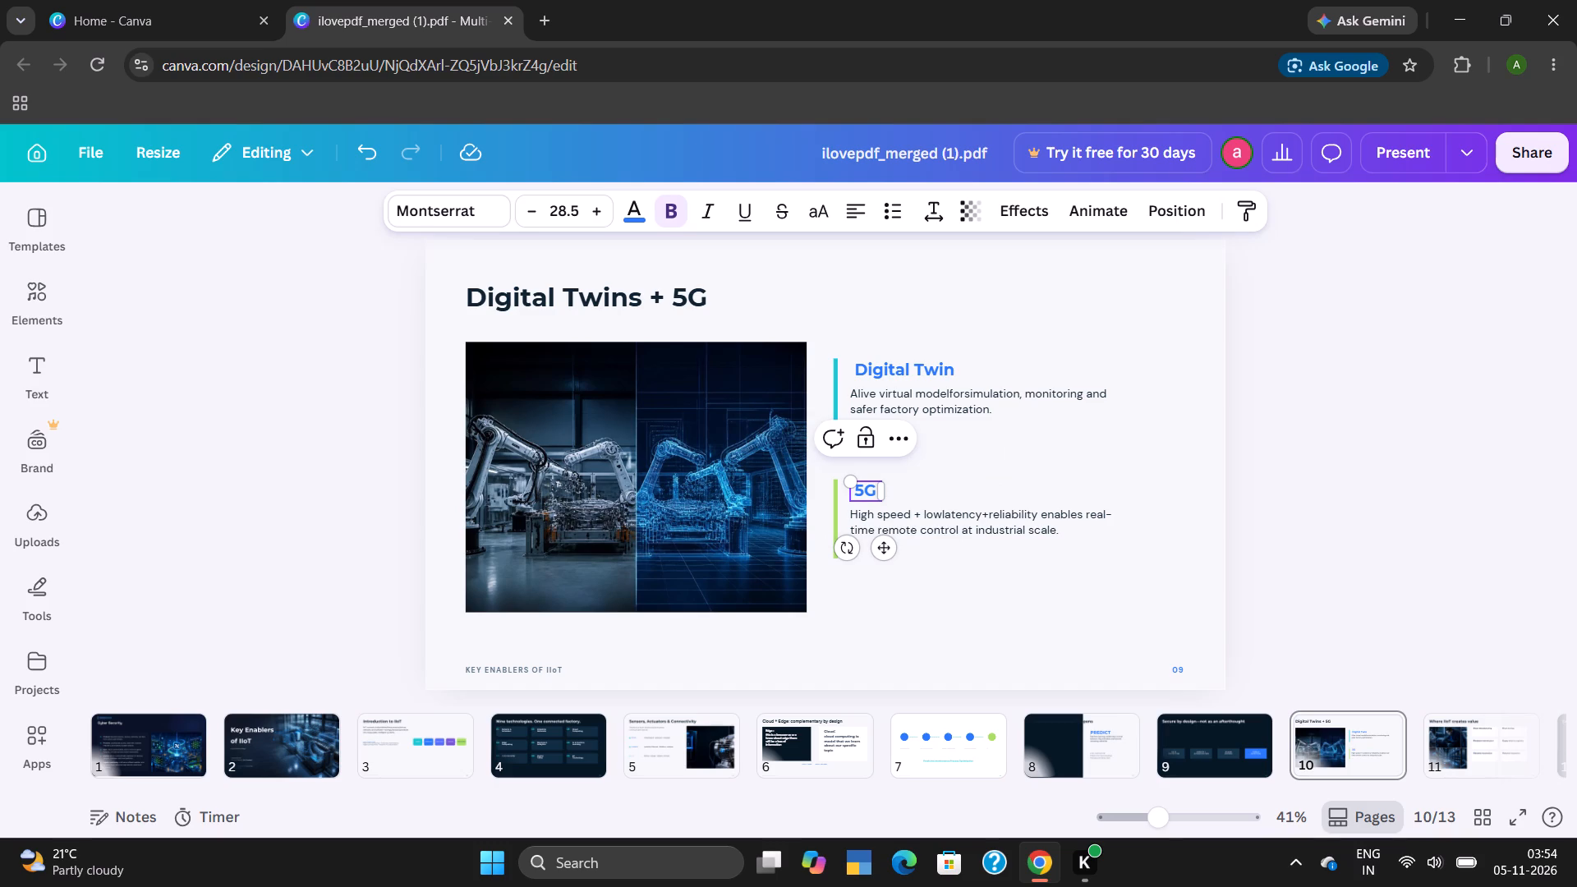
key("shift+c")
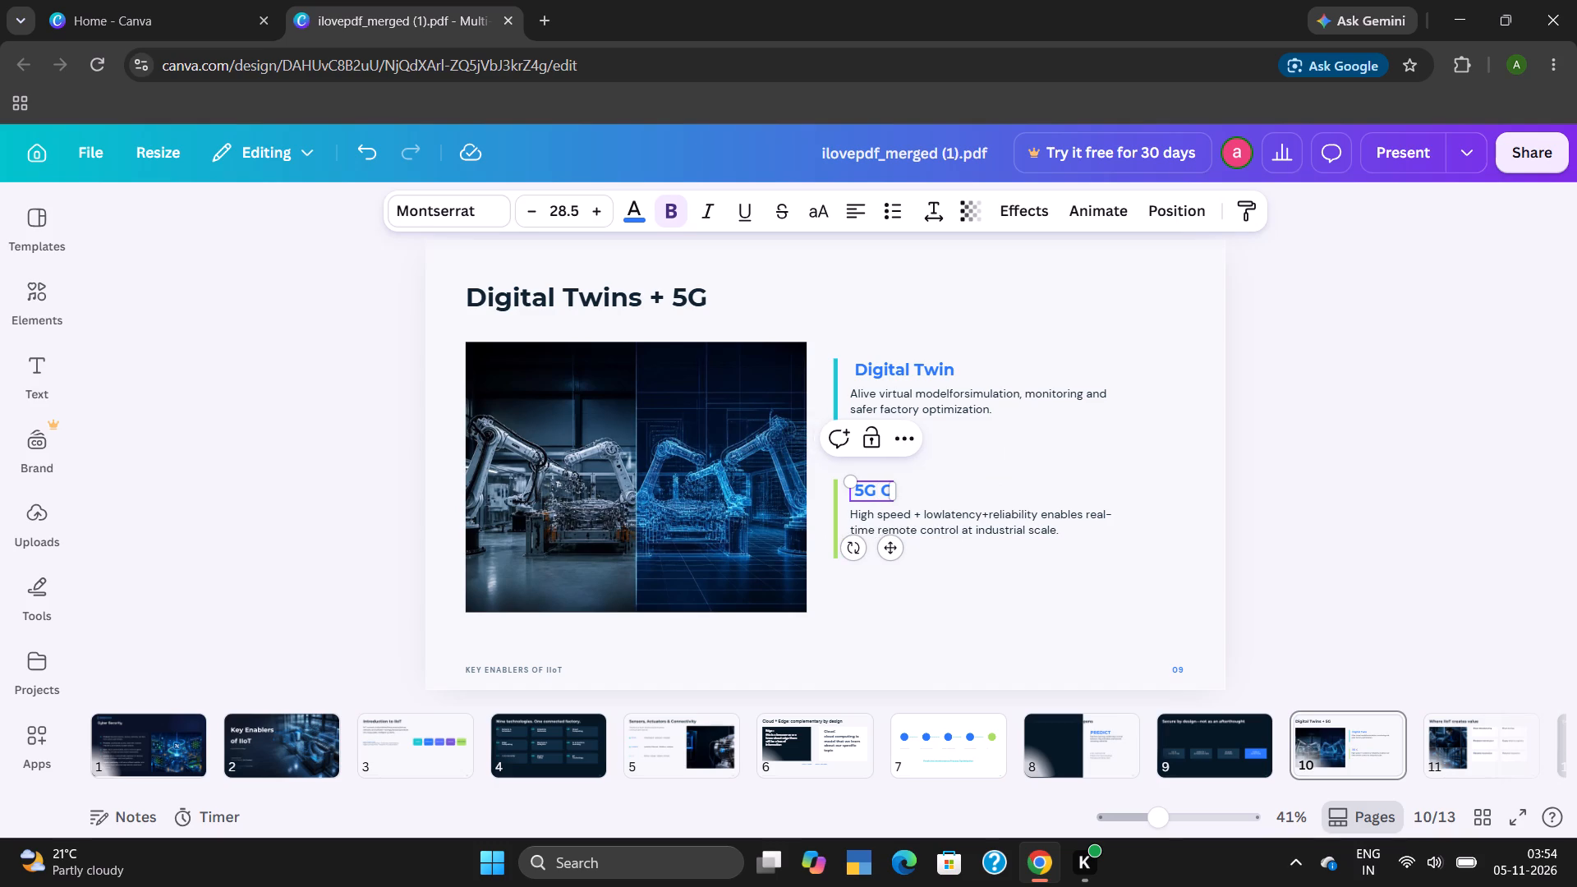
type("onnectivity")
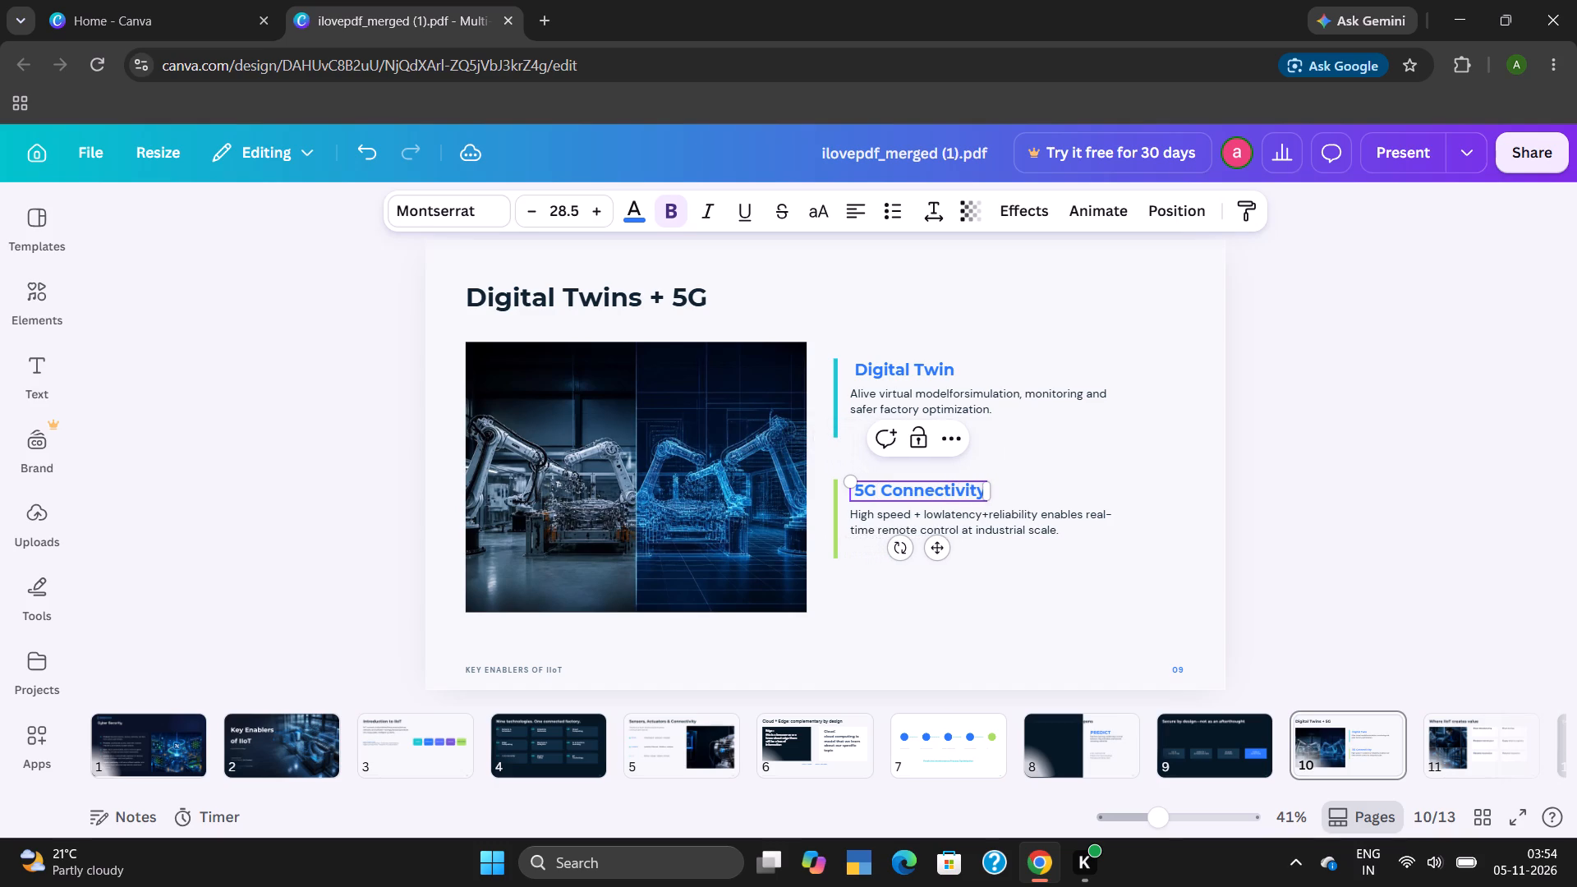
left_click(1075, 499)
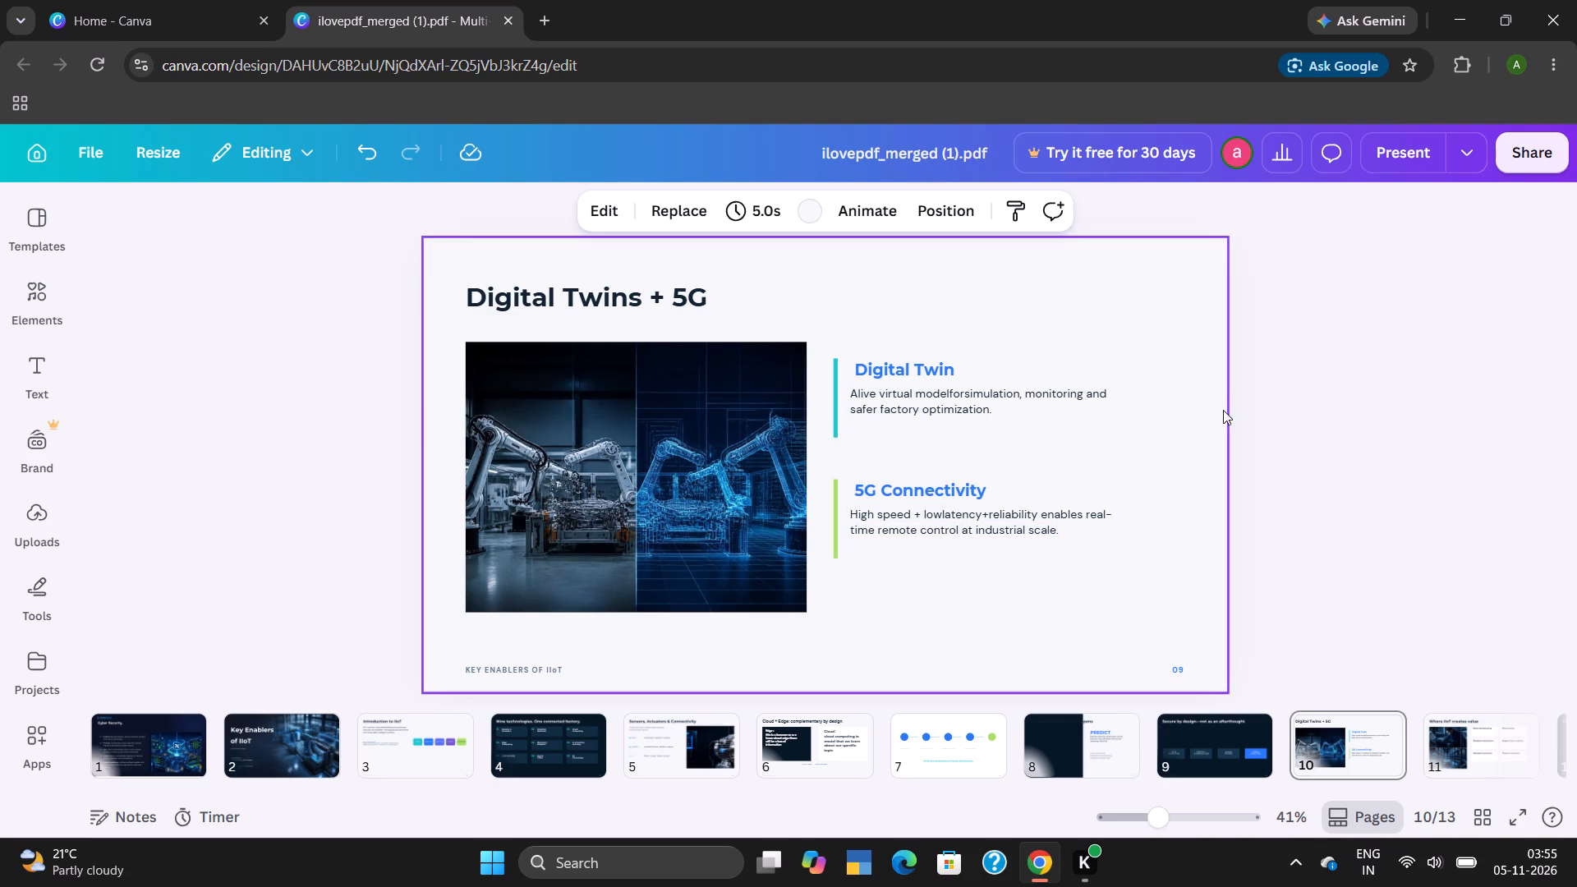
left_click(1215, 509)
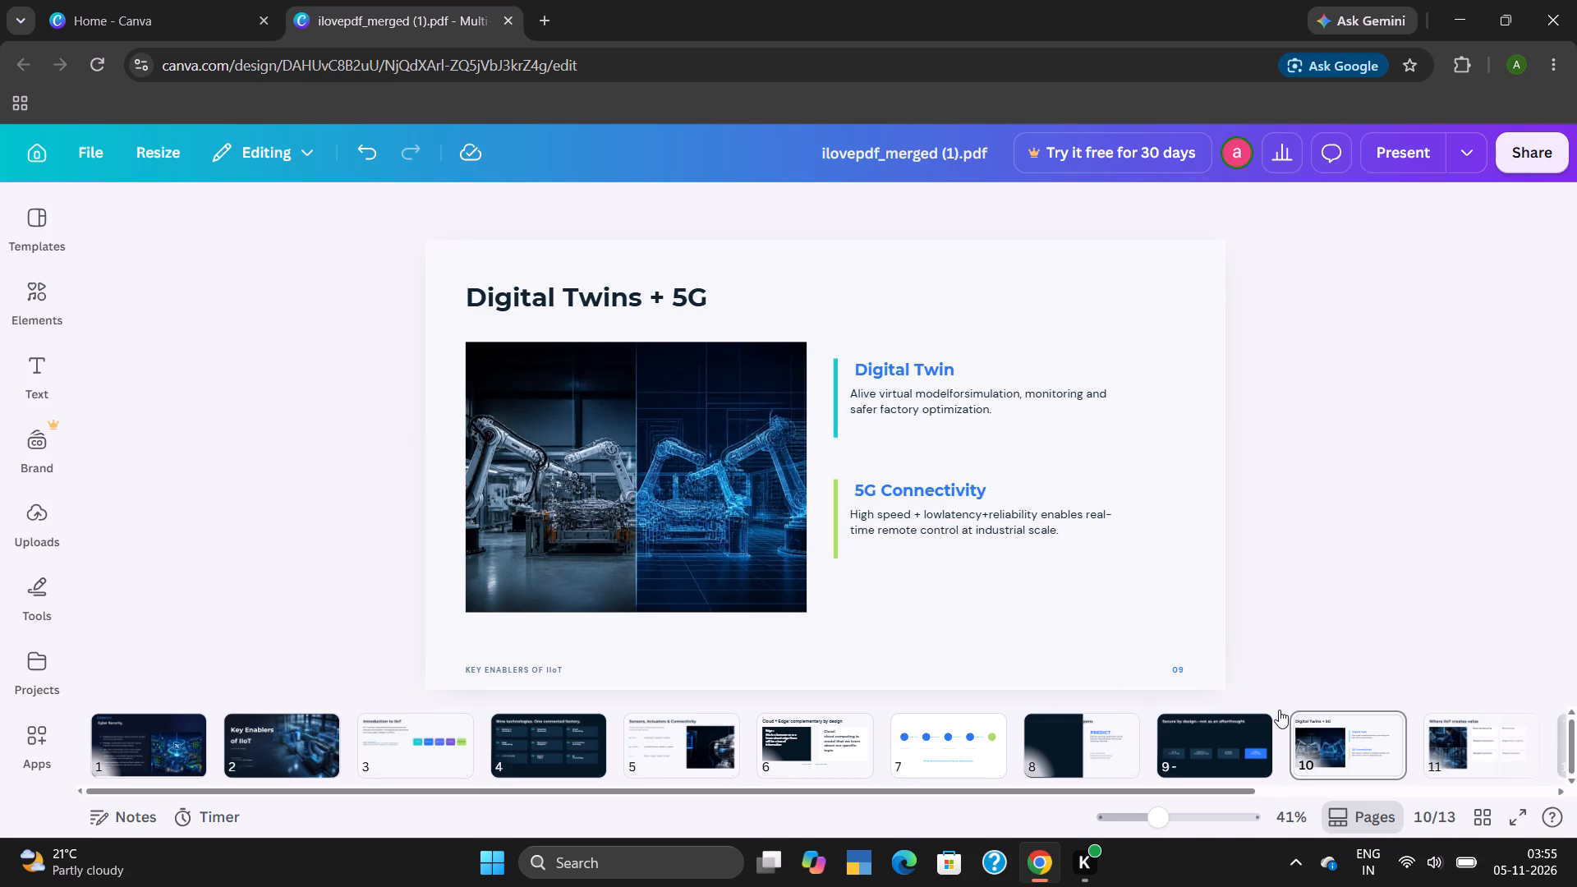
Retype the first card's heading on page 11 as "Smart Manufacturing" with a leading space, replacing the whole text.
left_click(1474, 734)
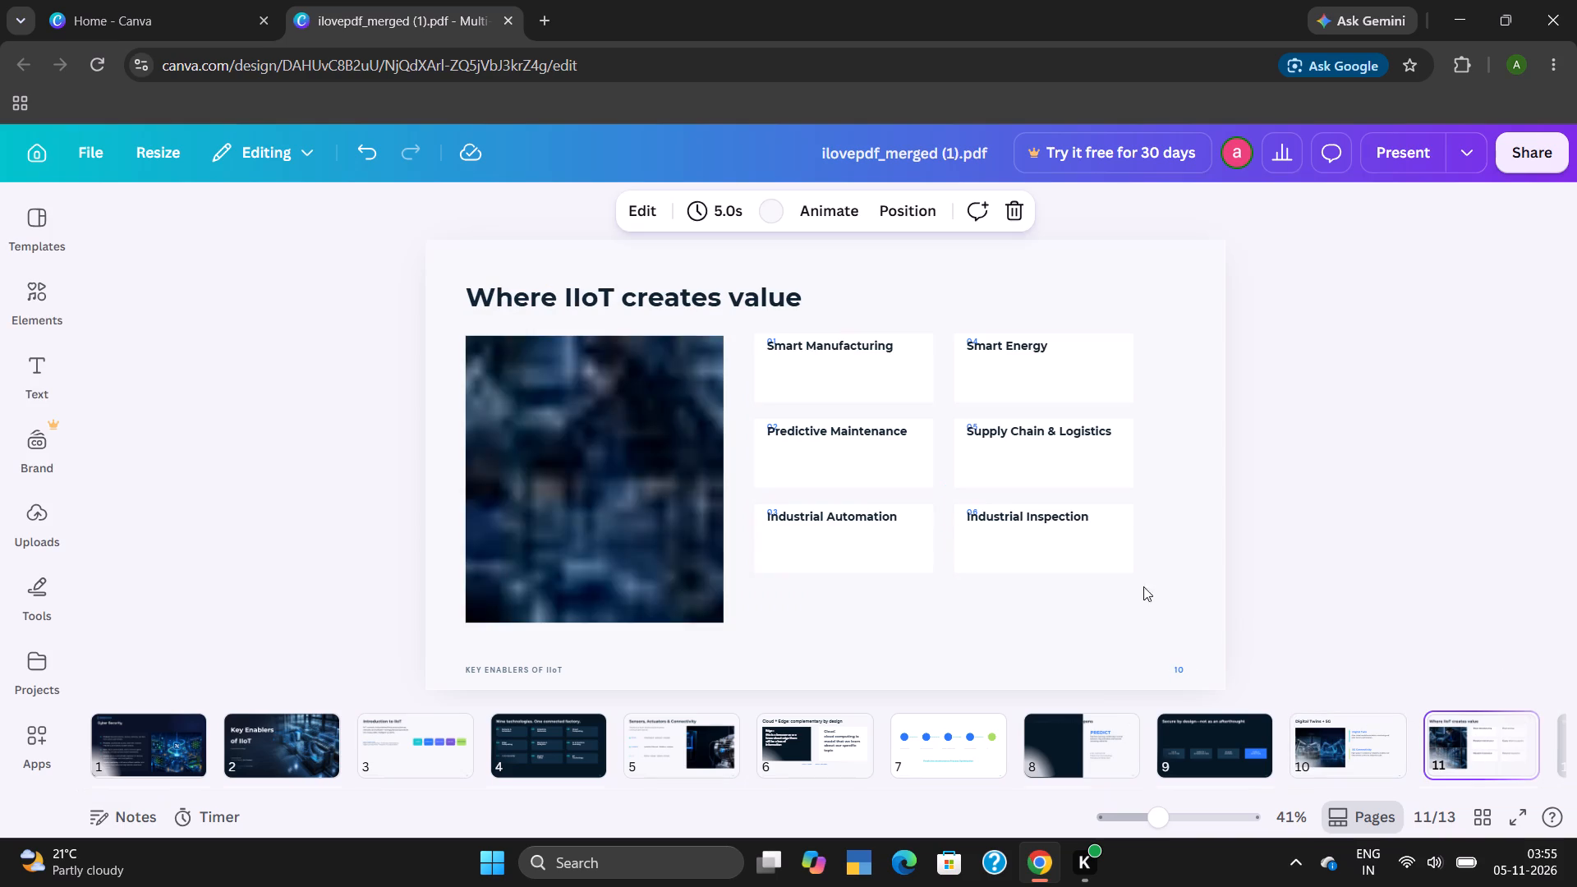
double_click(825, 365)
left_click(824, 350)
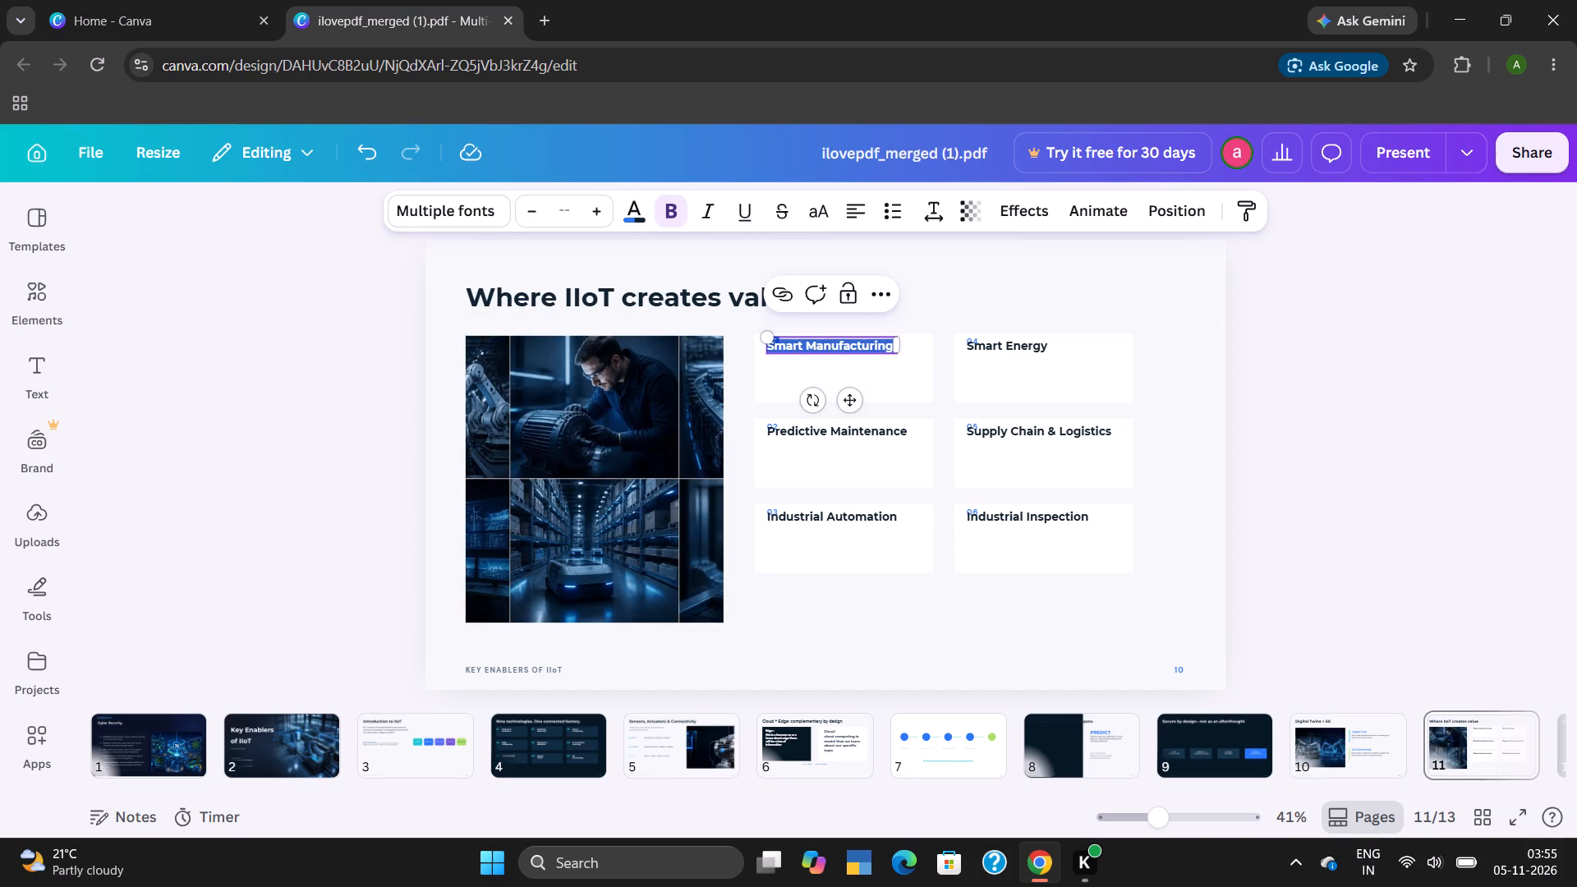
double_click(824, 350)
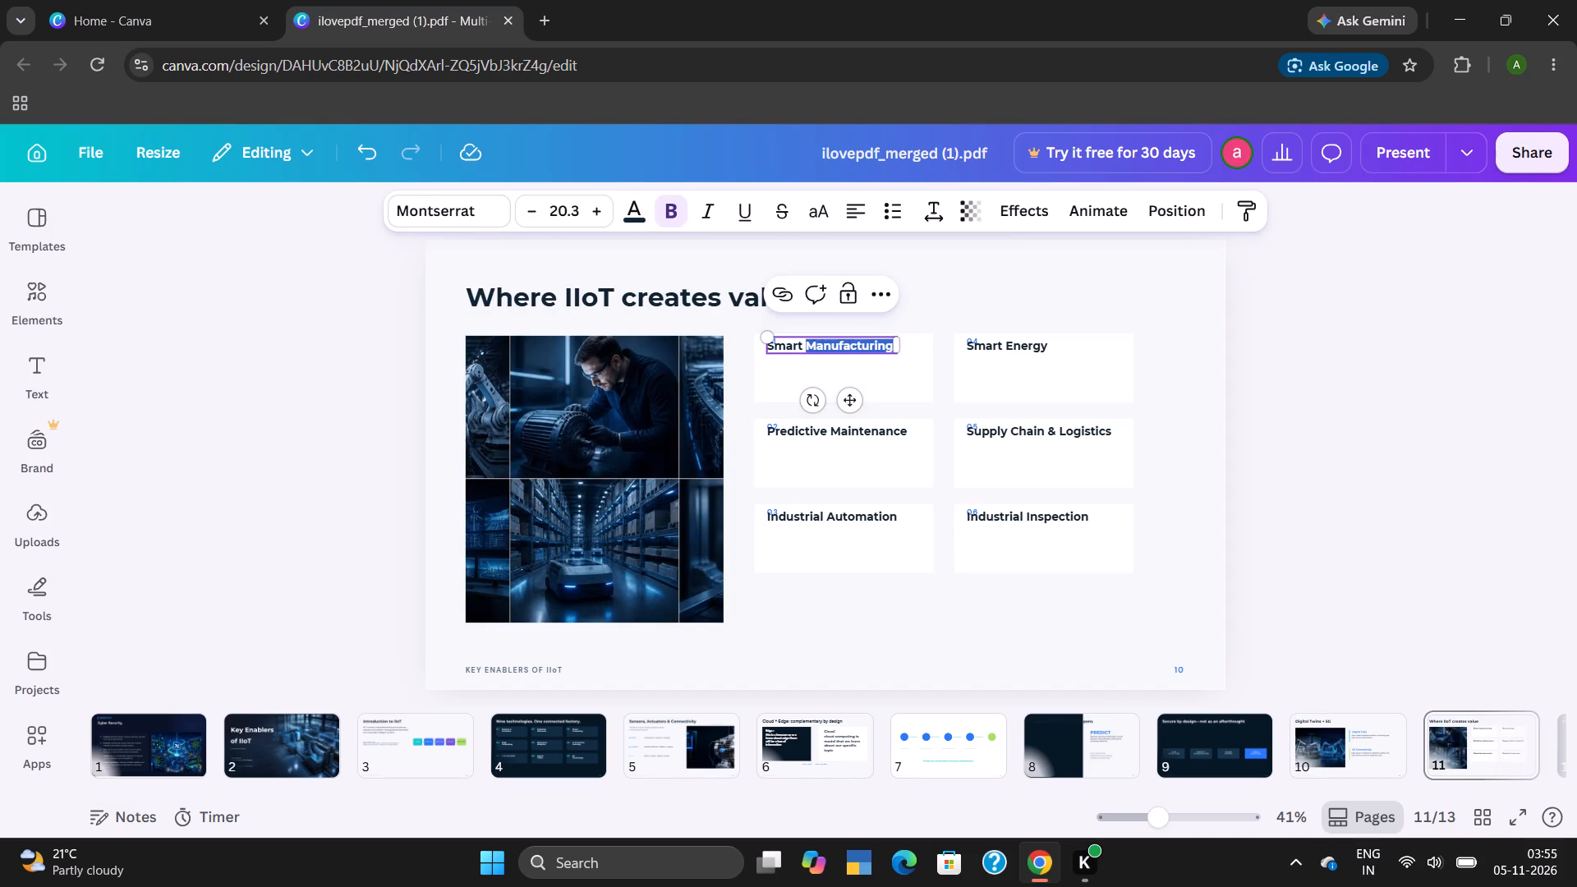
double_click(796, 345)
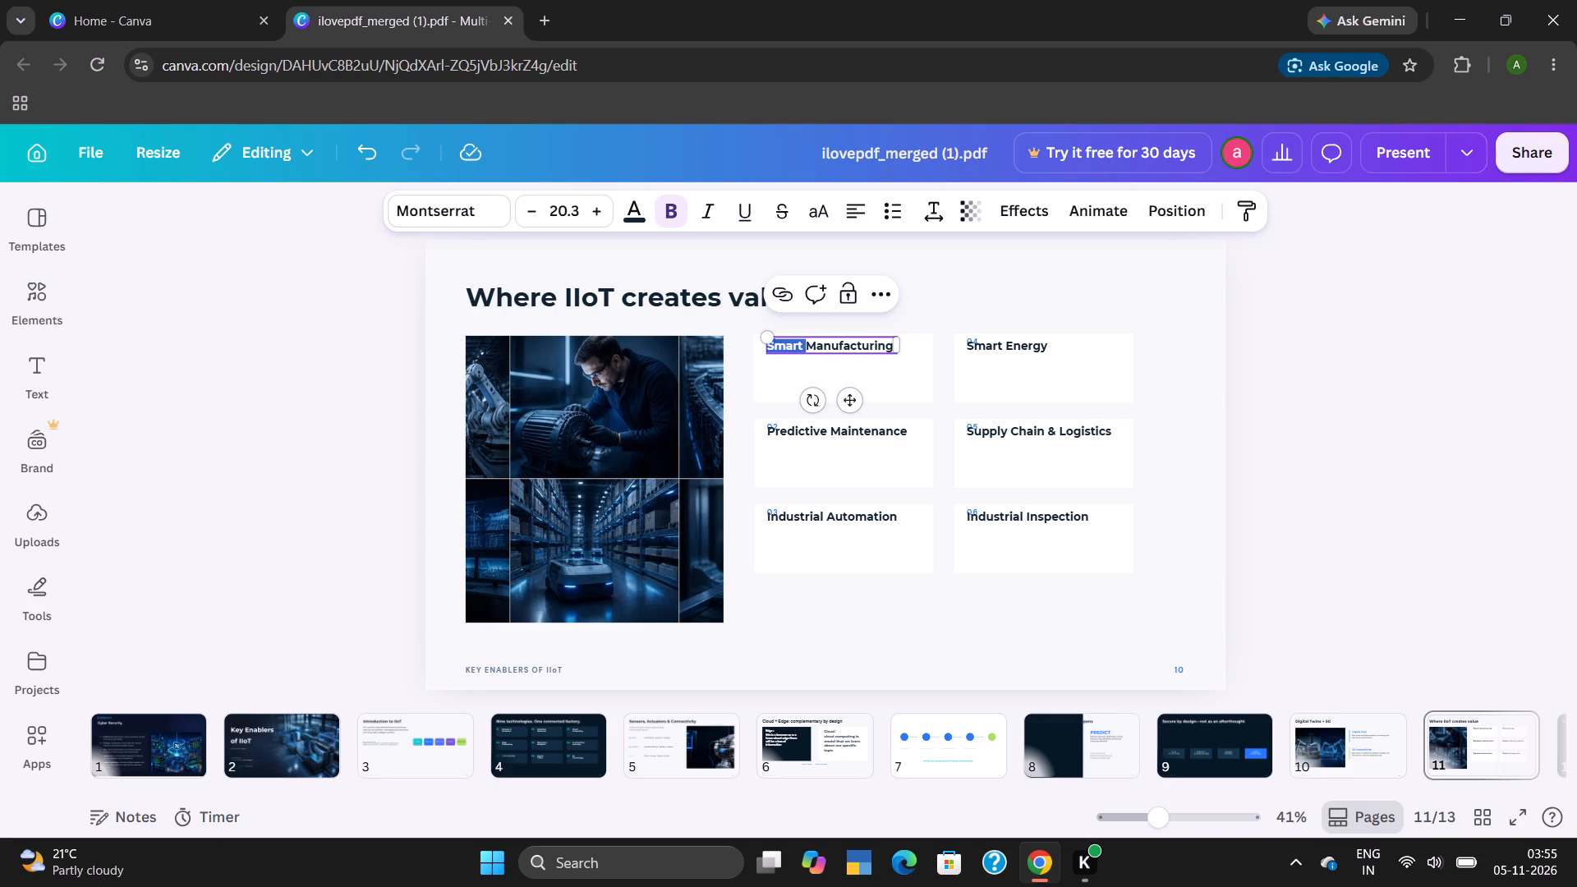
triple_click(825, 343)
key("space")
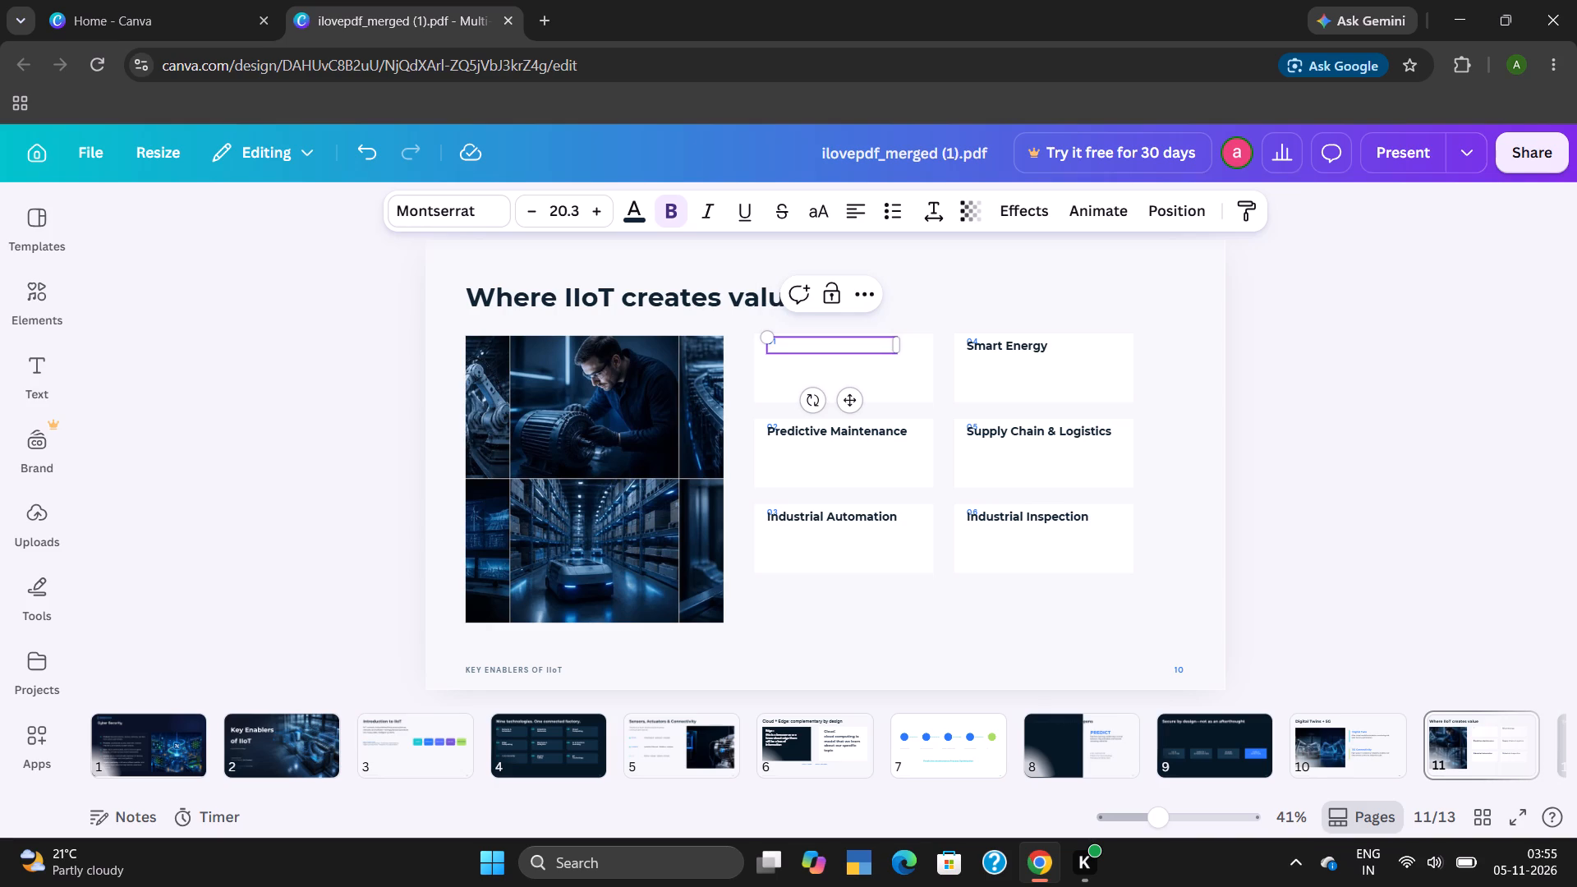
type("Smart")
key("space")
type("Ma")
type("nufacturing")
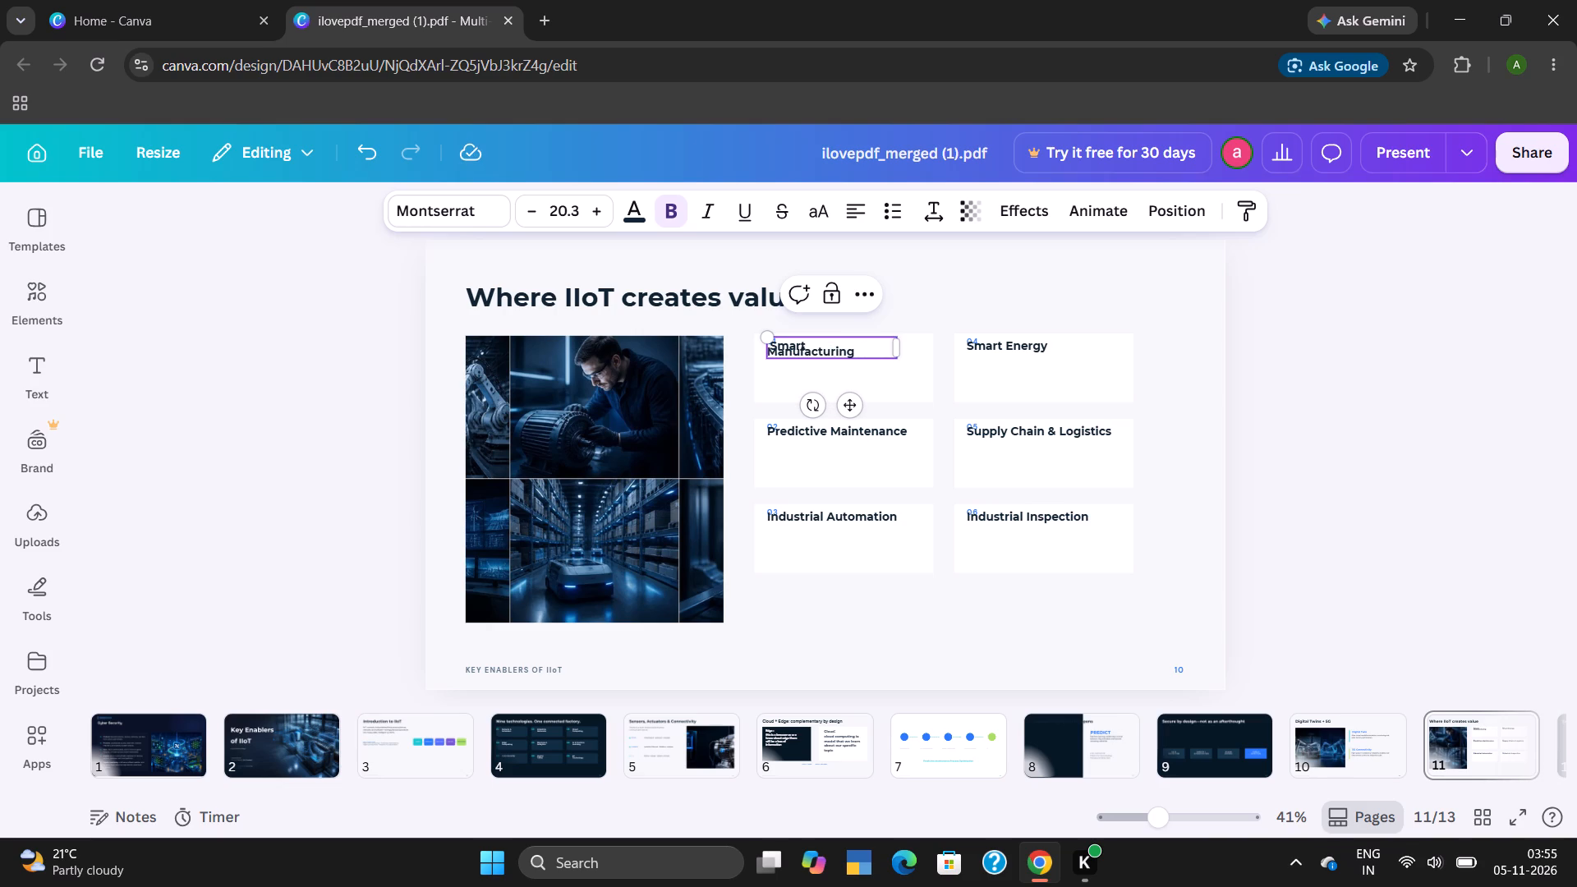
Widen the "Smart Manufacturing" text box on page 11 so the heading fits on one line.
left_click(896, 365)
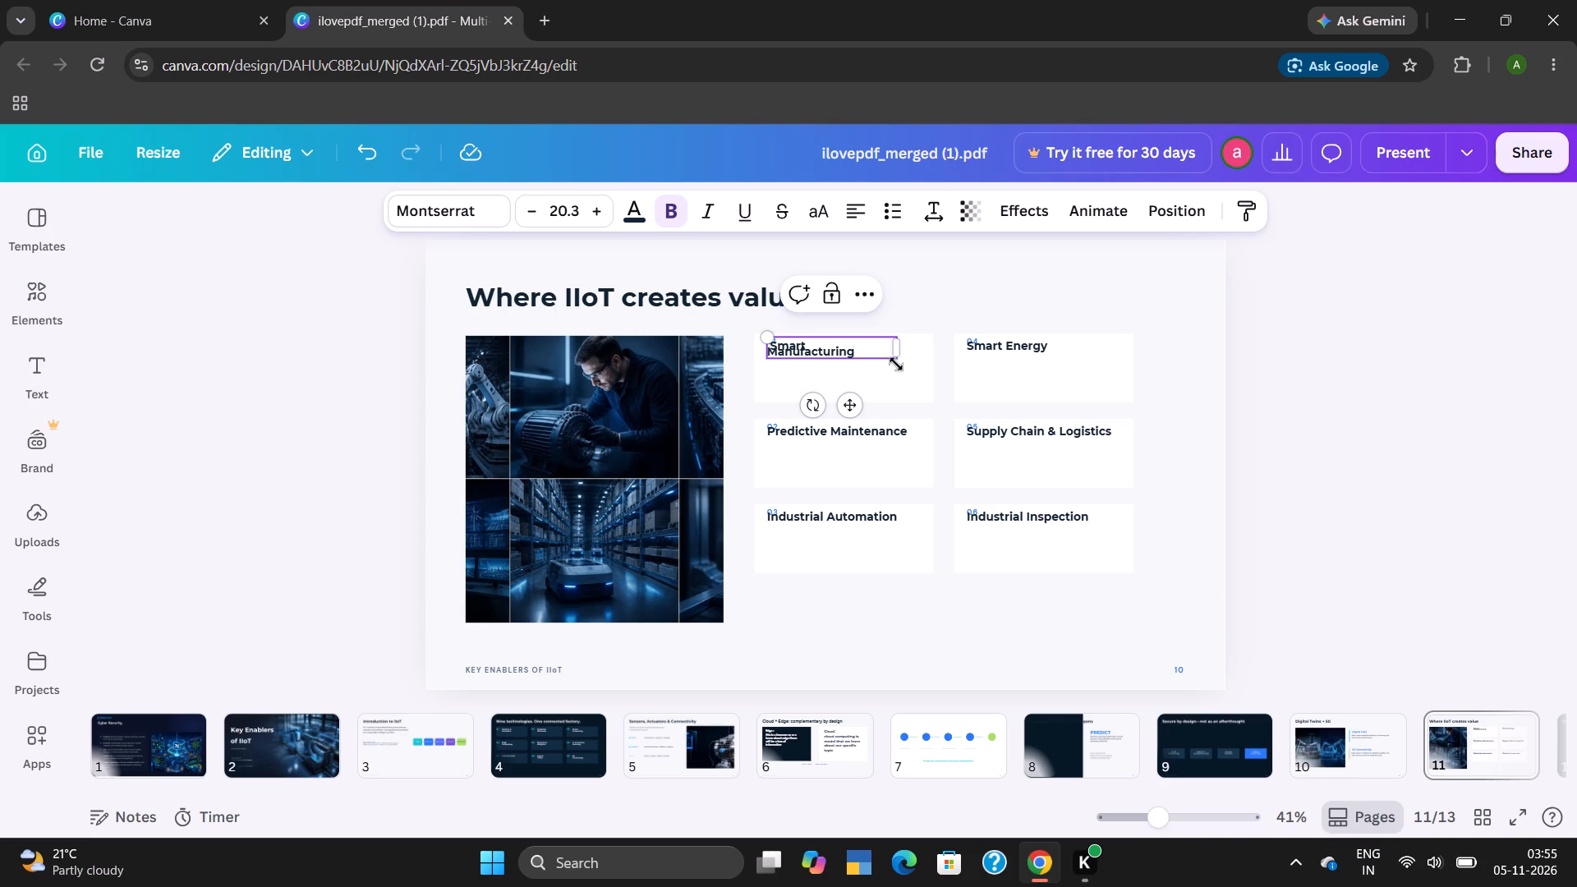
left_click(906, 347)
left_click_drag(906, 347, 941, 338)
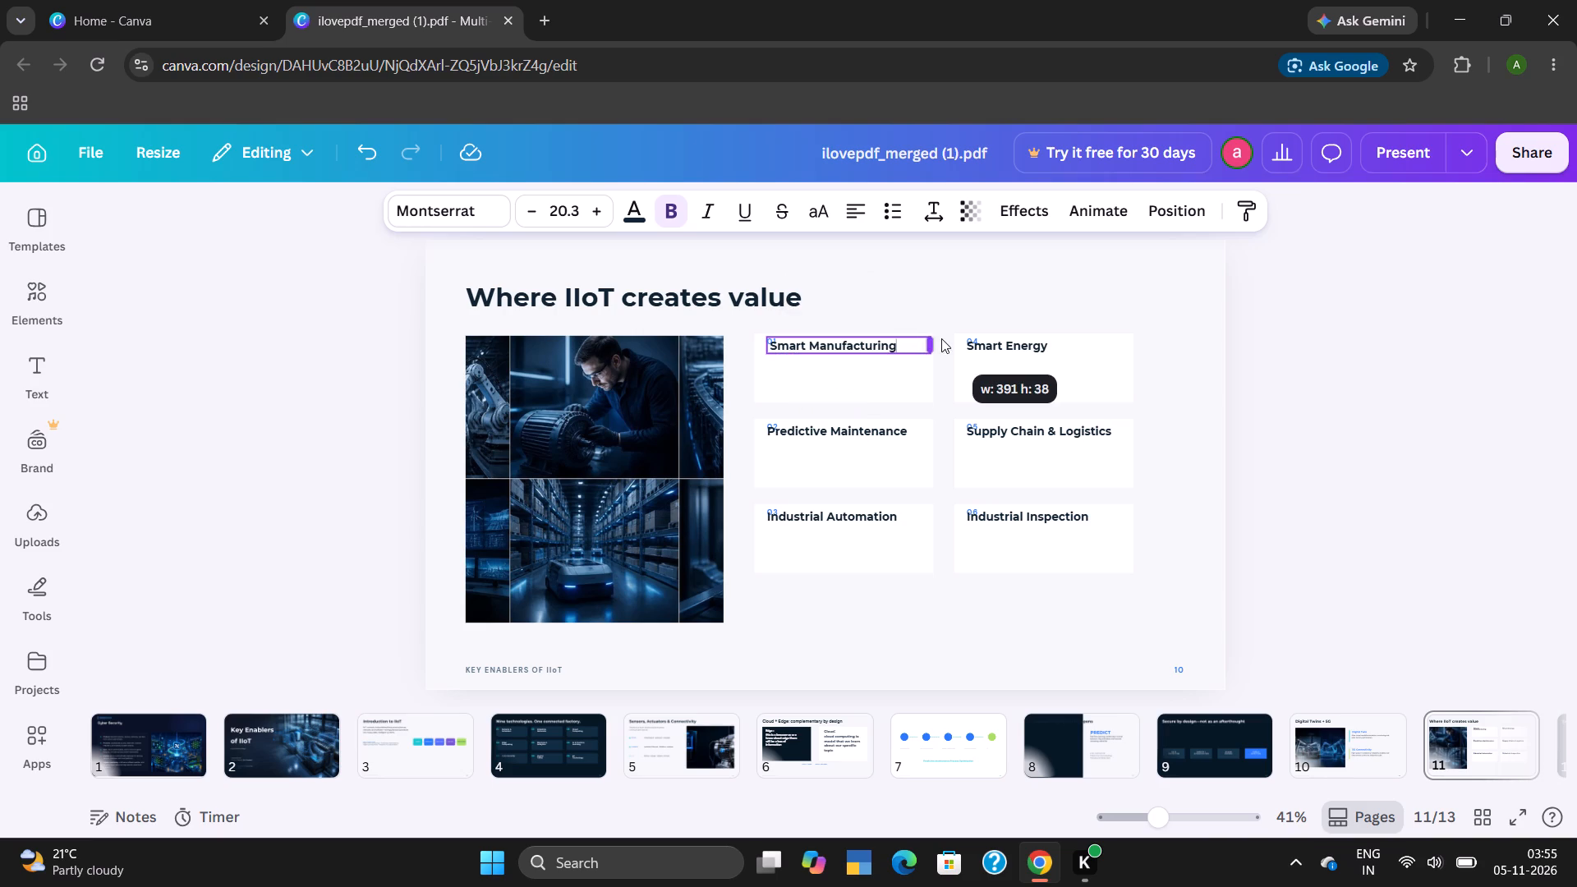
left_click_drag(941, 338, 932, 342)
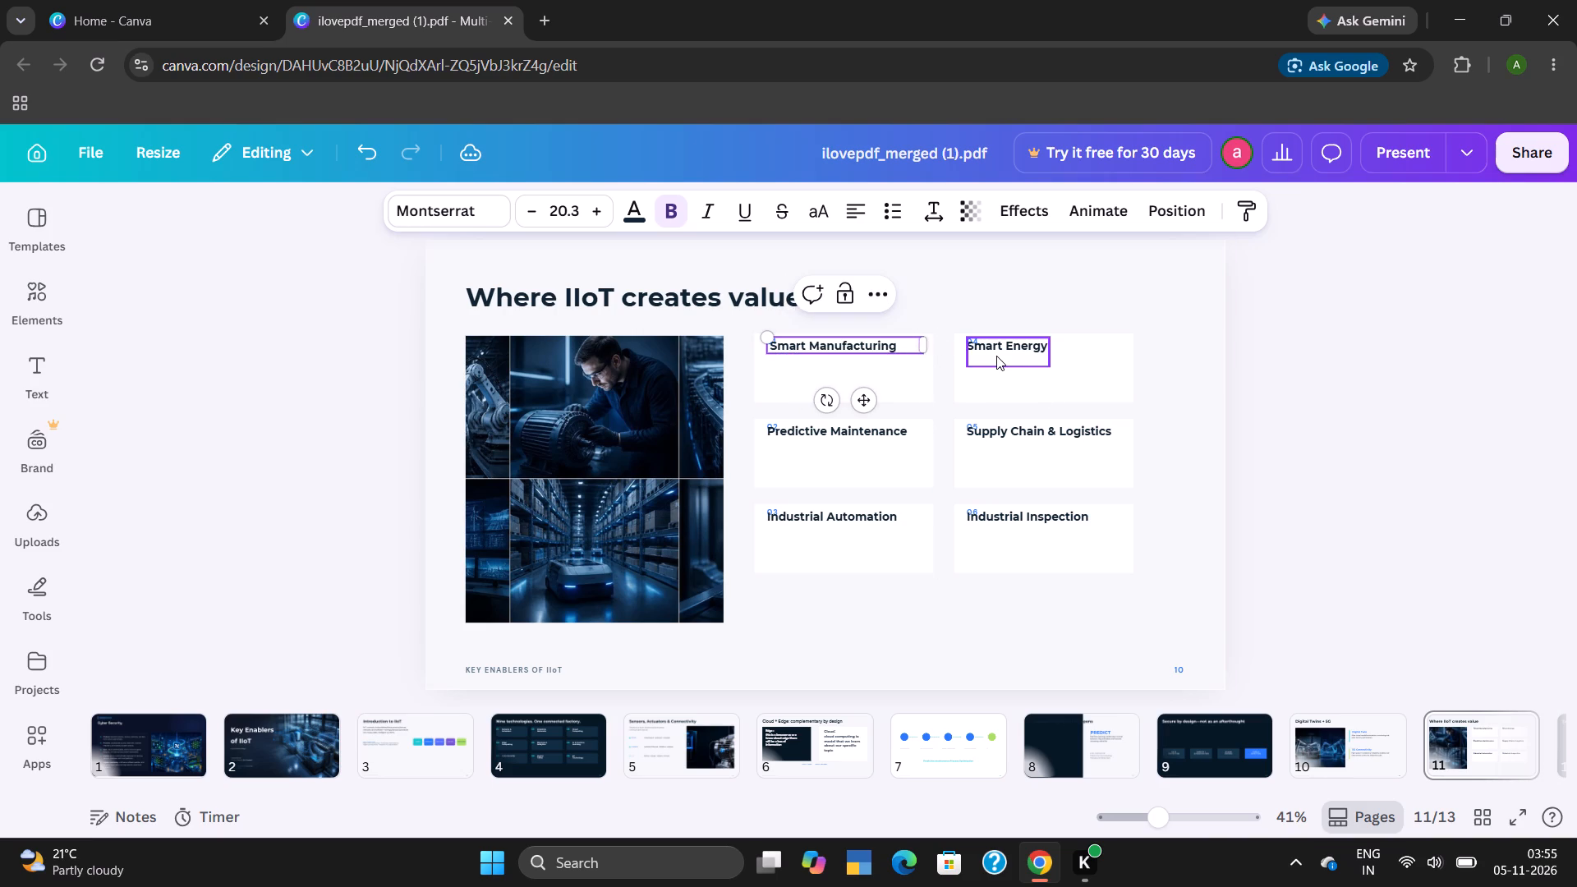
Retype the "Smart Energy" card text on page 11 as "Smart Energy" with a leading space, replacing the whole text.
left_click(996, 356)
left_click(1007, 344)
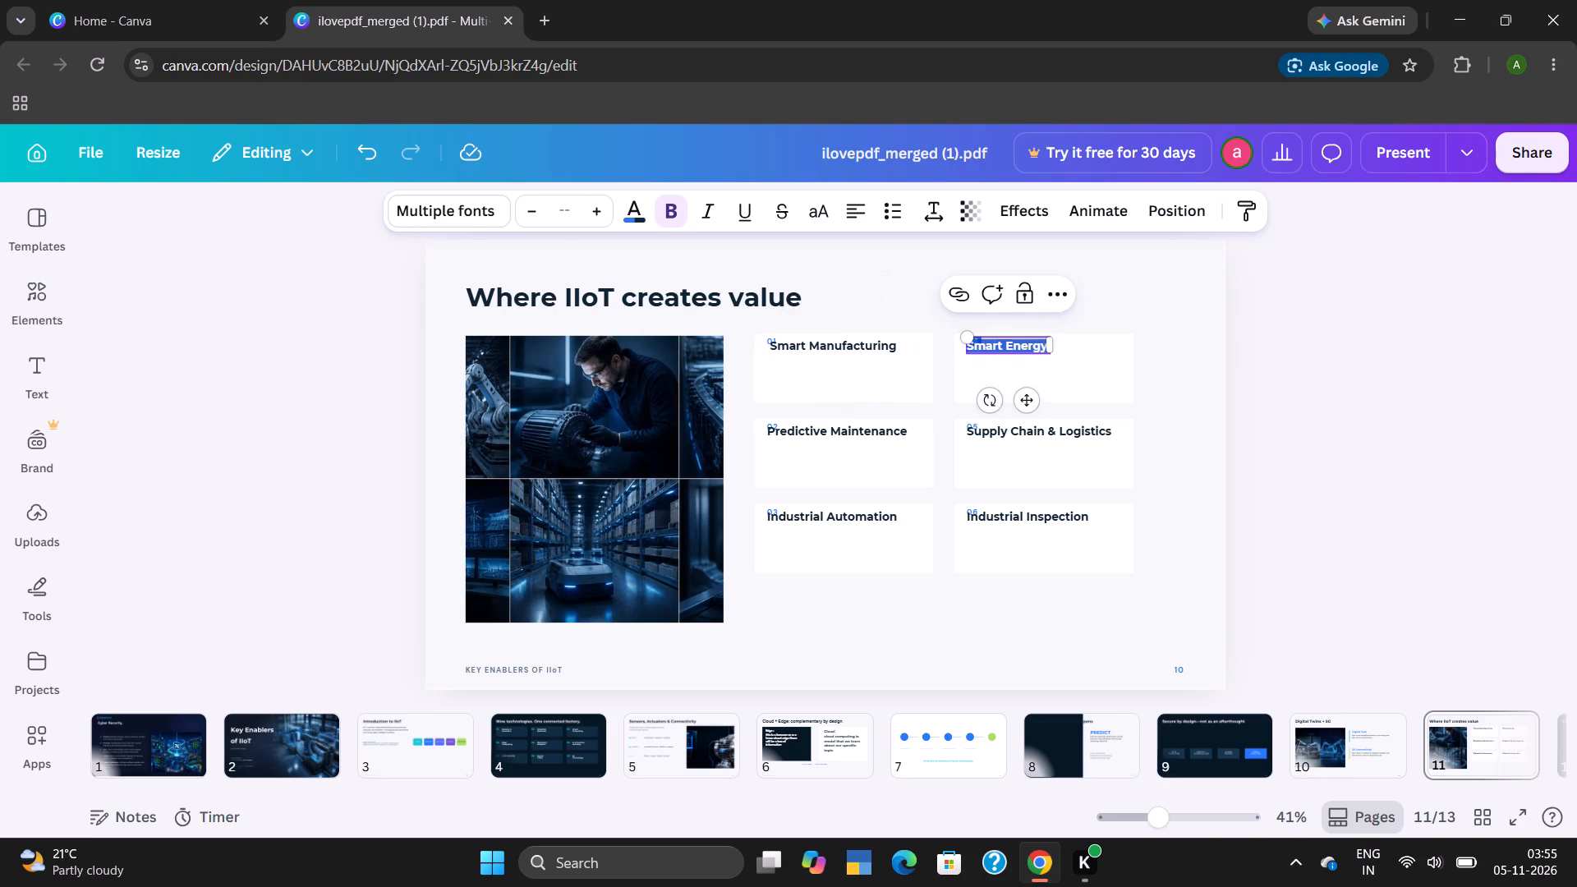
key("space")
type("Smart")
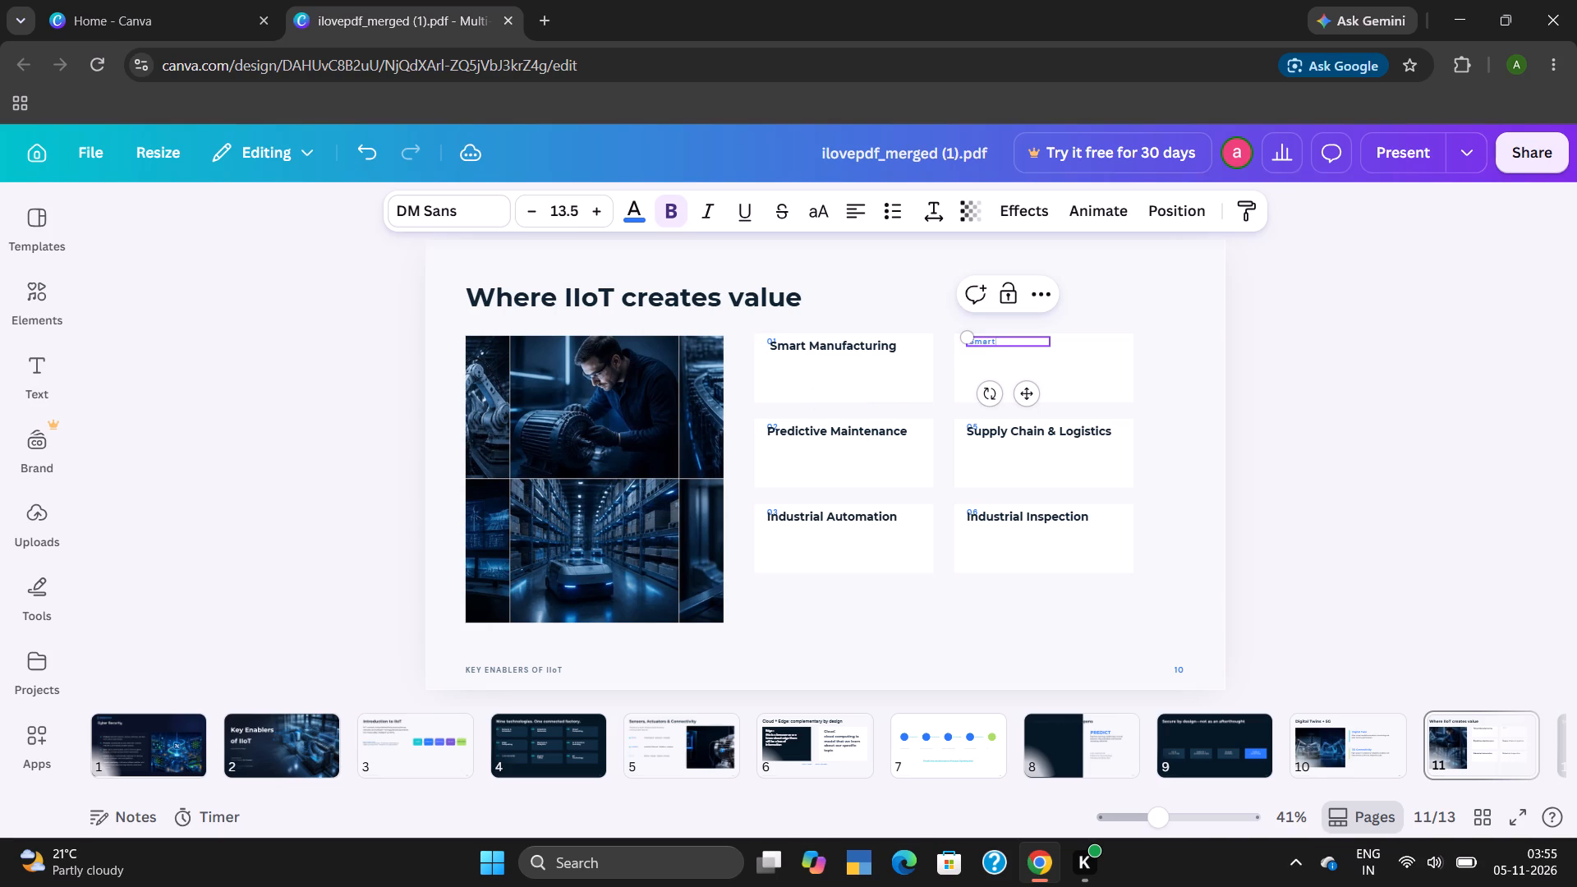
key("space")
type("Energy")
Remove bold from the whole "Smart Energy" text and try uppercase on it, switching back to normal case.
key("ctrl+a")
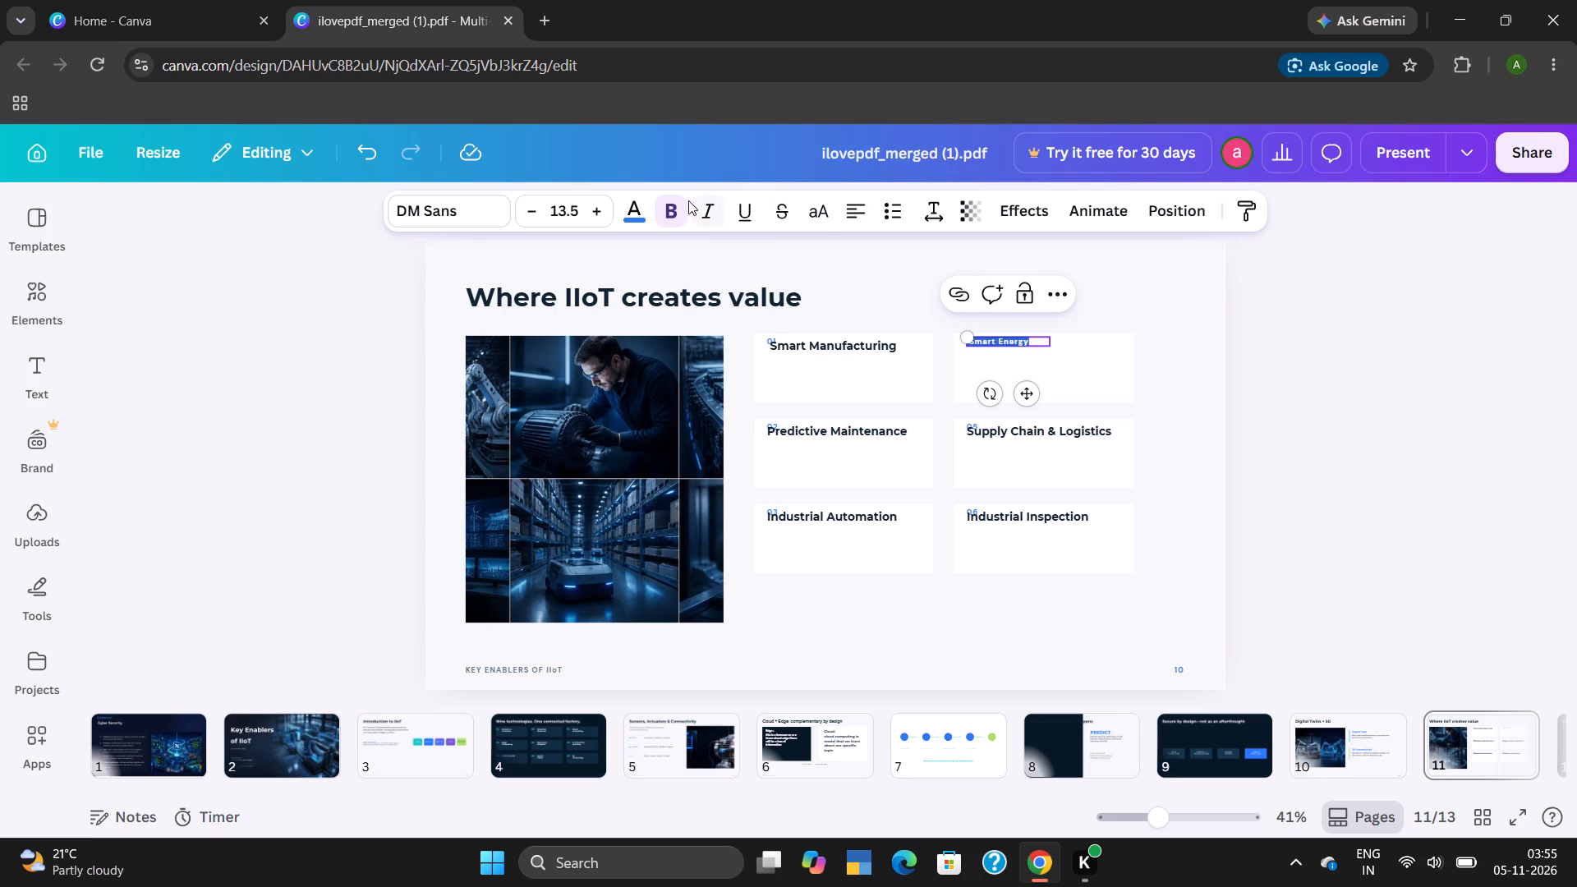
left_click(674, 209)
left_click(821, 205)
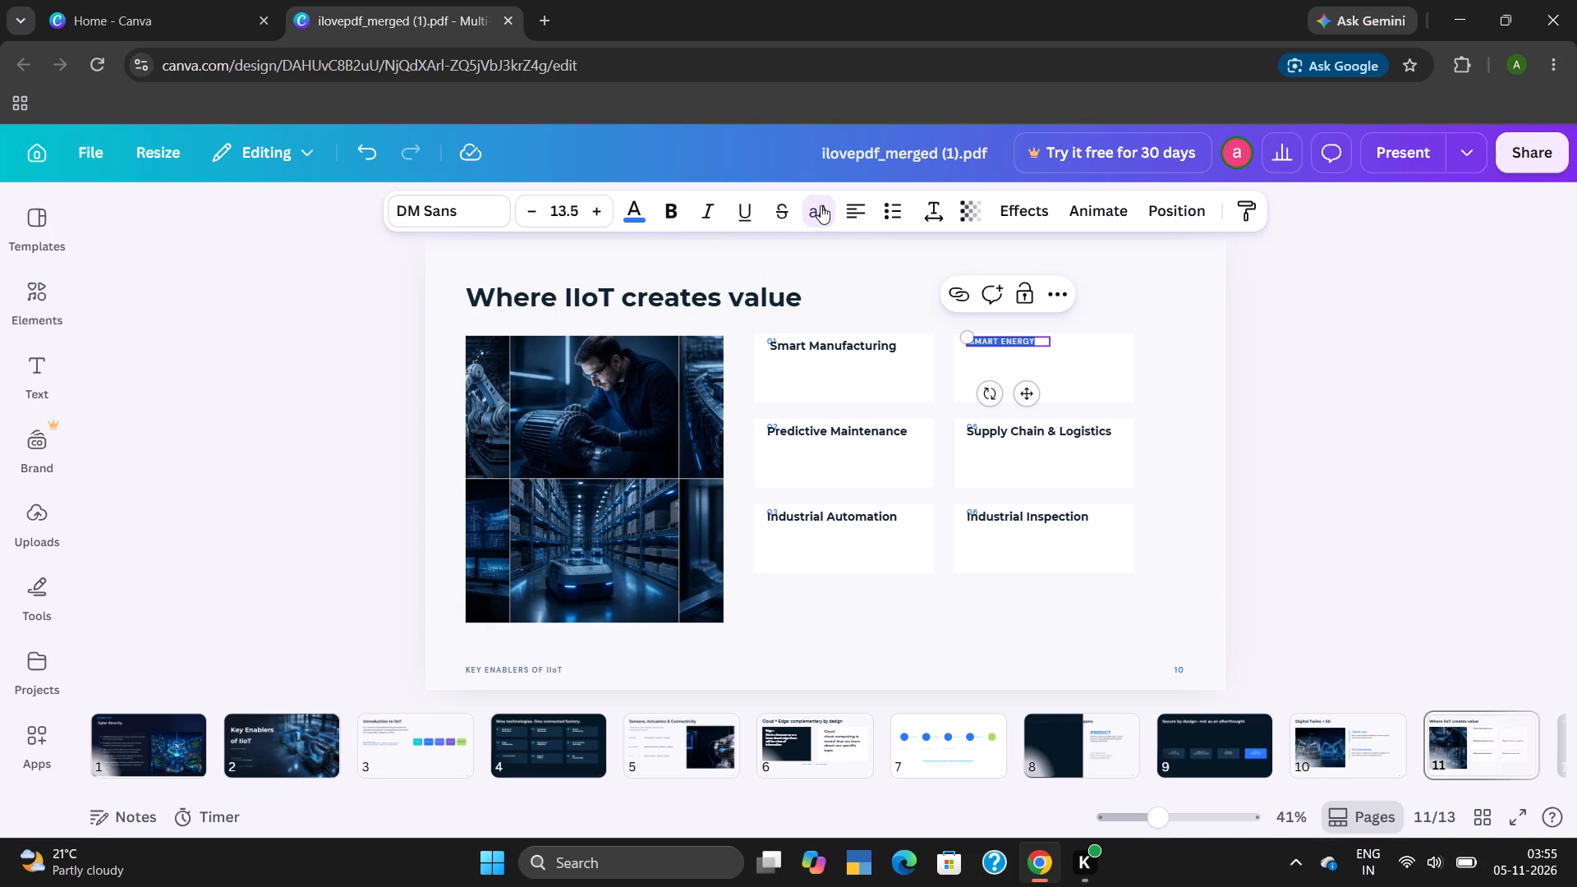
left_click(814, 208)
Change the "Smart Energy" text colour to Darkazure #102433.
left_click(633, 206)
left_click(398, 291)
scroll(398, 291, "up", 1)
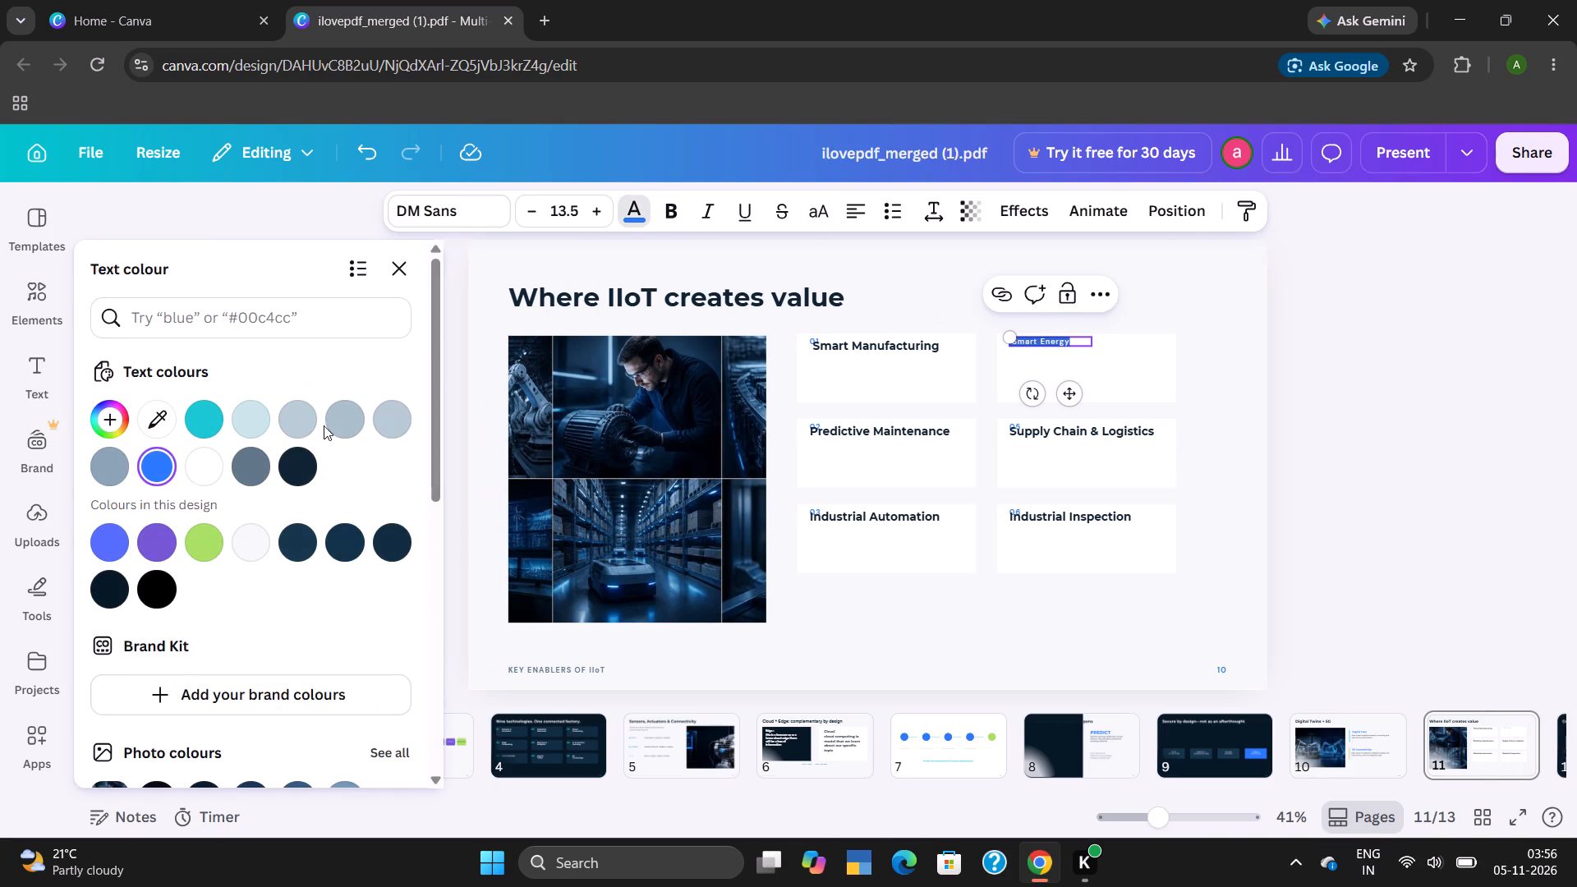
scroll(324, 425, "up", 1)
left_click(295, 473)
scroll(295, 473, "down", 1)
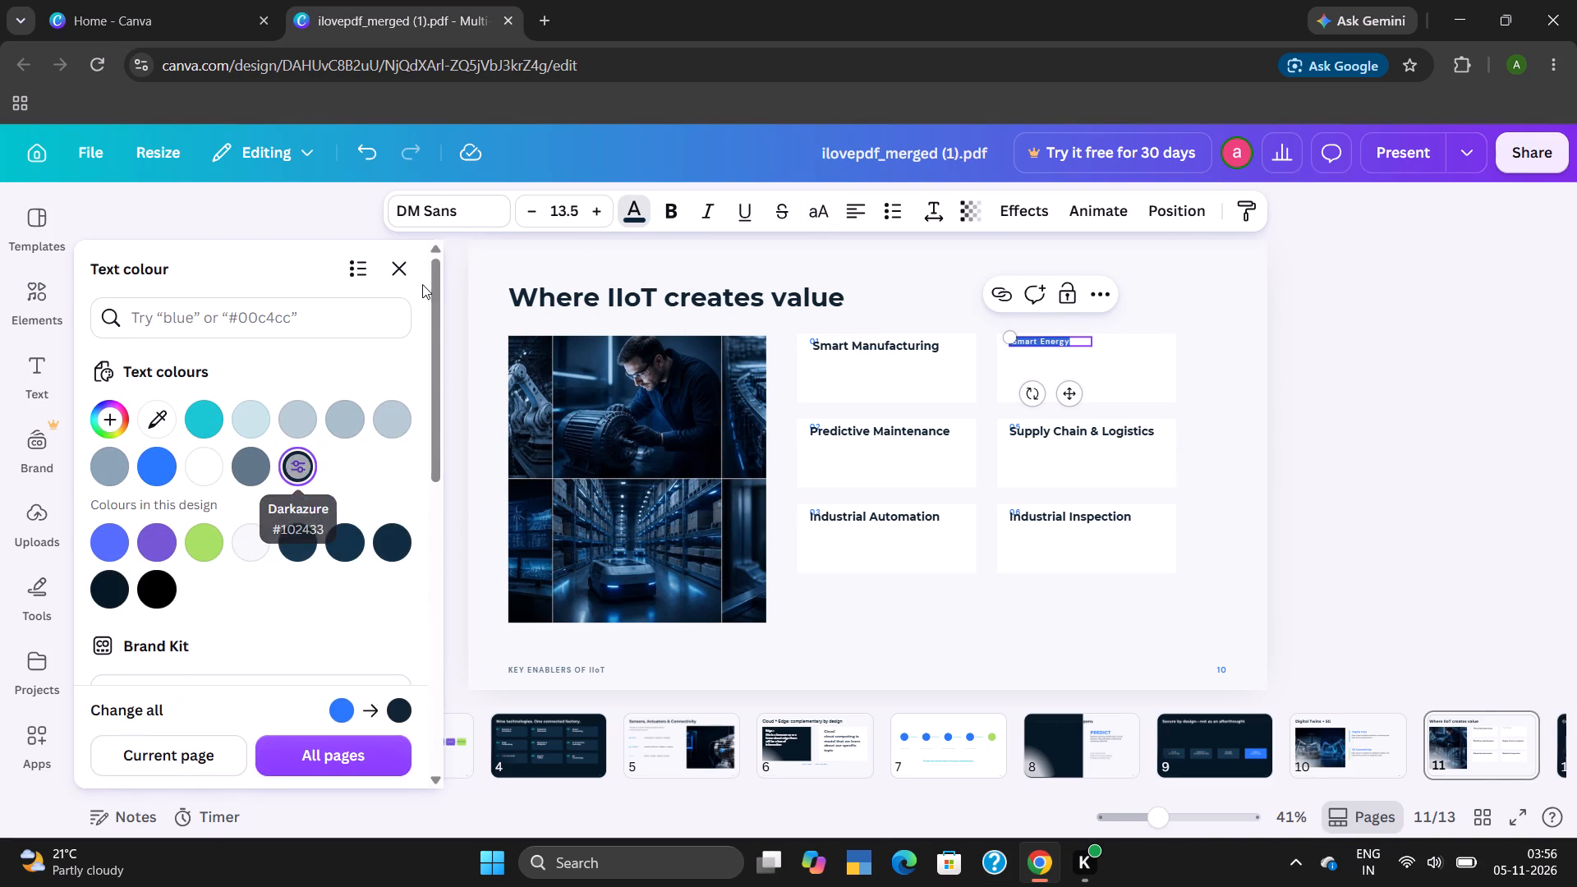
scroll(637, 79, "up", 1)
left_click(627, 205)
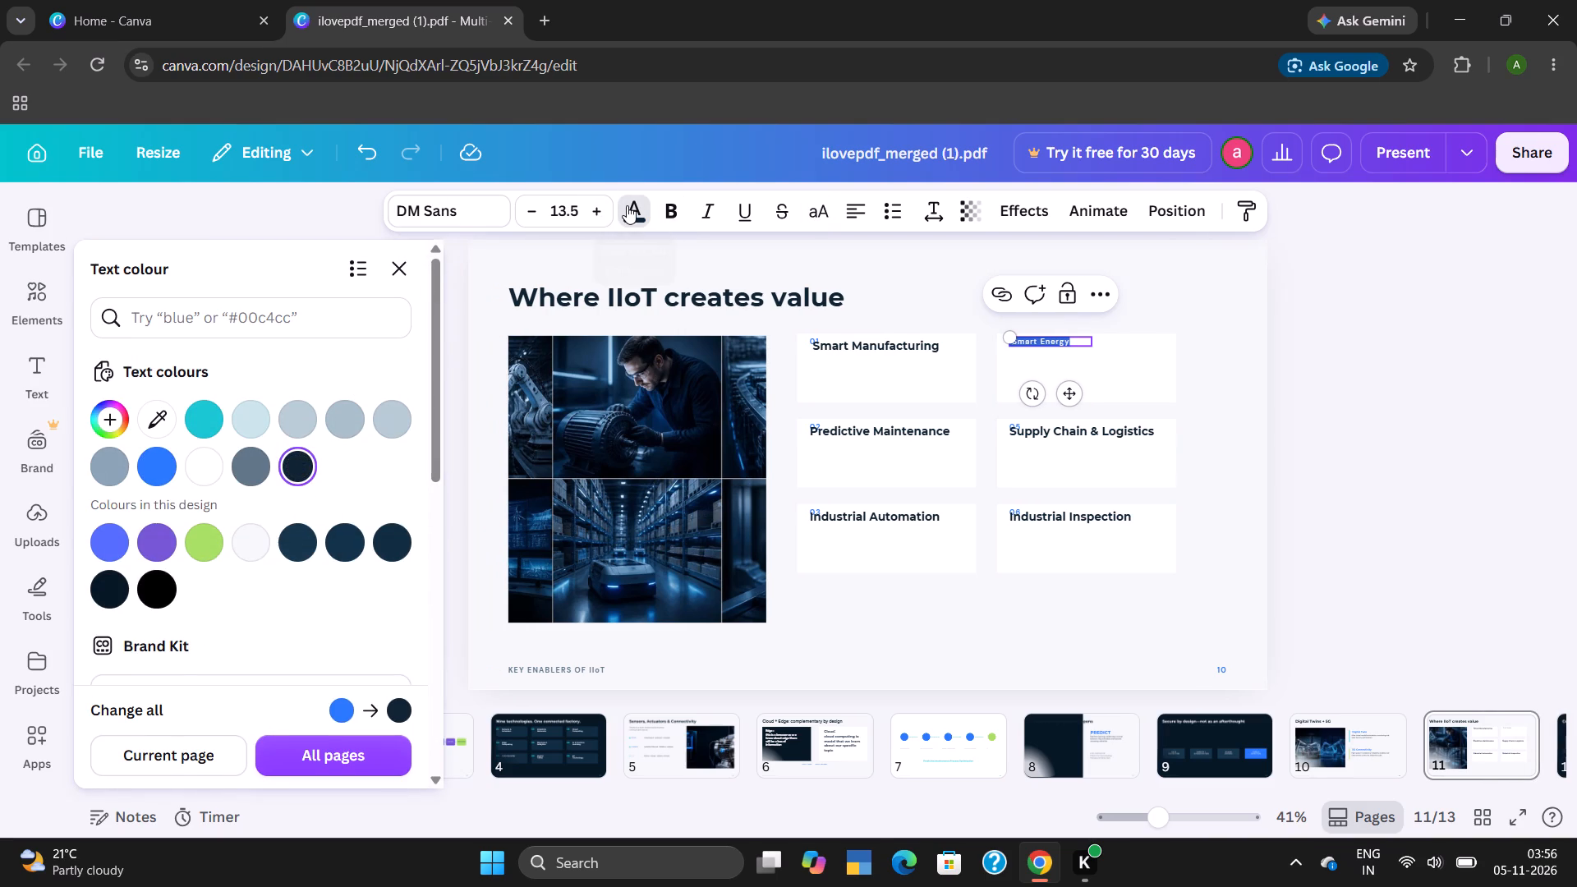
scroll(627, 205, "right", 1)
left_click(1073, 365)
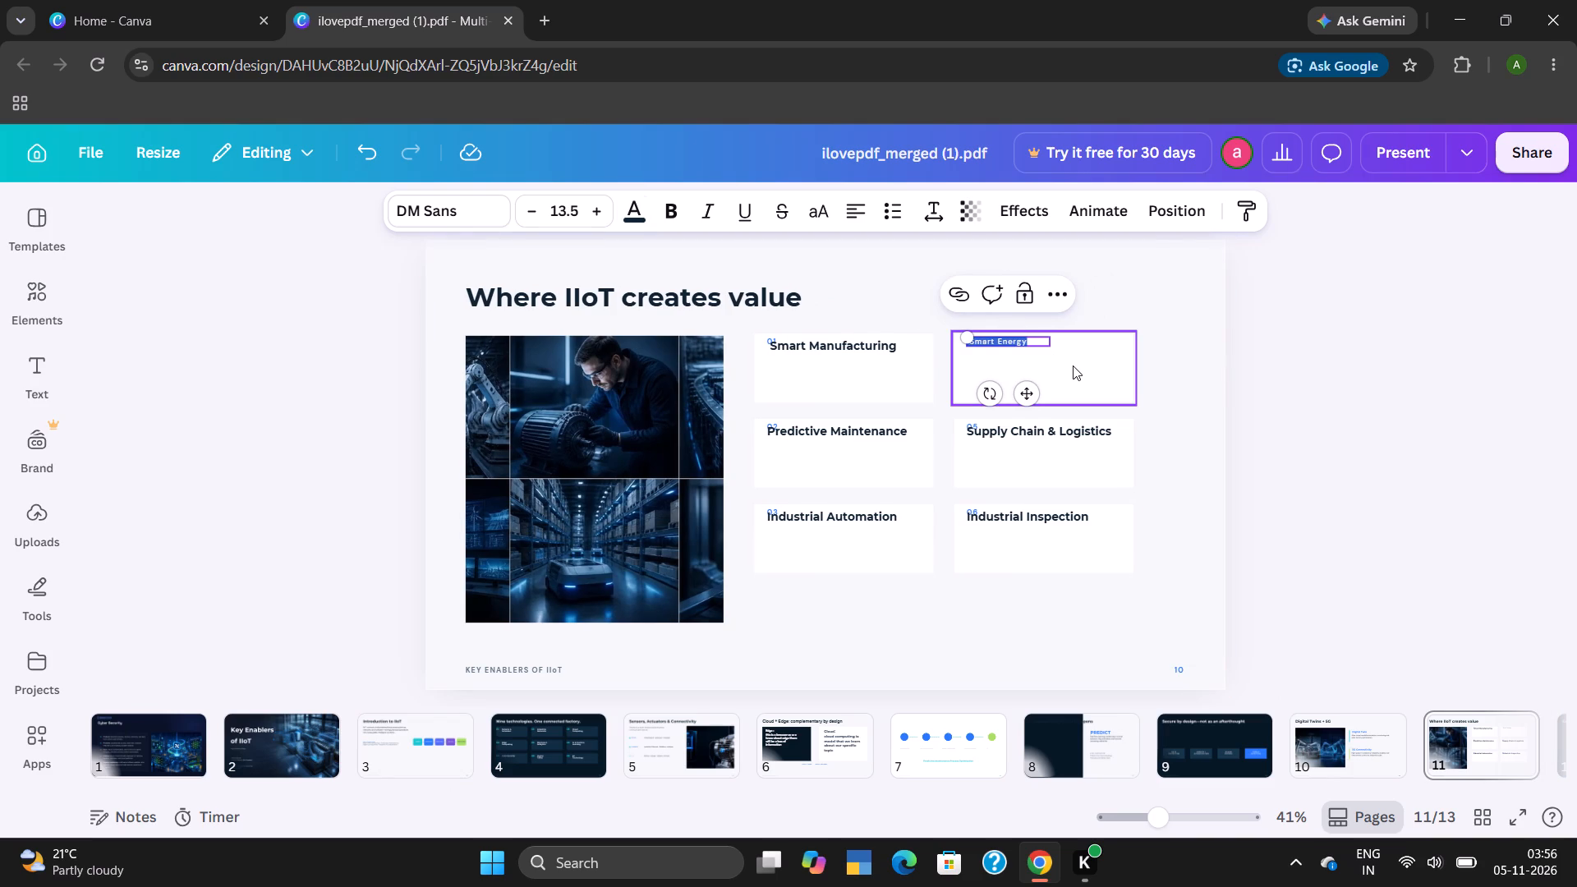
left_click(1195, 400)
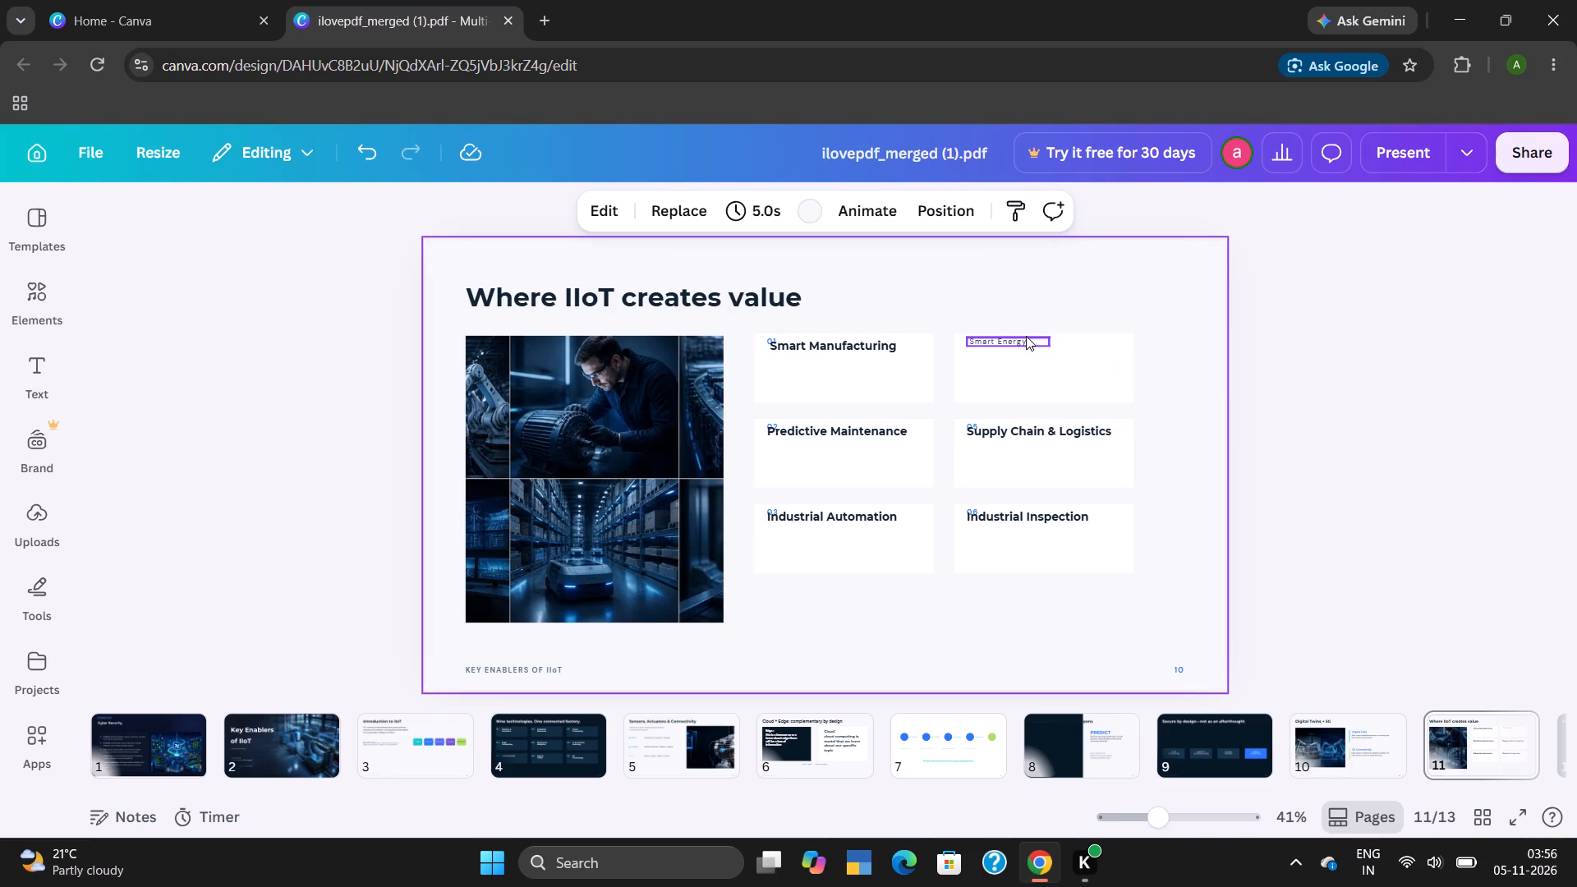
Make the whole "Smart Energy" text on page 11 bold and uppercase.
double_click(1014, 338)
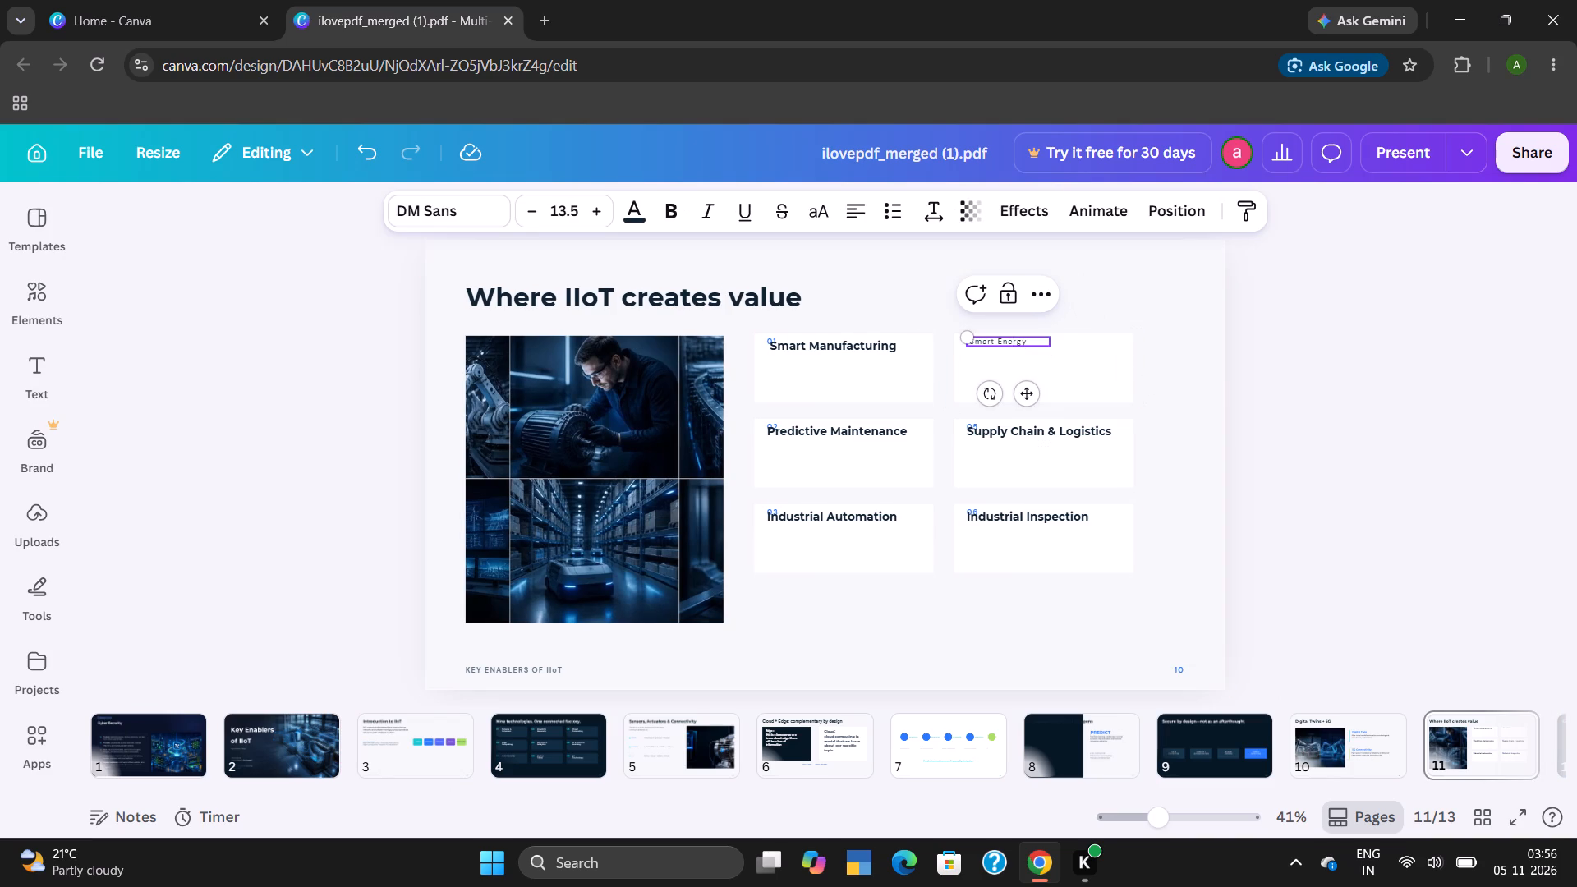
double_click(1013, 338)
triple_click(1013, 338)
left_click(1013, 338)
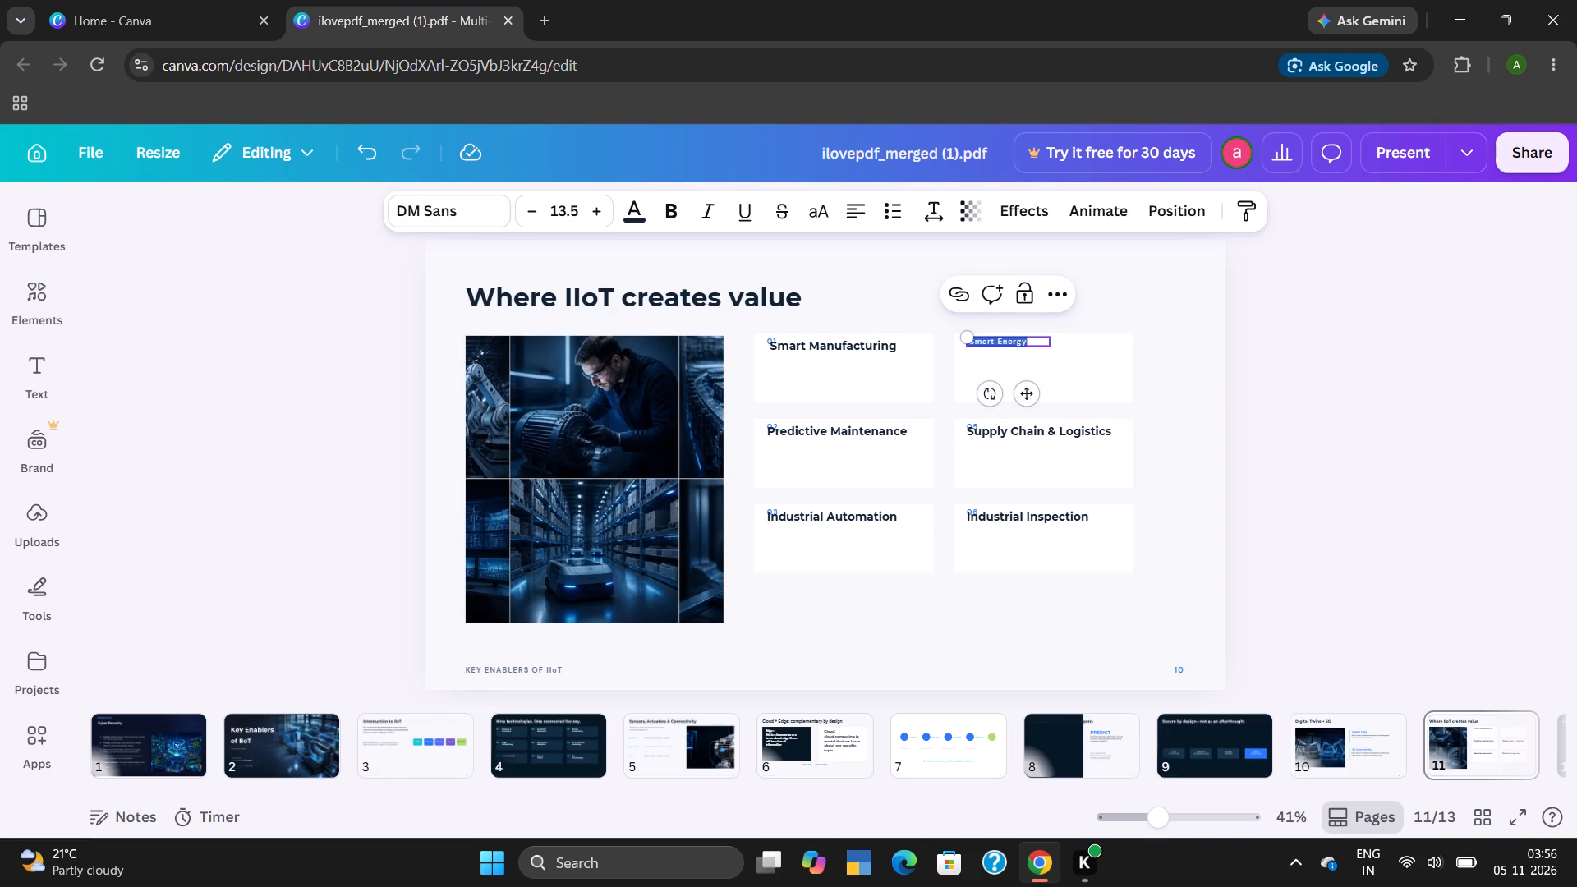
left_click(677, 208)
left_click(825, 209)
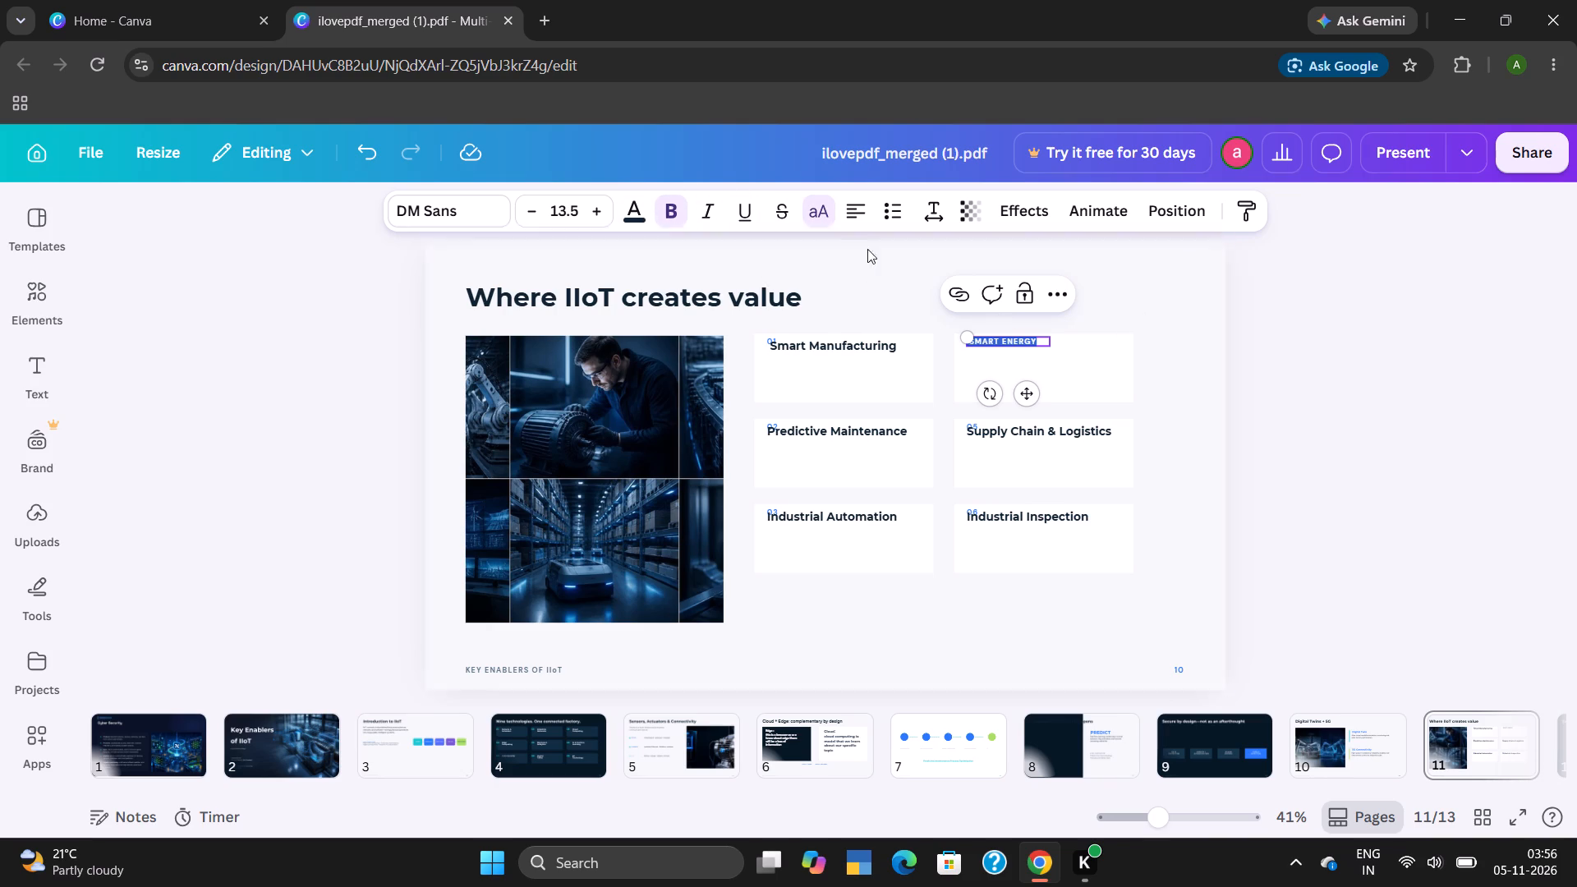
Switch the "Smart Energy" text on page 11 from uppercase back to normal case.
left_click(821, 213)
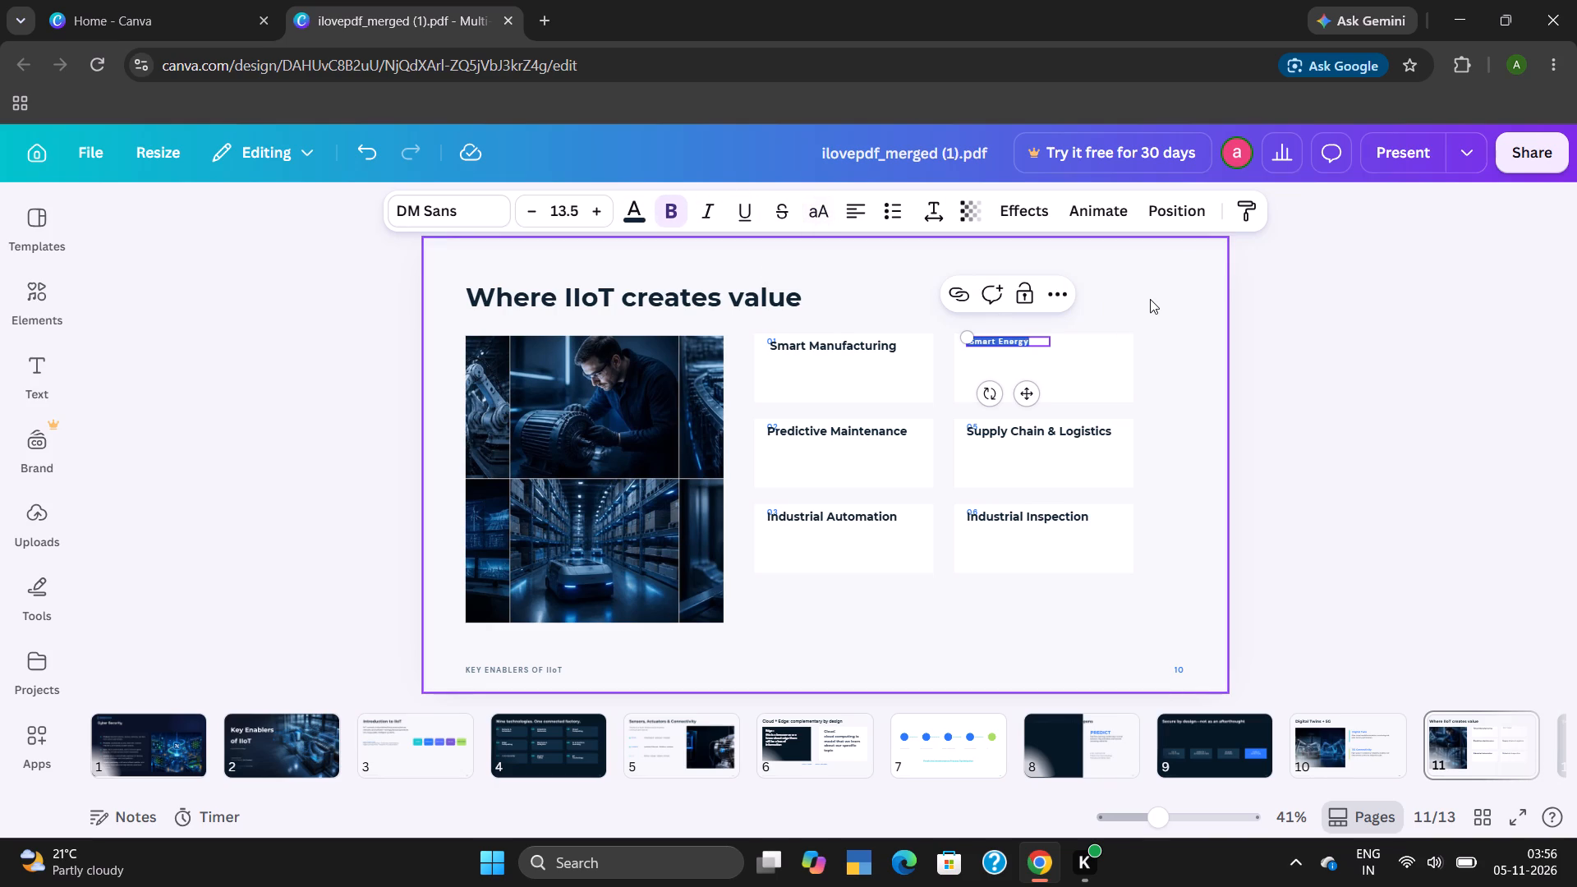
left_click(1150, 299)
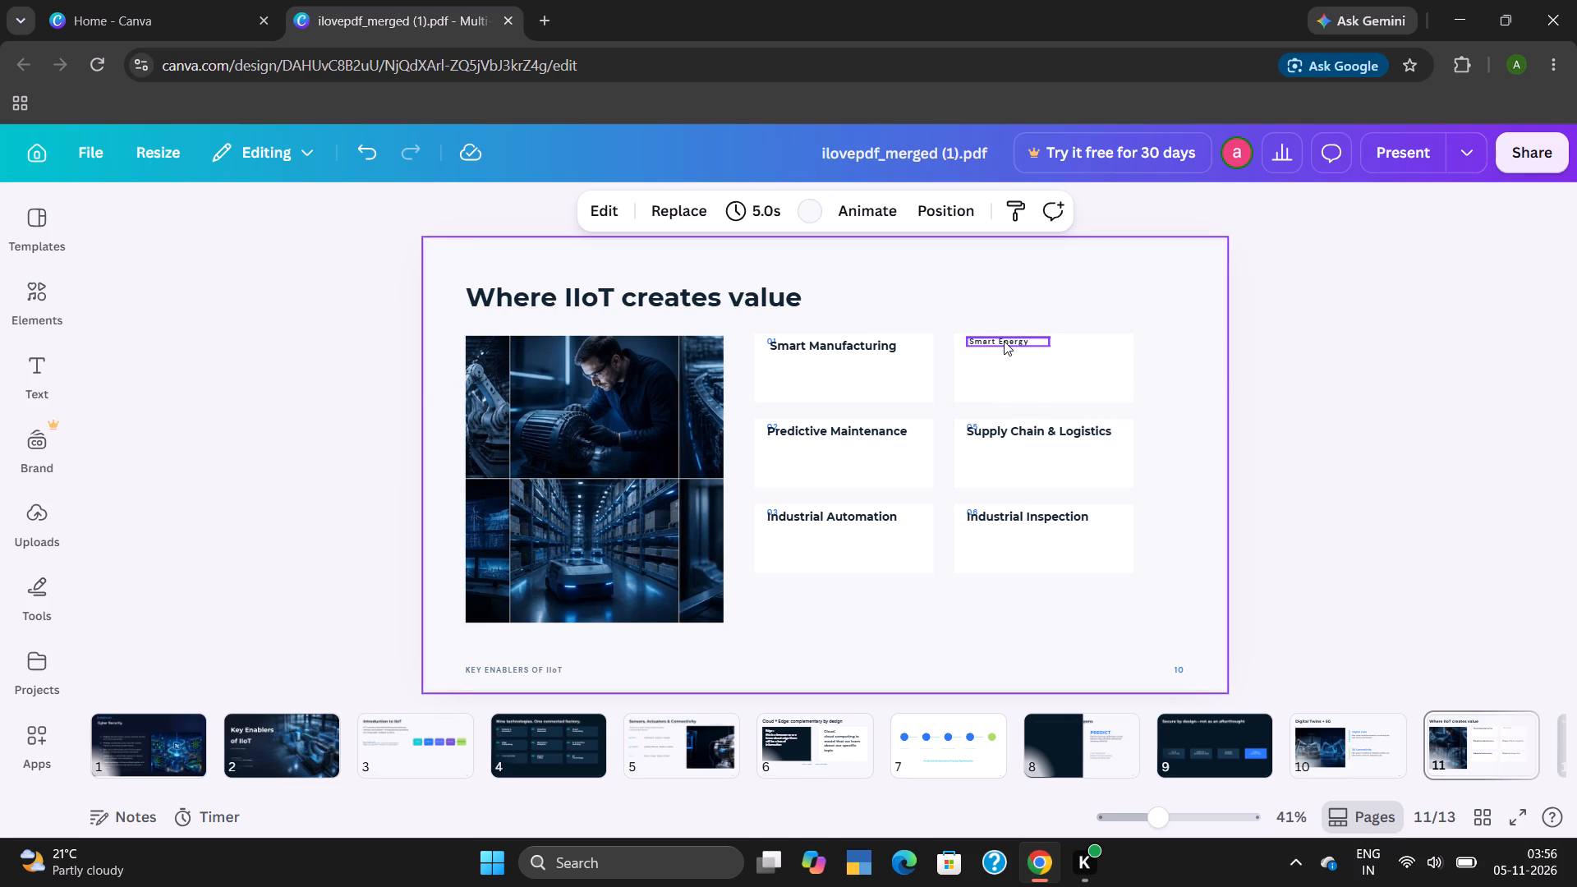
Set the font size of the whole "Smart Energy" text to 19.5.
double_click(1004, 341)
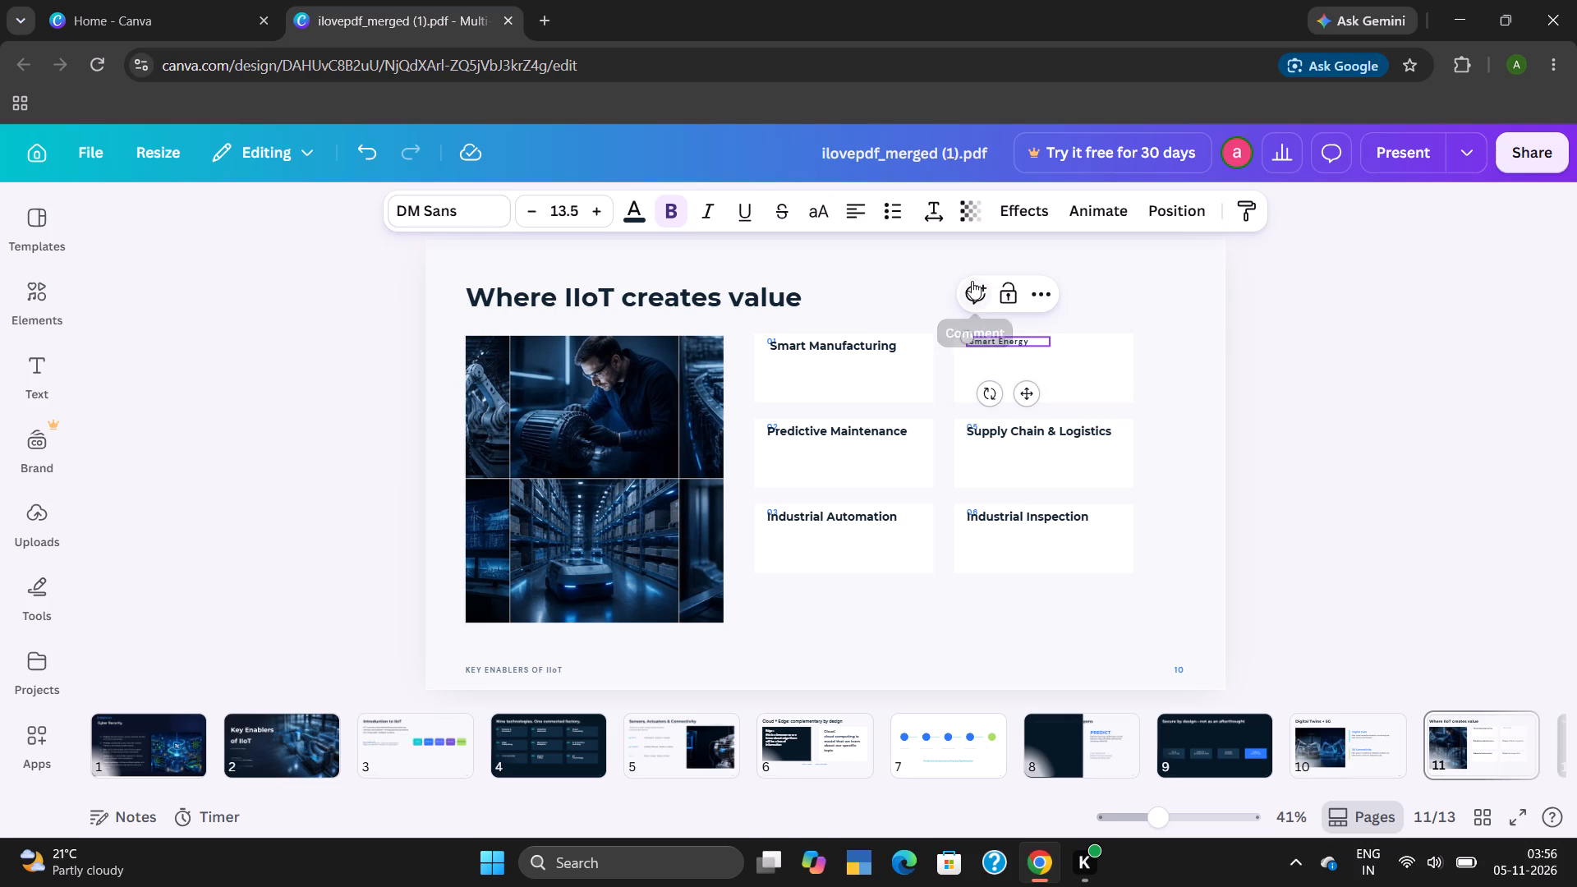
left_click(1025, 338)
double_click(1025, 338)
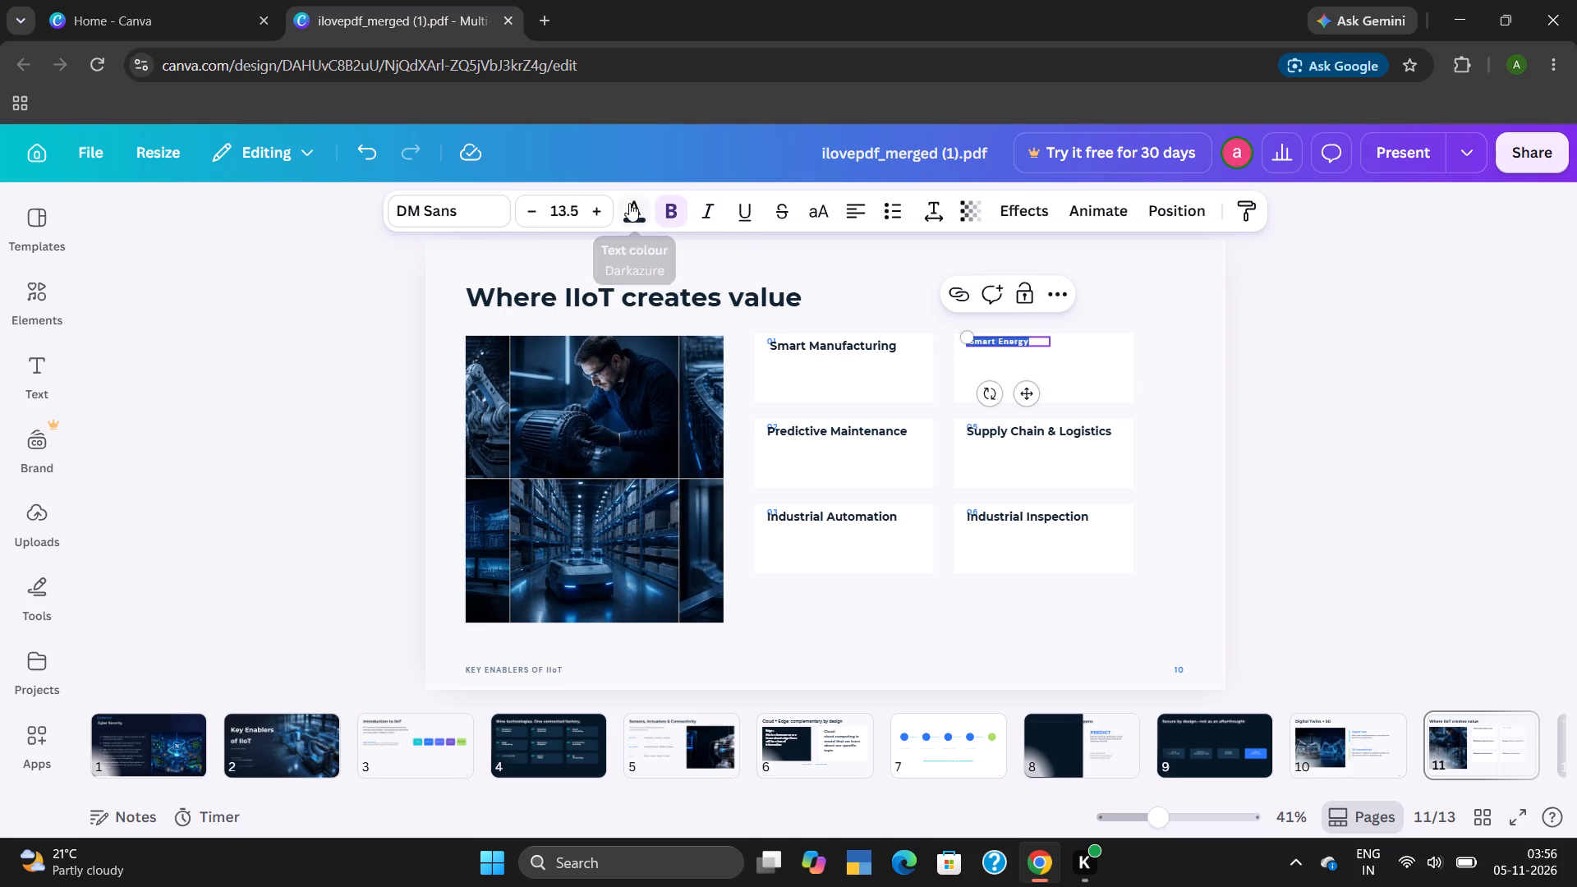
double_click(600, 213)
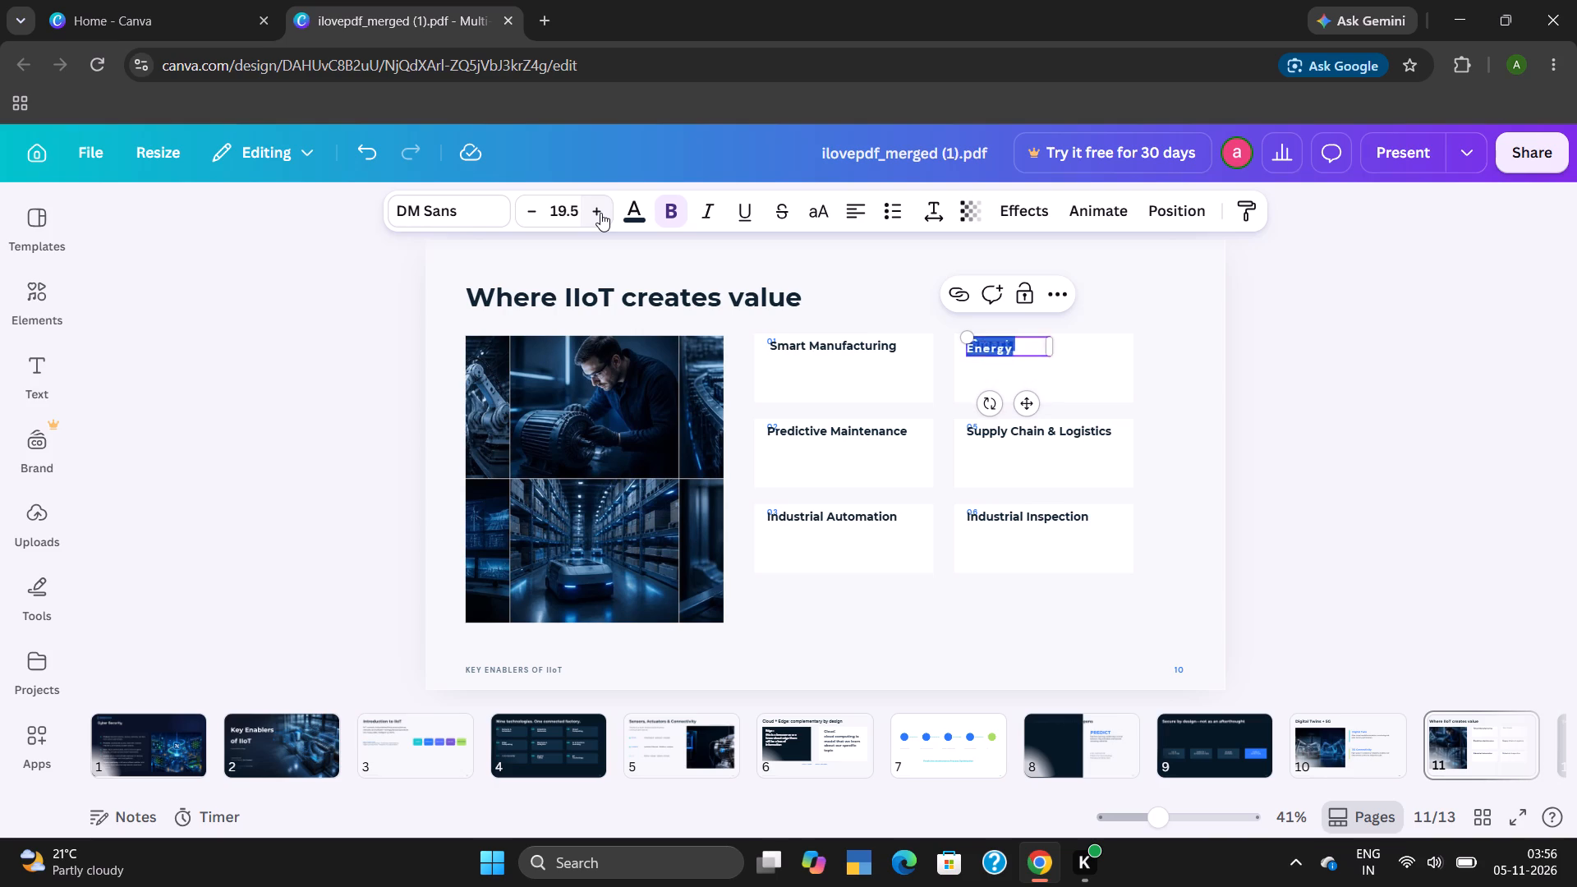
left_click(536, 213)
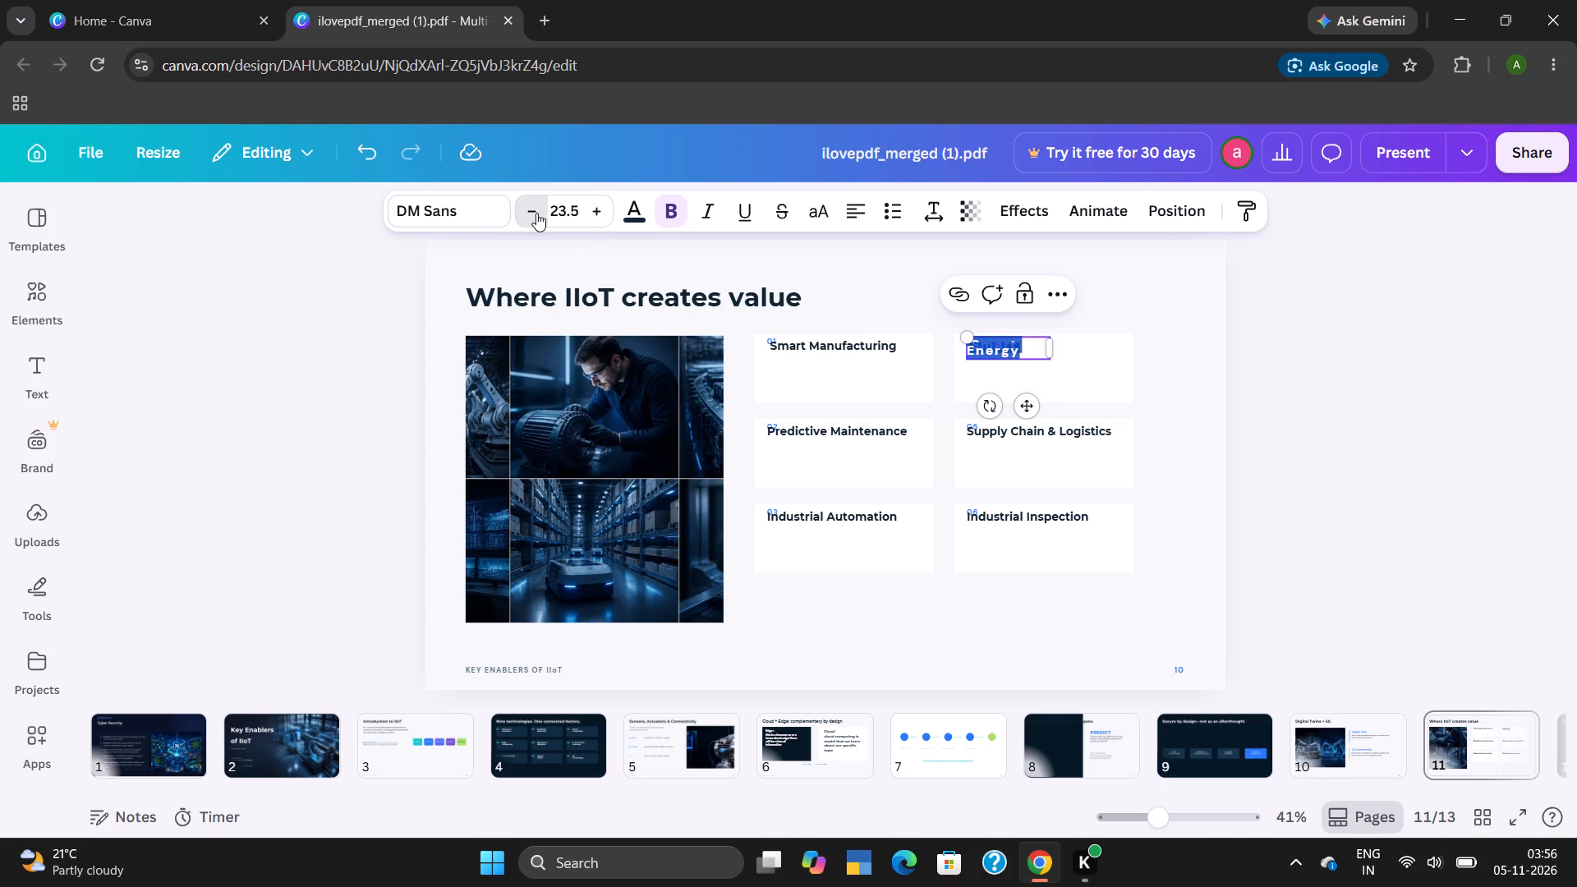
left_click(536, 213)
left_click(536, 213)
left_click(536, 213)
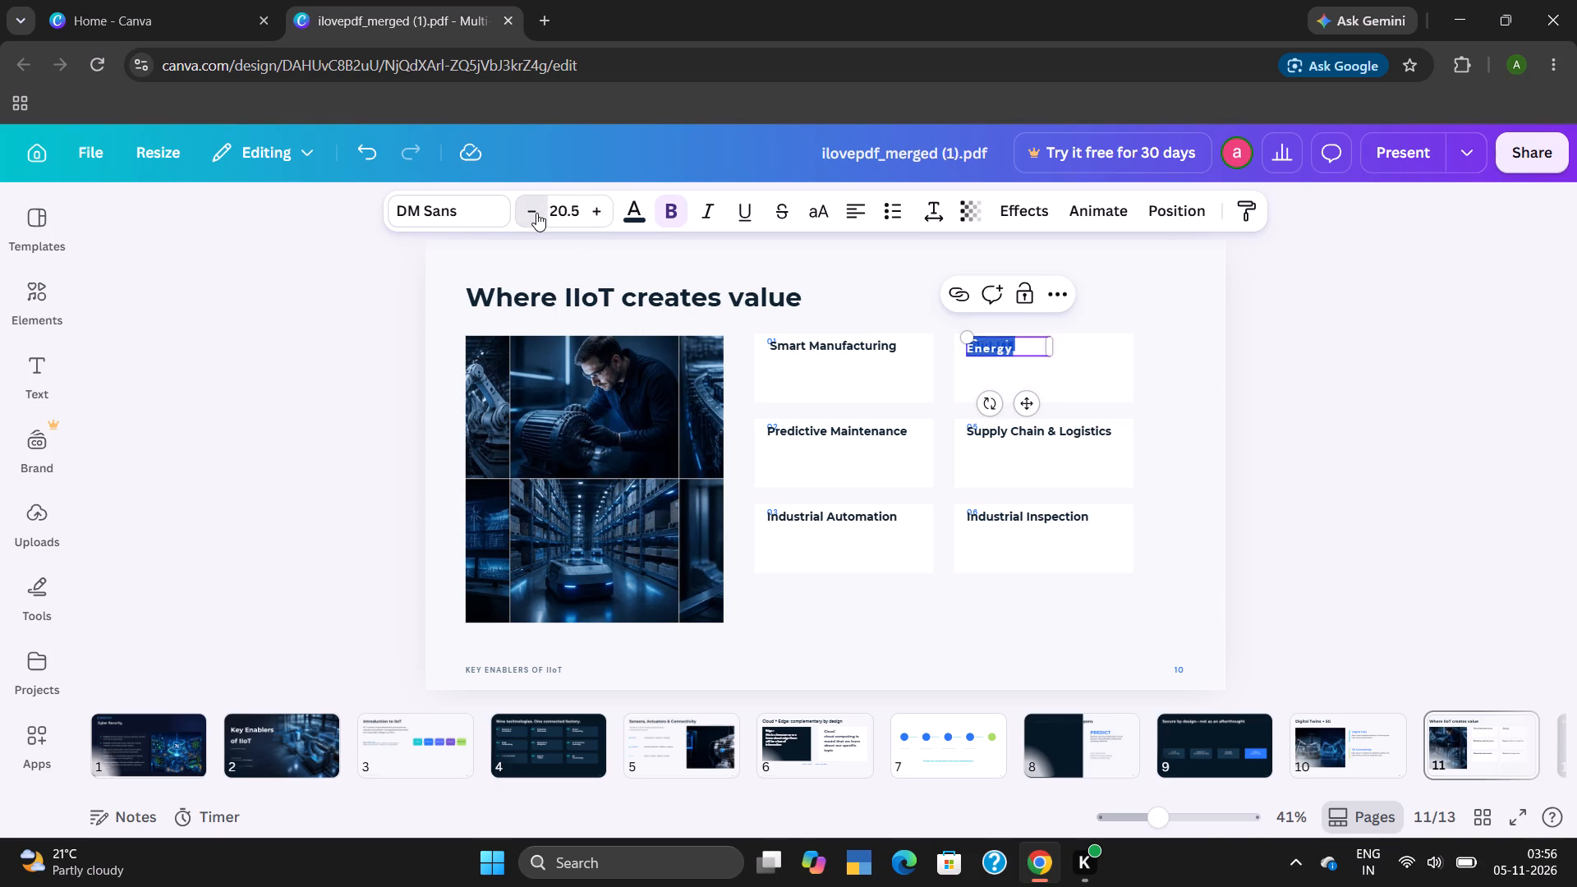
left_click(1106, 334)
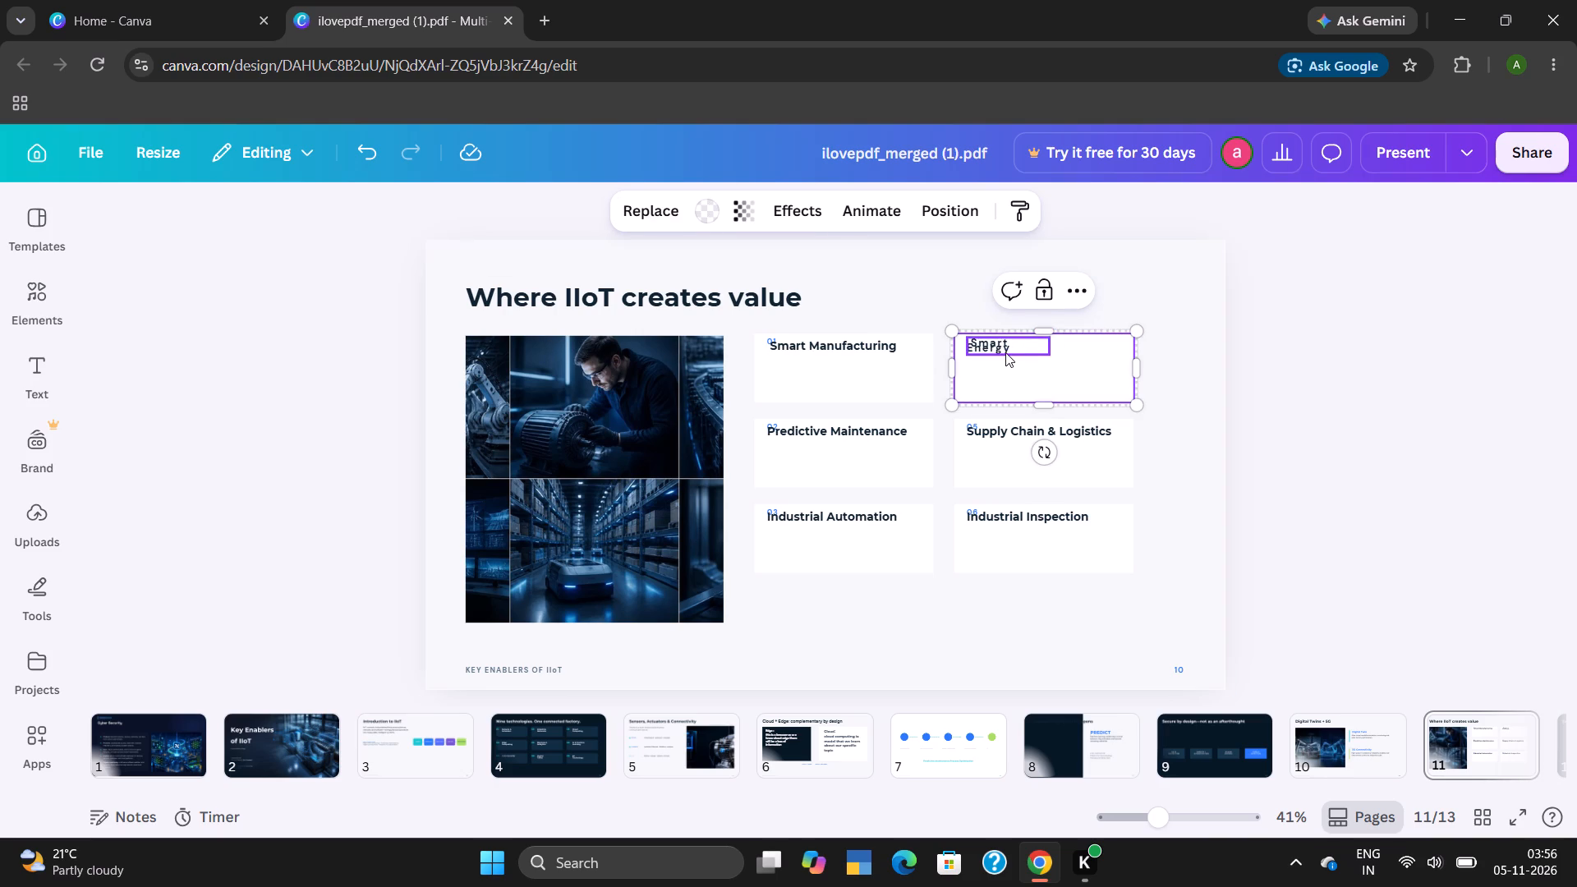
Move the "Smart Energy" text slightly inward and down in its card and widen its box to fit on one line.
left_click_drag(1001, 352, 1014, 356)
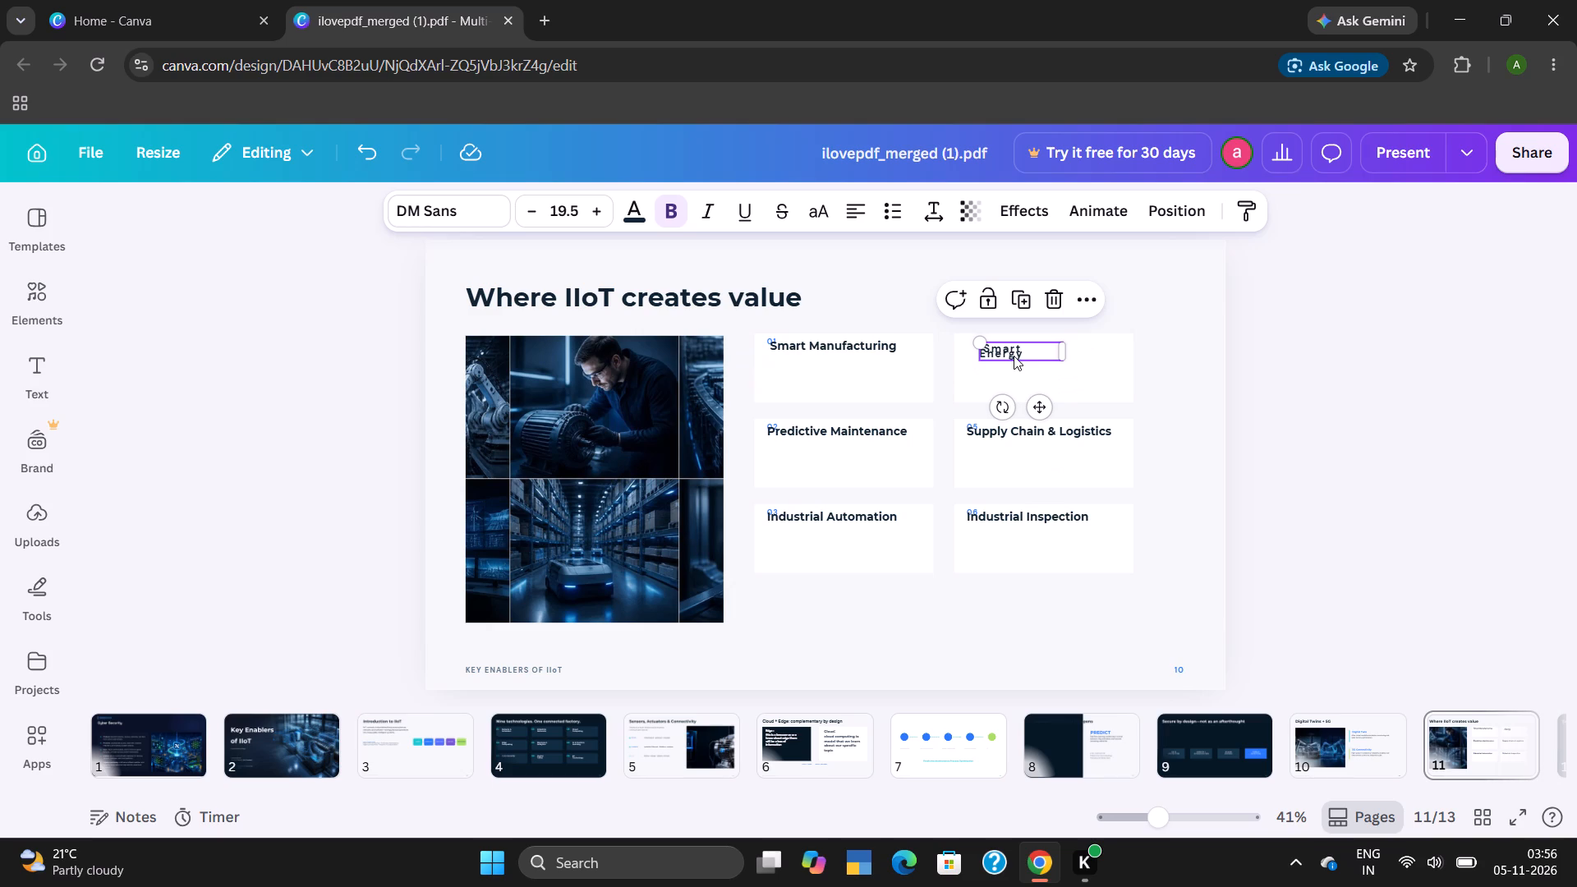
left_click_drag(1064, 345, 1089, 346)
left_click(1124, 379)
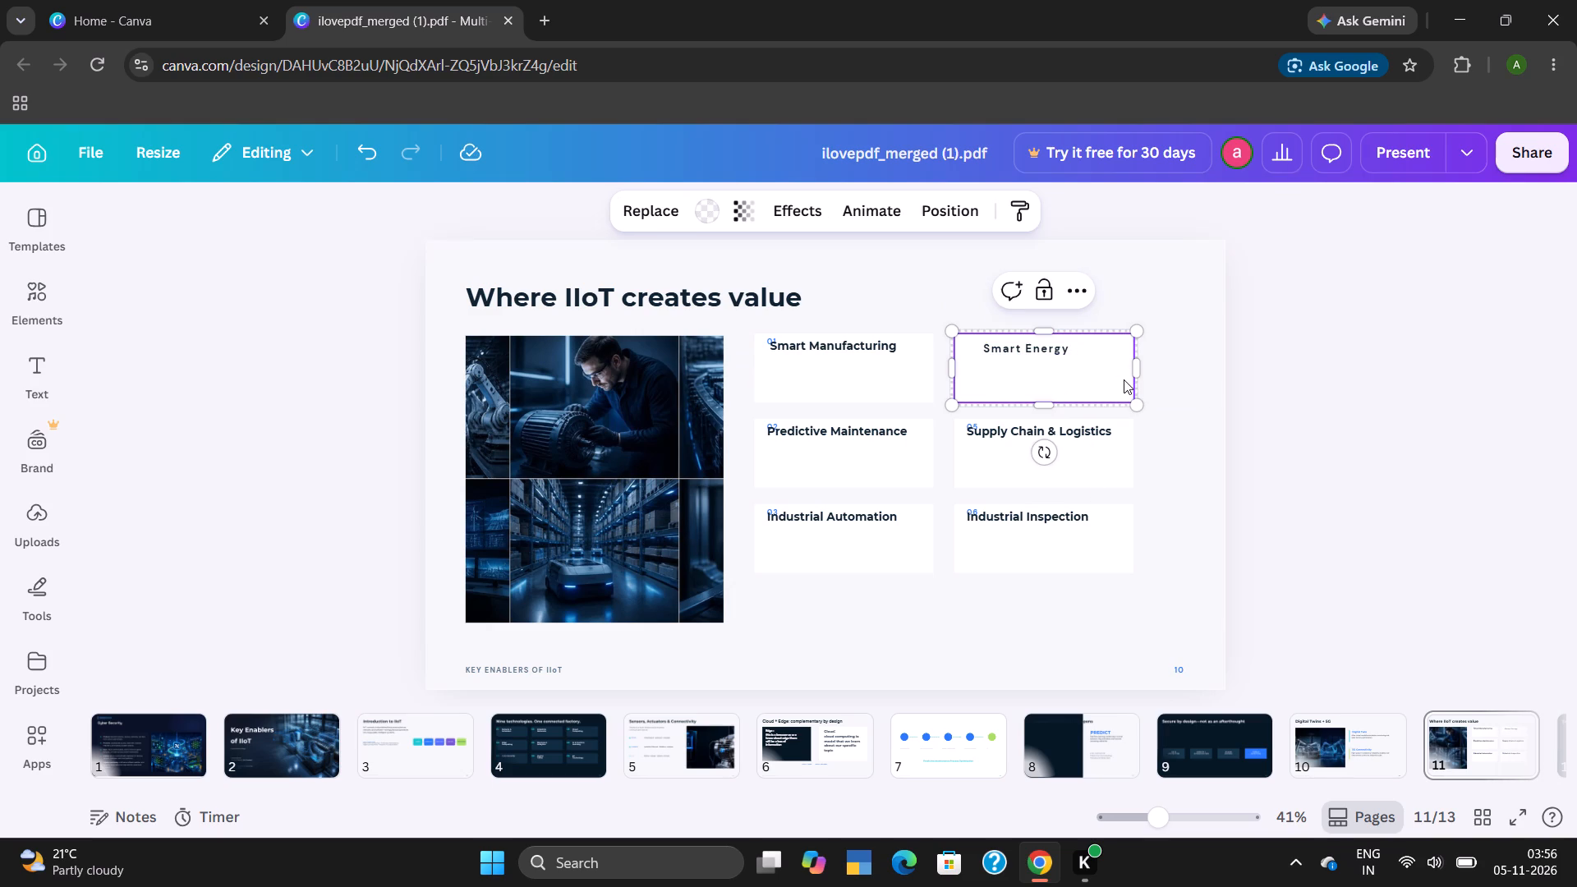
left_click(1145, 398)
left_click(1176, 411)
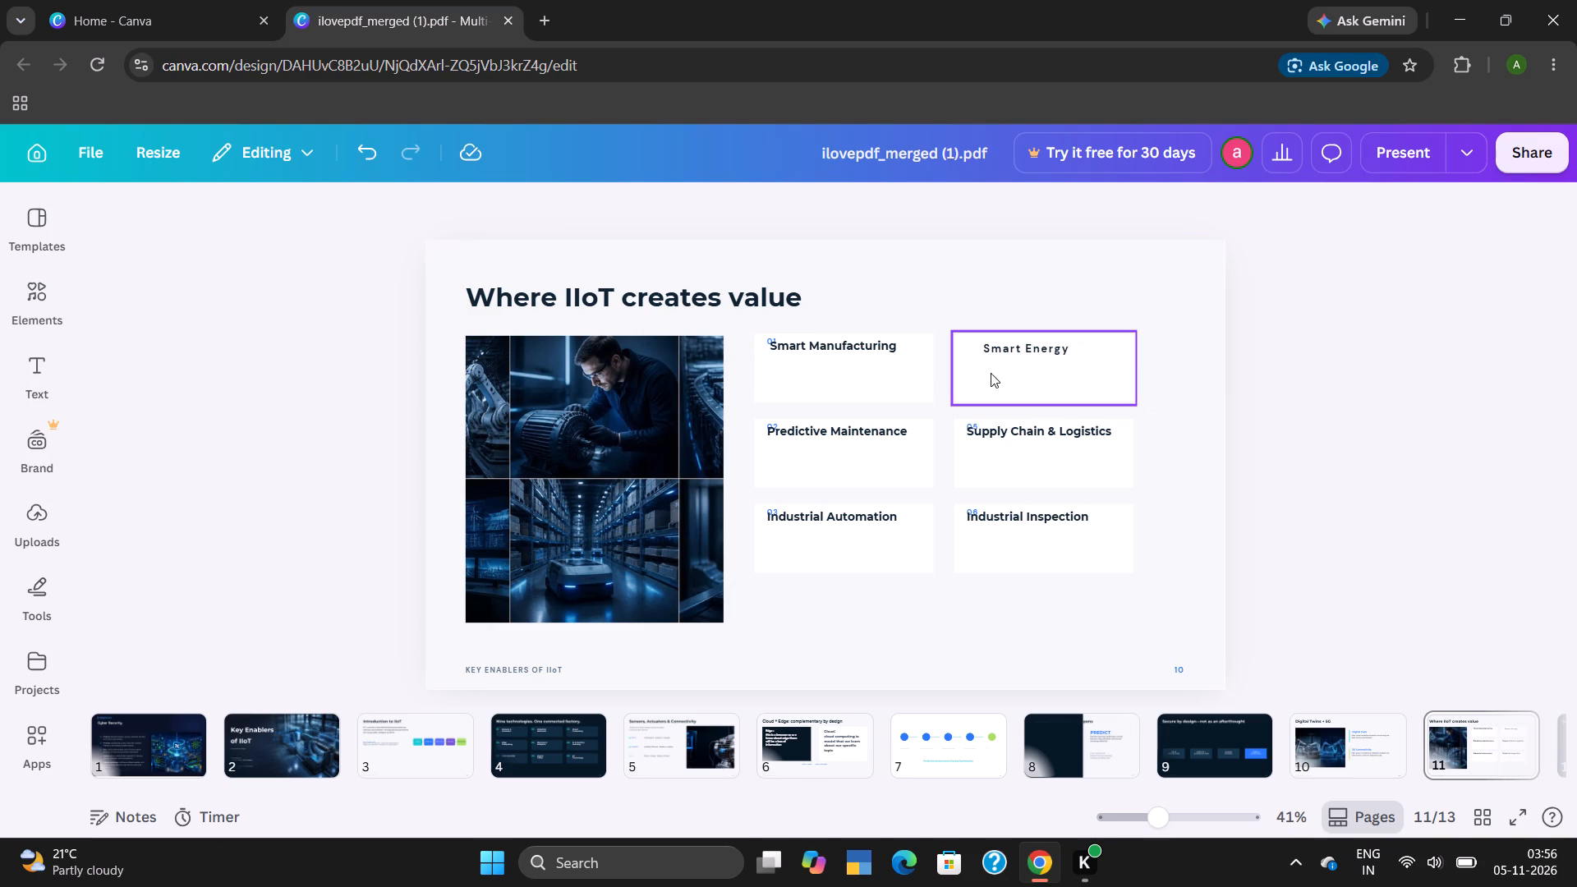
Replace the "Predictive Maintenance" card text on page 11 with a space and move its text box slightly down in the card.
double_click(871, 428)
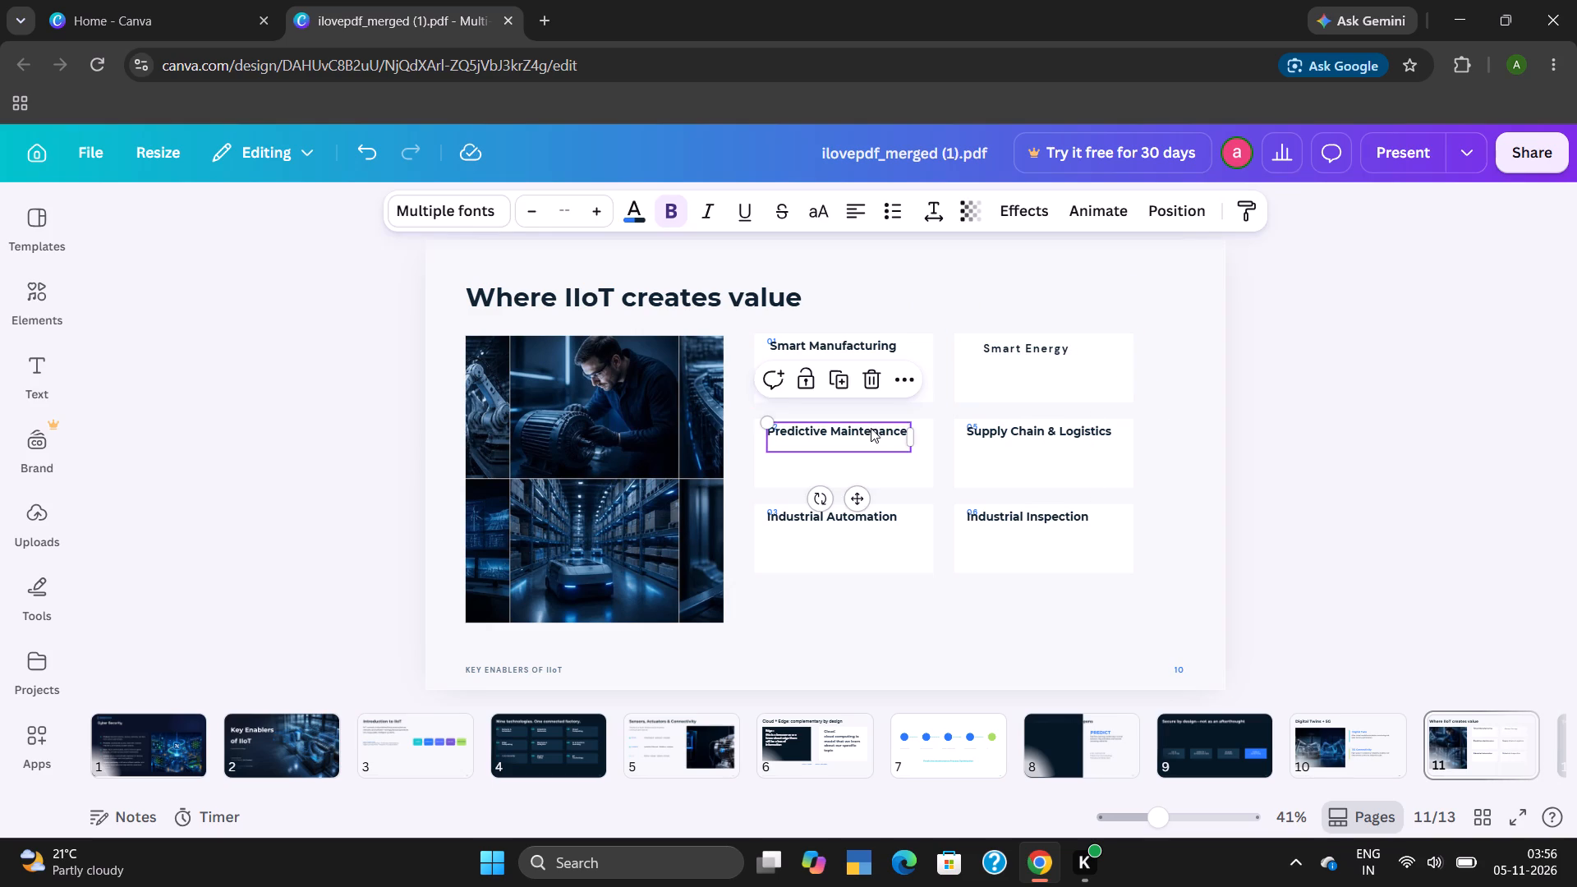
left_click(871, 428)
key("space")
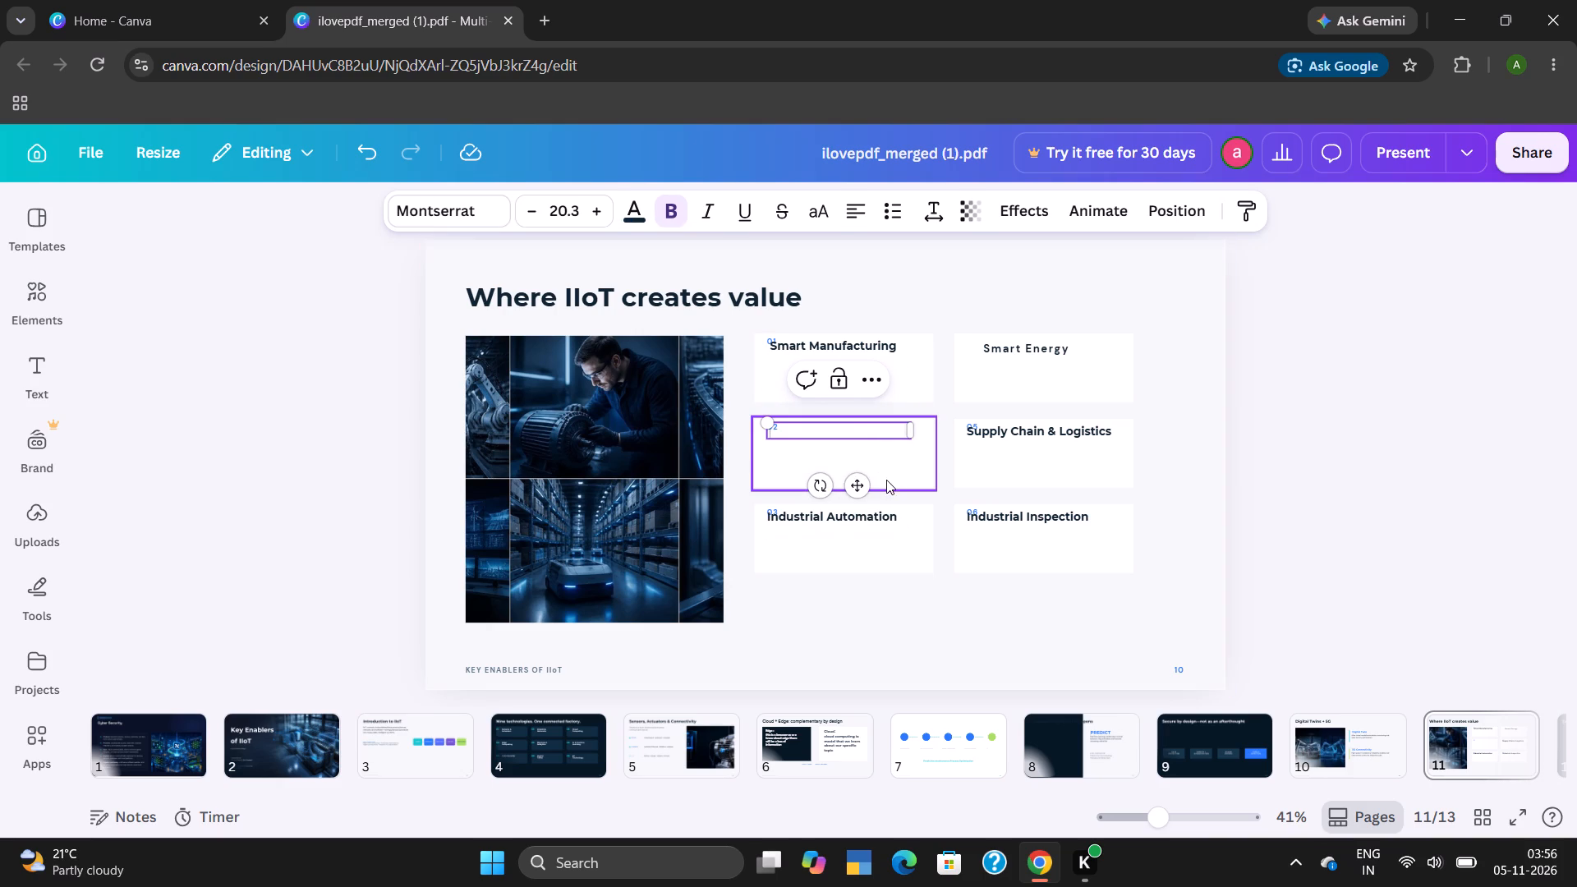
left_click(886, 480)
left_click(874, 442)
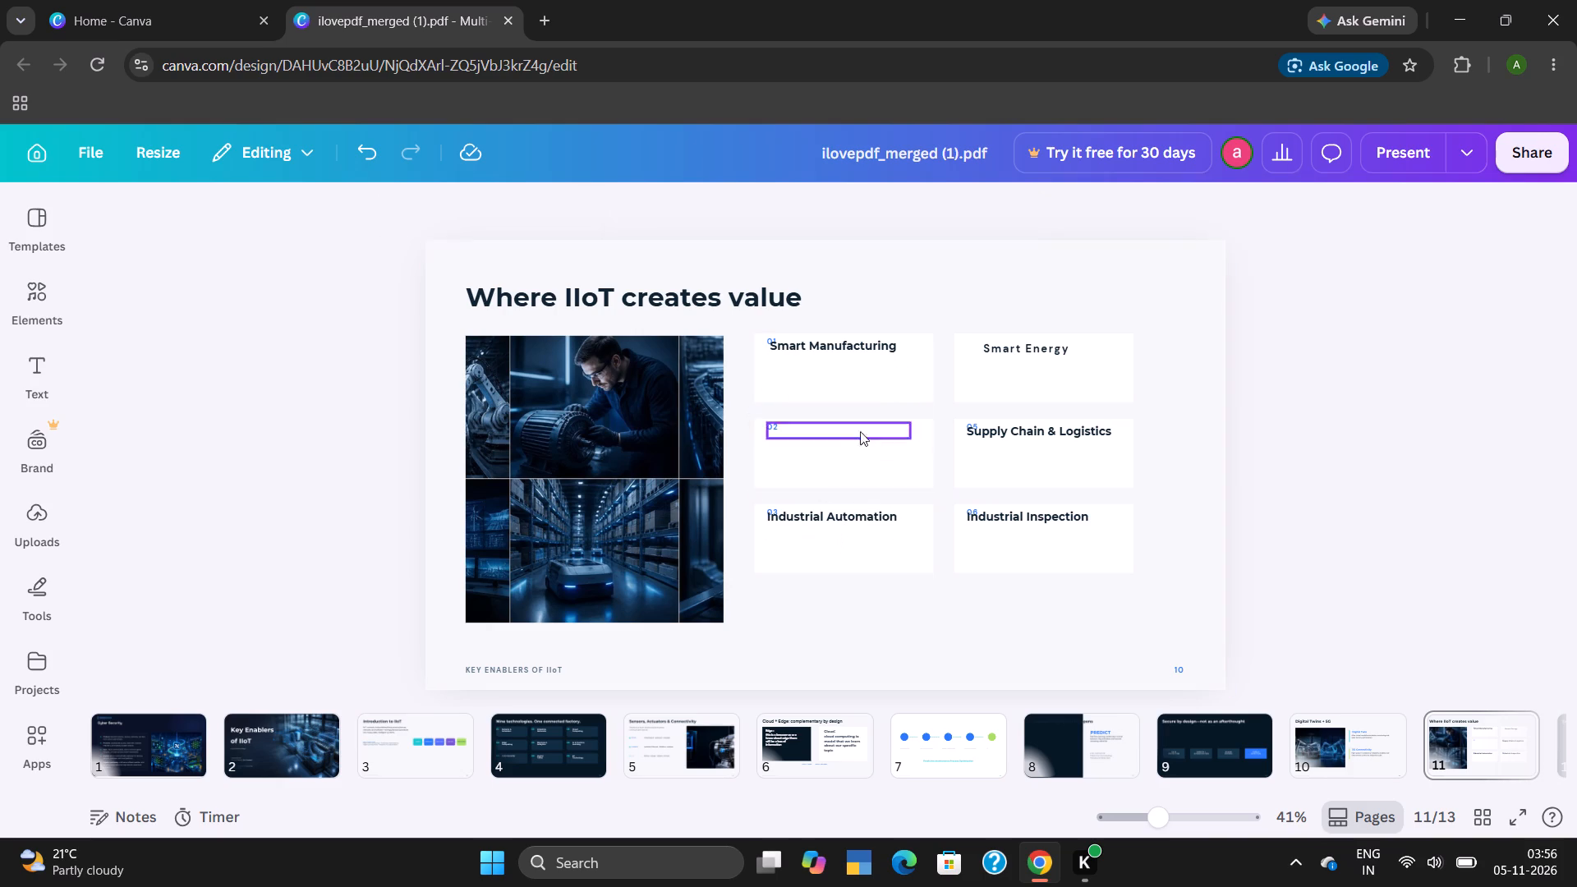
left_click(841, 430)
left_click_drag(842, 430, 847, 440)
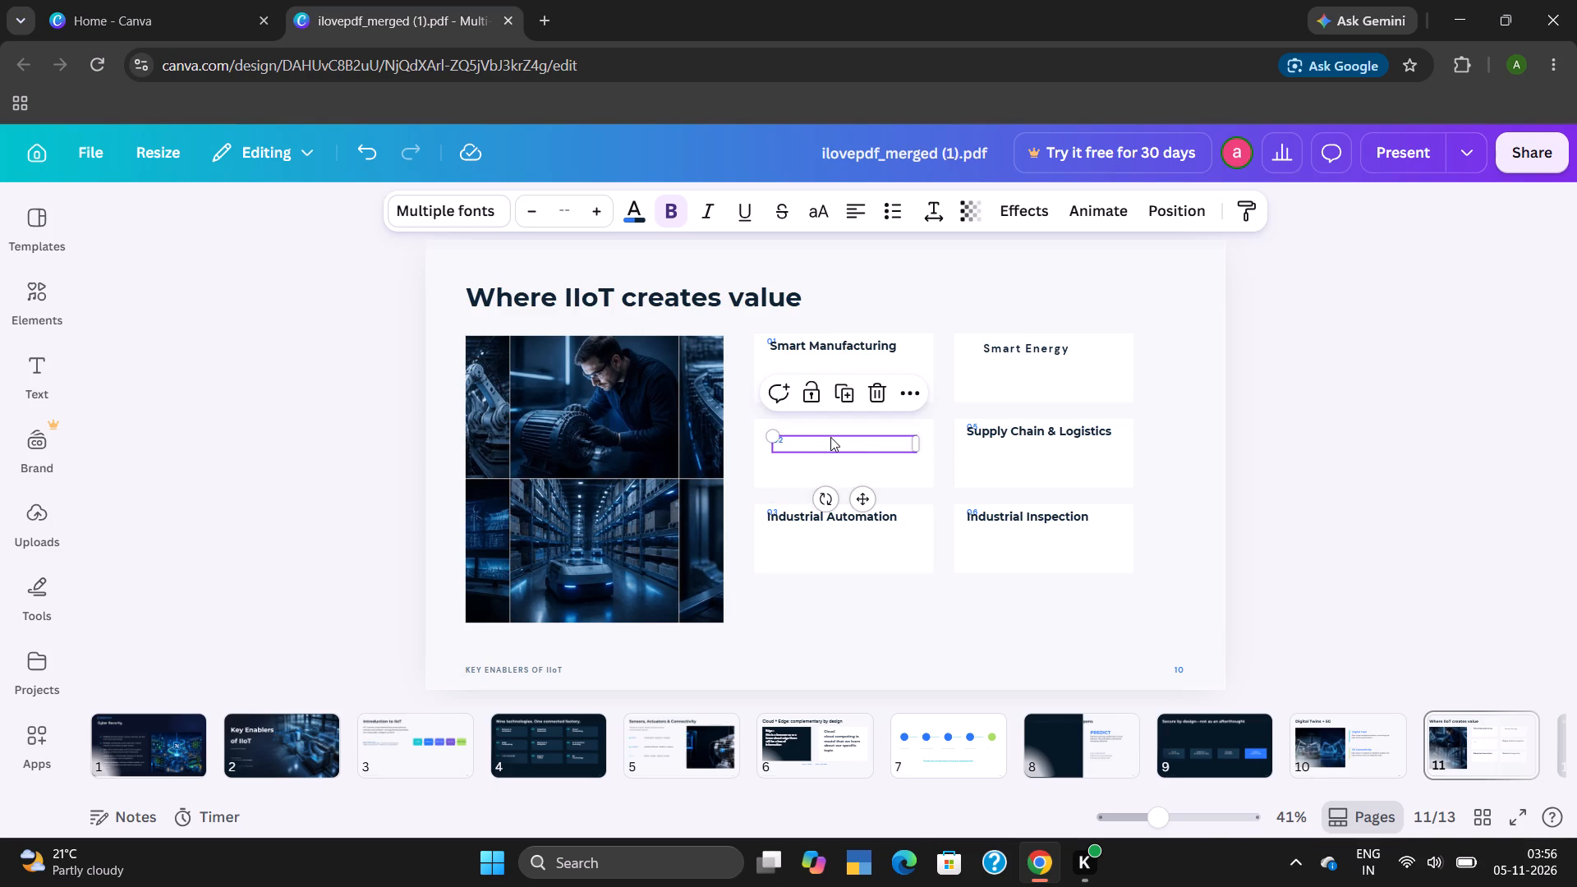
Enter "Predictive Maintenance" in the emptied card heading, replacing the space.
double_click(830, 437)
double_click(804, 443)
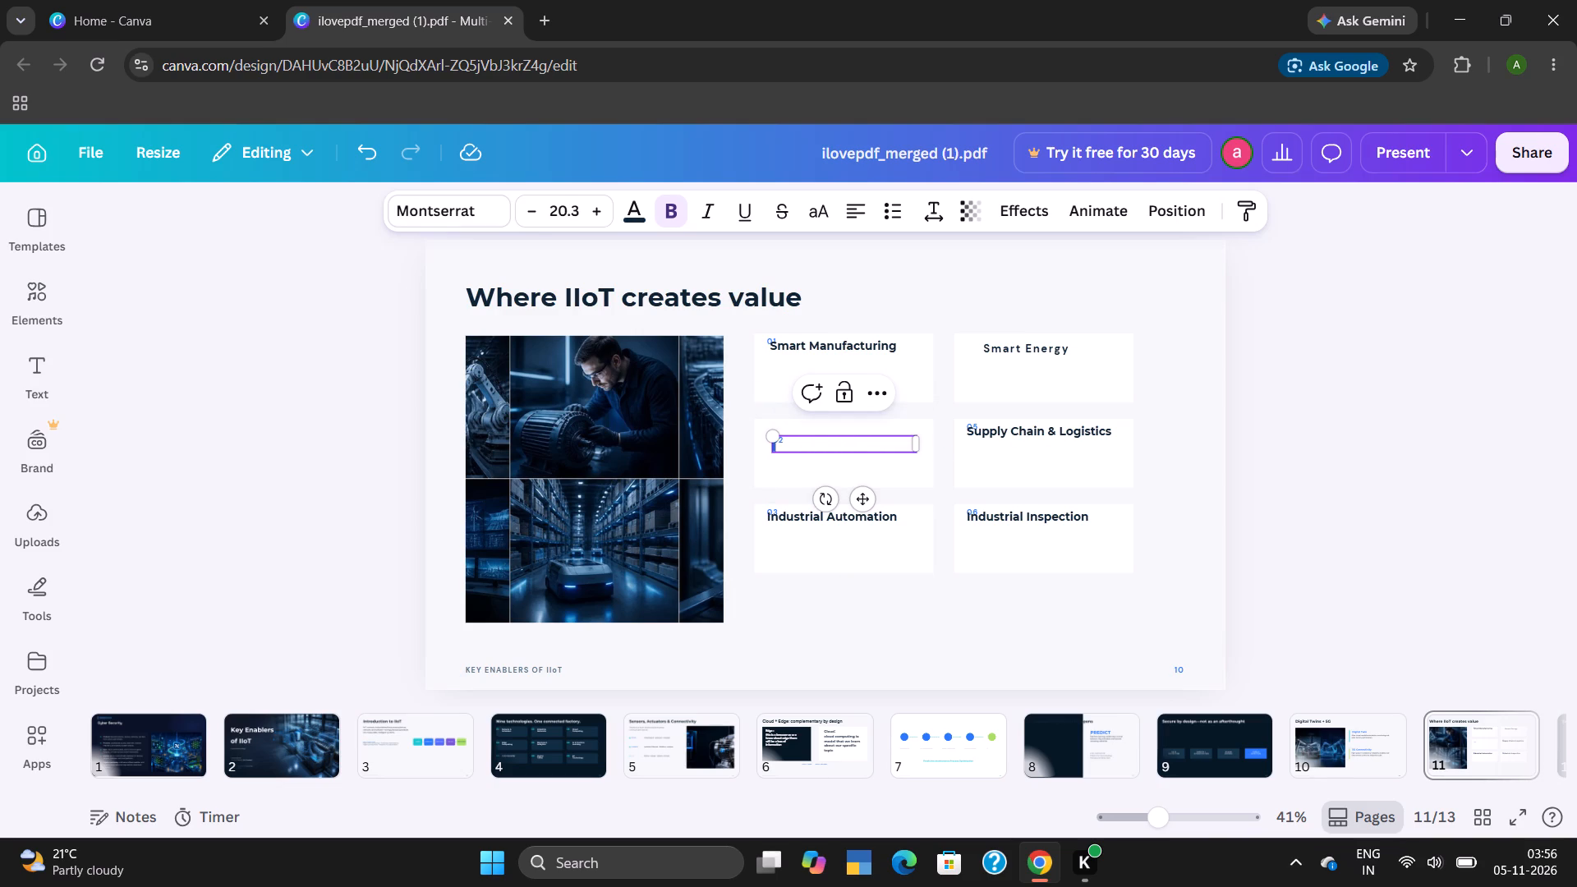
type("Predictive")
key("space")
type("Main")
type("tenance")
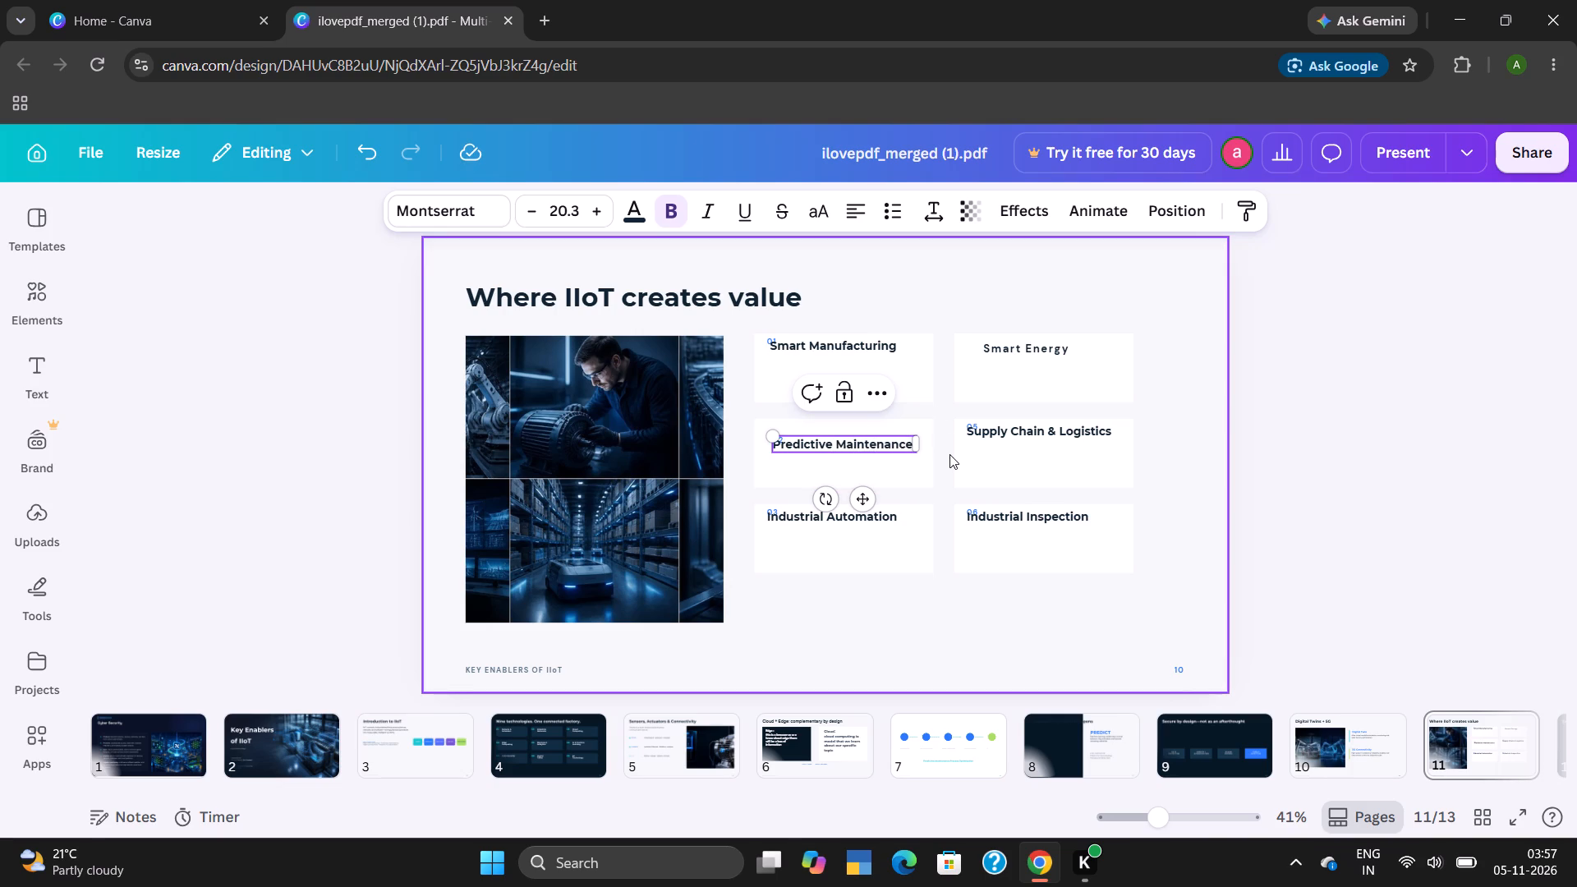
left_click(949, 454)
left_click(934, 497)
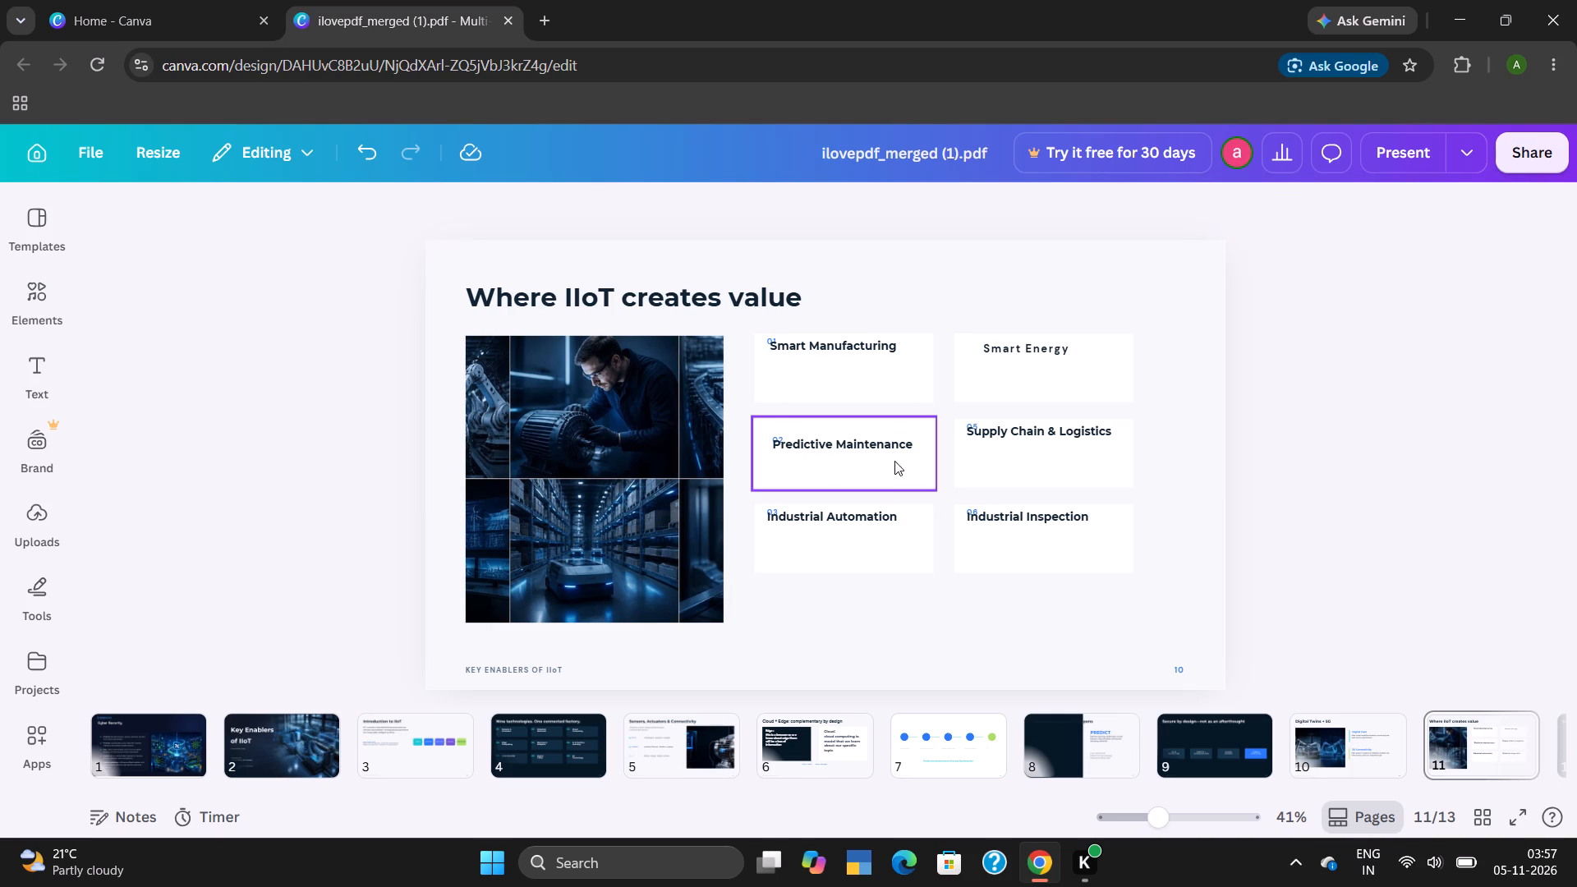
left_click(860, 443)
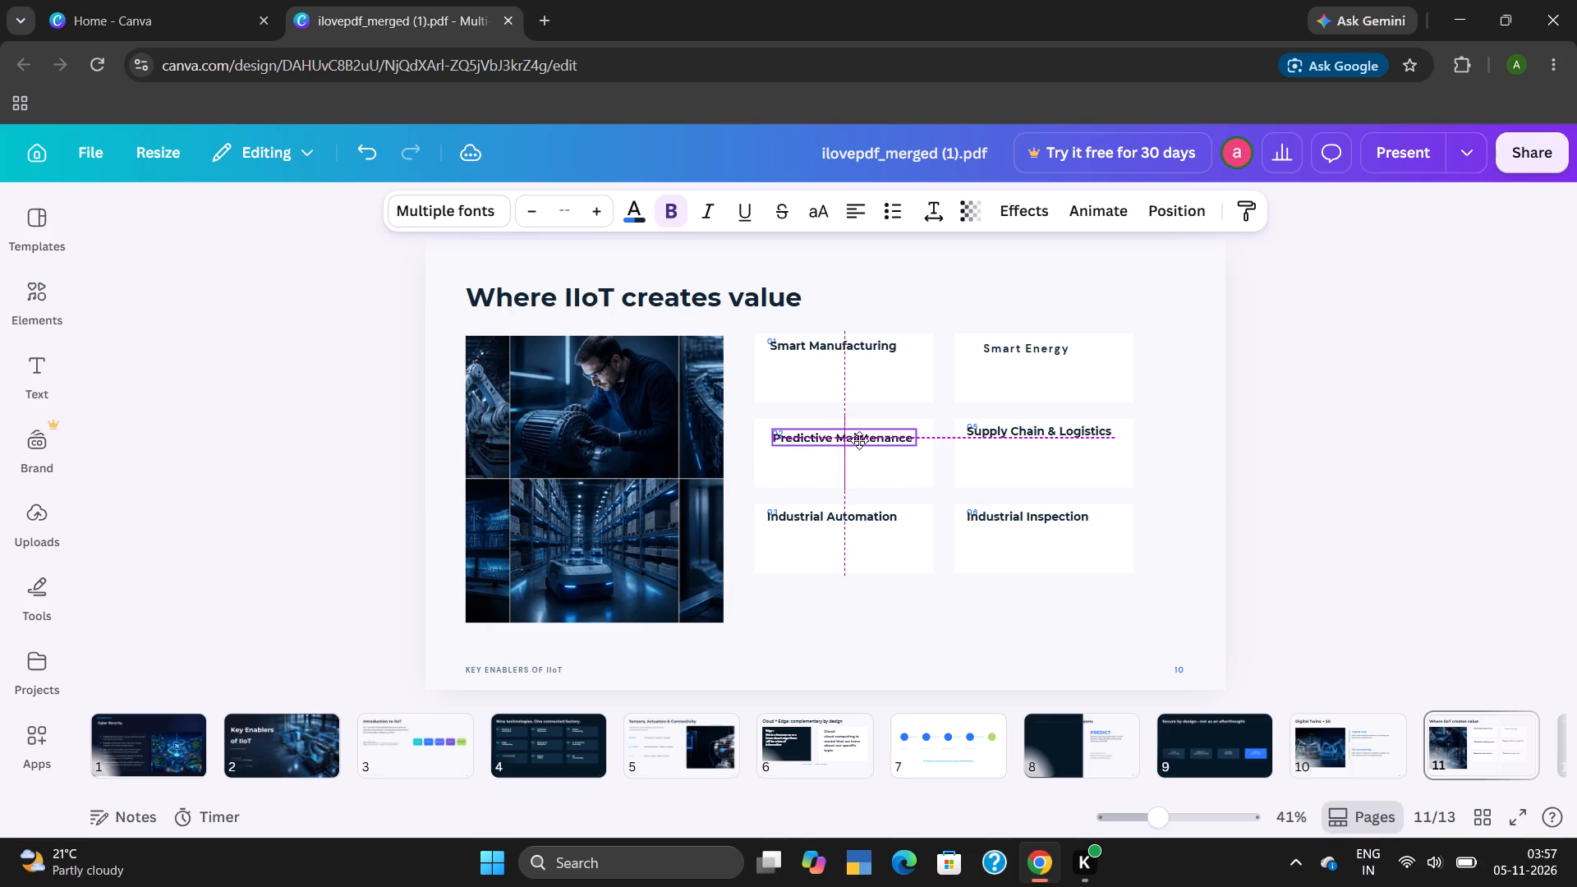
Replace the "Supply Chain & Logistics" card heading with "Supply chan &Logistics", starting with a leading space.
triple_click(1035, 434)
key("space")
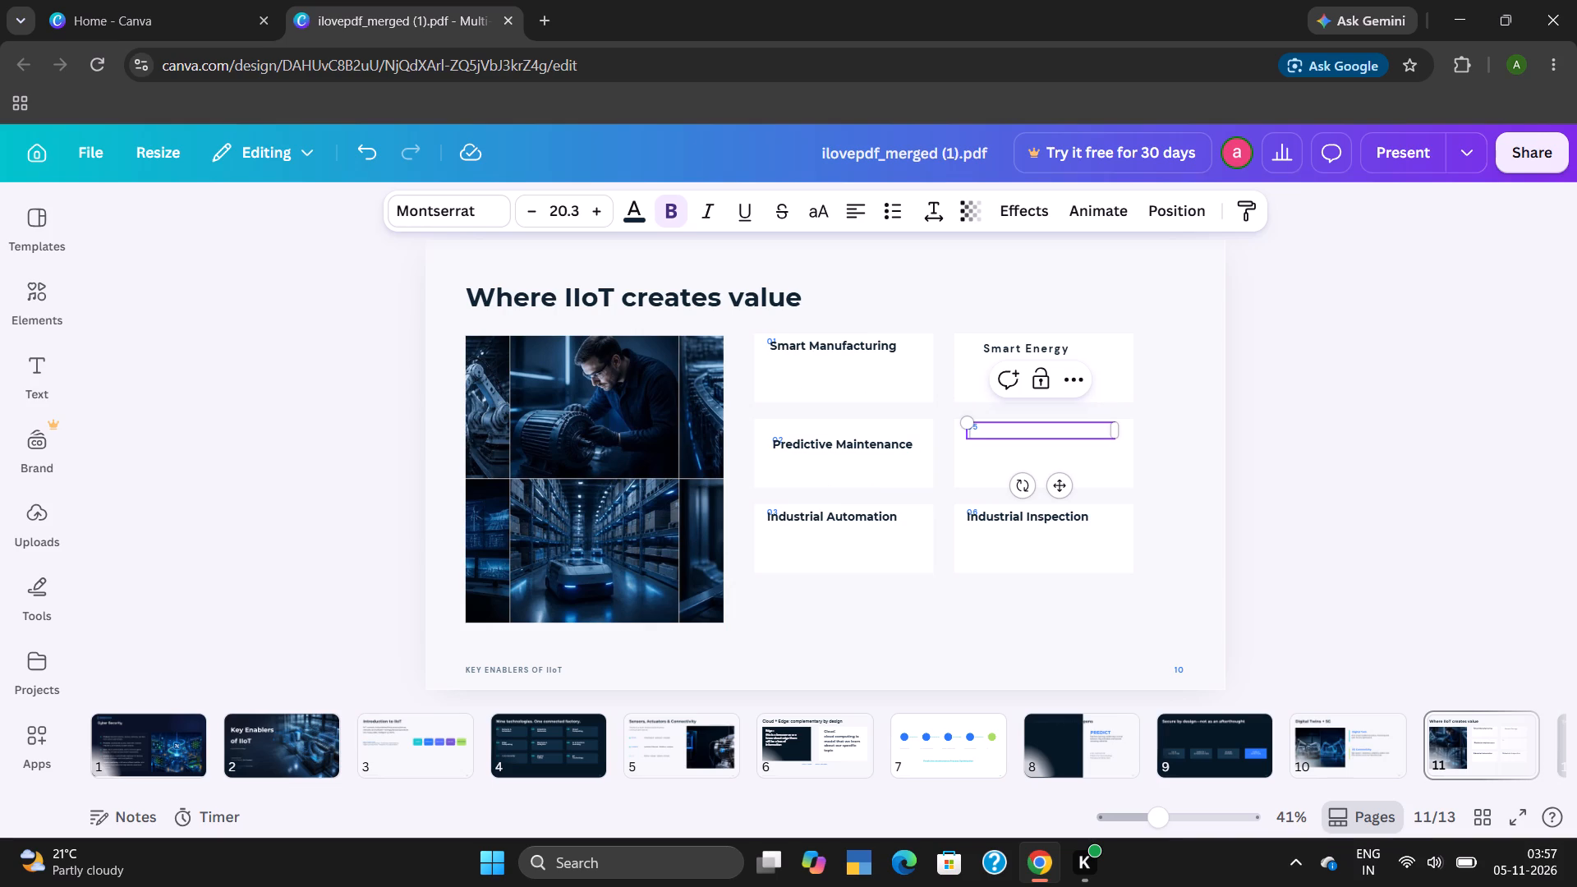
key("shift+s")
type("upply")
key("space")
type("chan")
key("space")
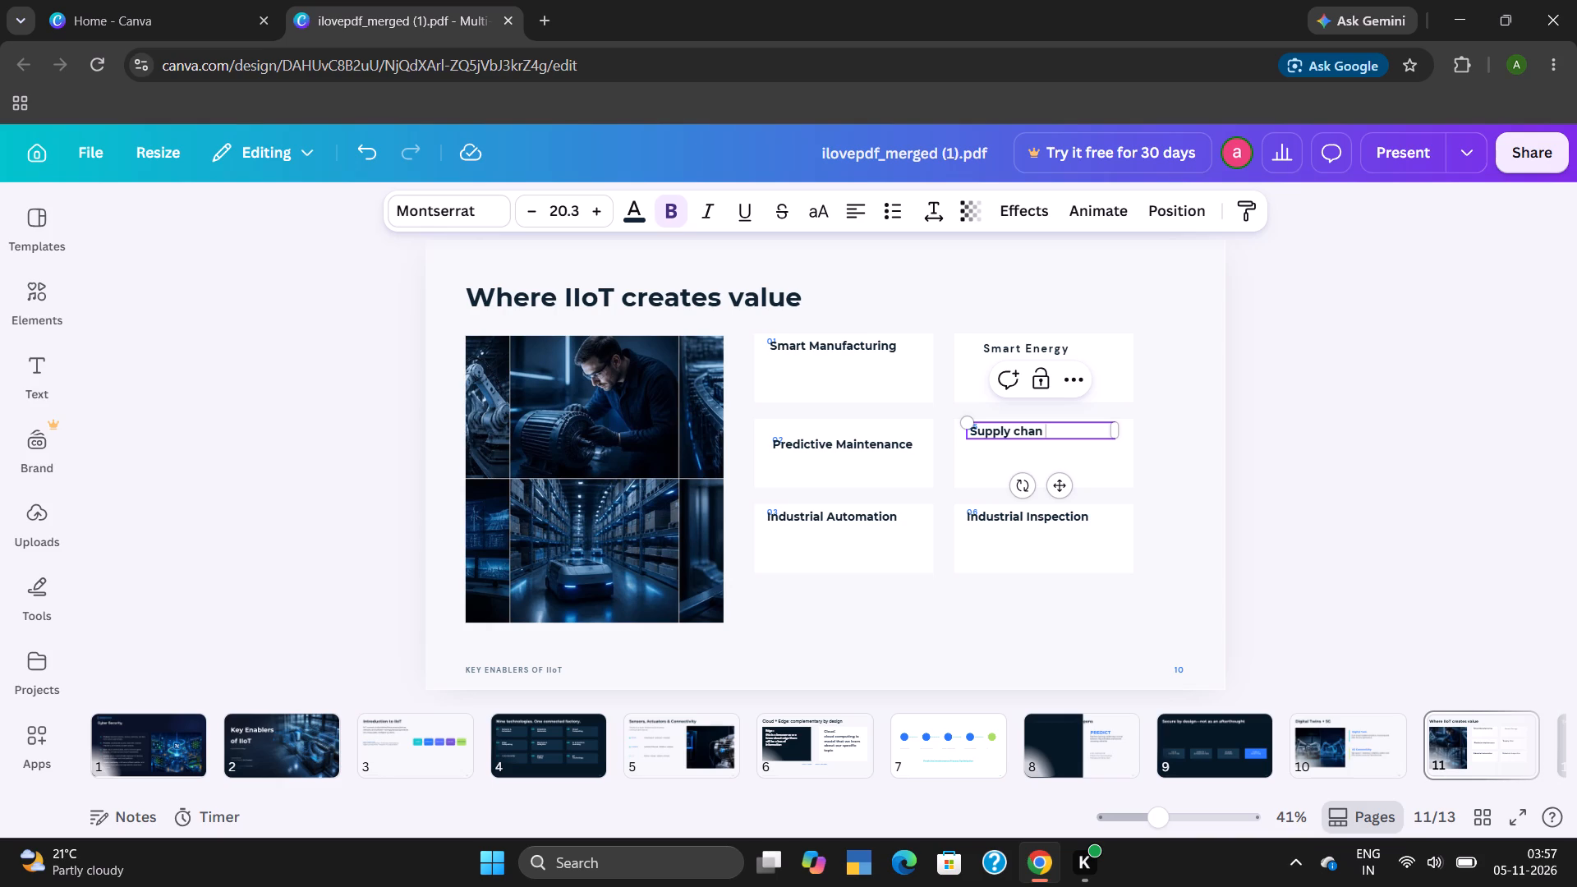
key("shift+ampersand")
type("Lo")
type("gisti")
type("cs")
left_click(1138, 487)
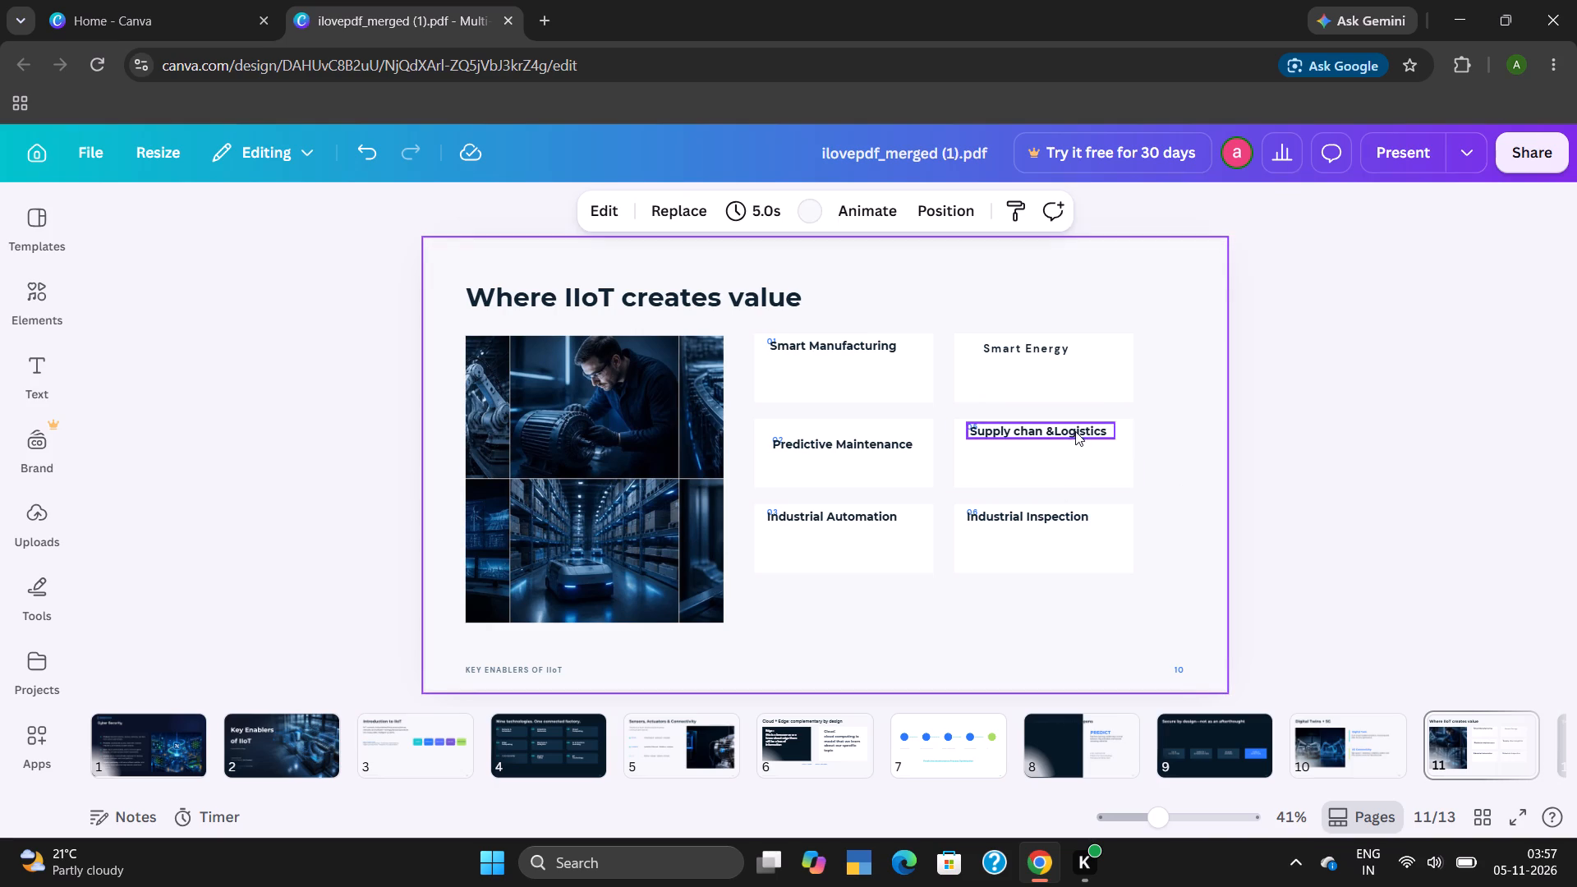
left_click(1073, 429)
left_click(1101, 467)
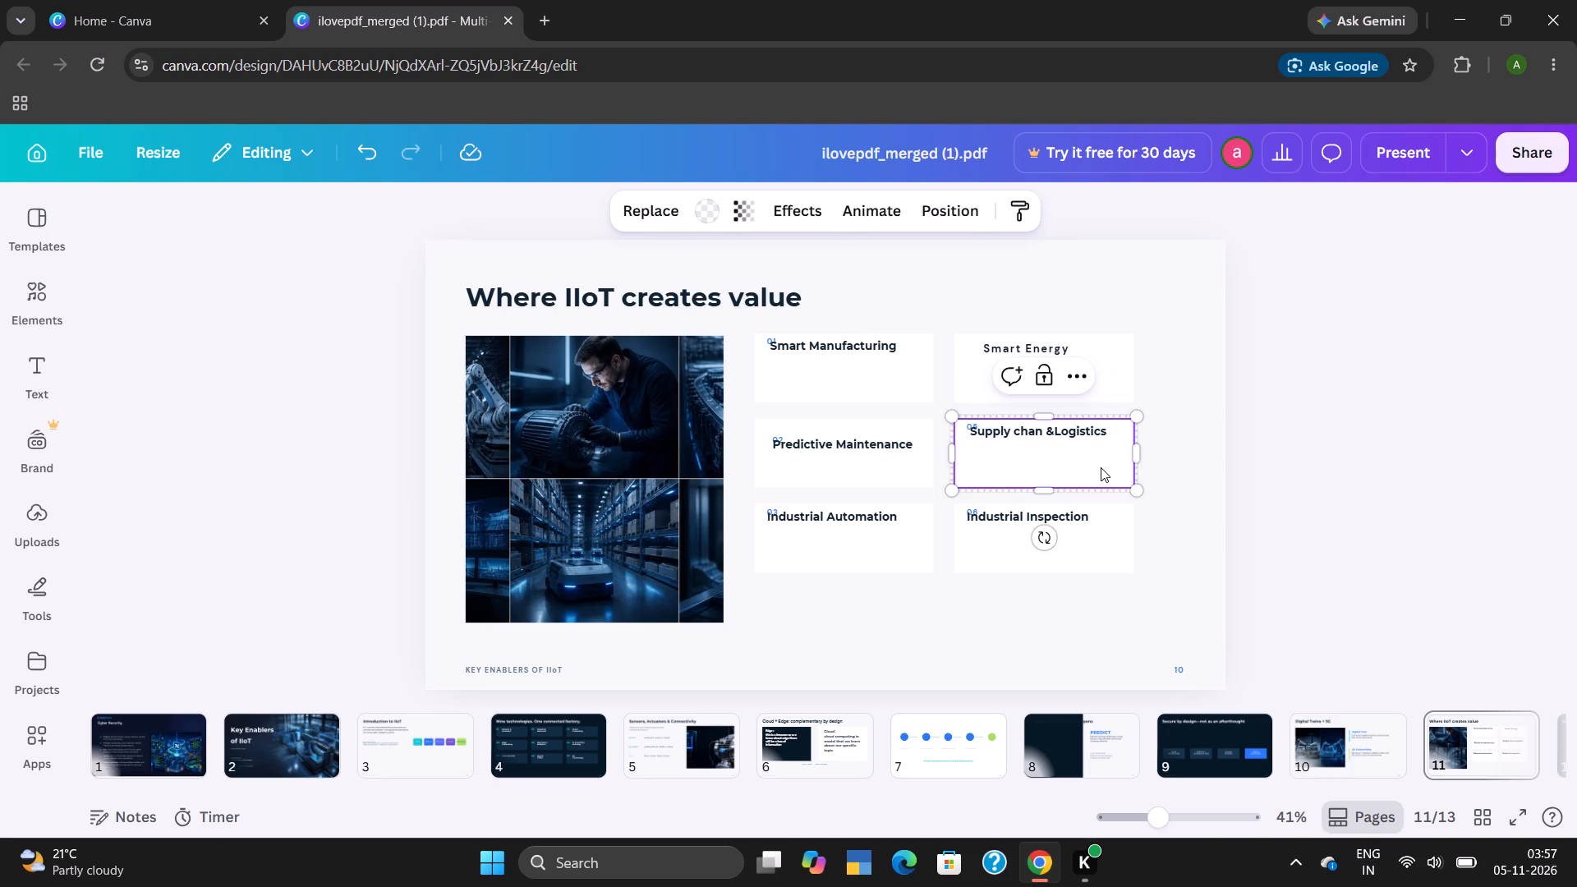
Retype the "Industrial Inspection" card heading as "Industrial Inspection" with a leading space, replacing the whole text.
triple_click(1065, 508)
left_click(1065, 508)
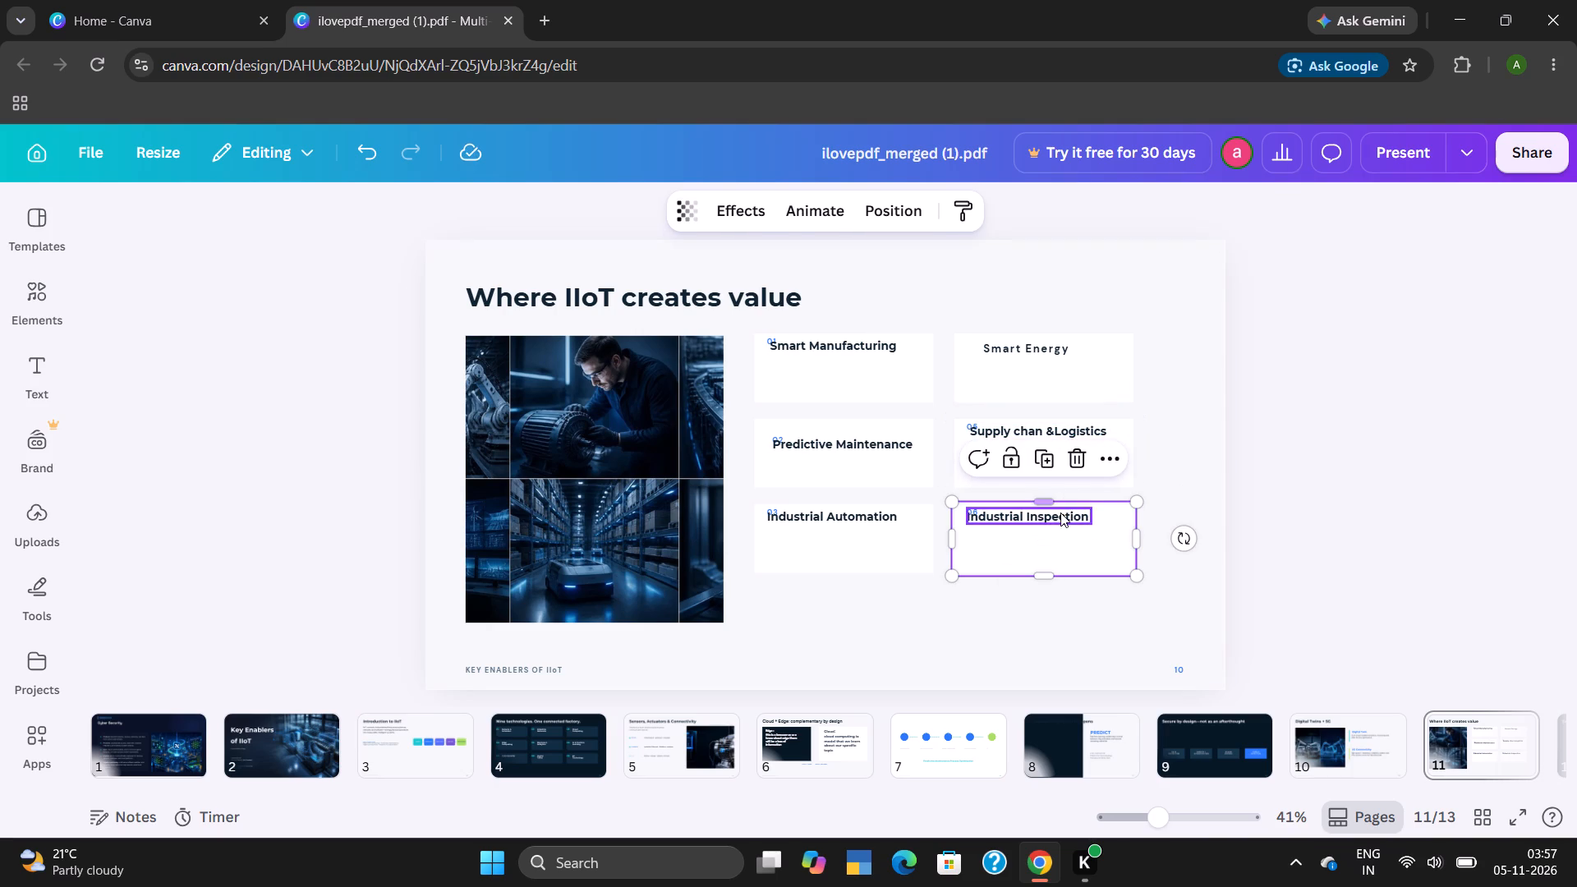
left_click(1060, 514)
triple_click(1060, 514)
key("space")
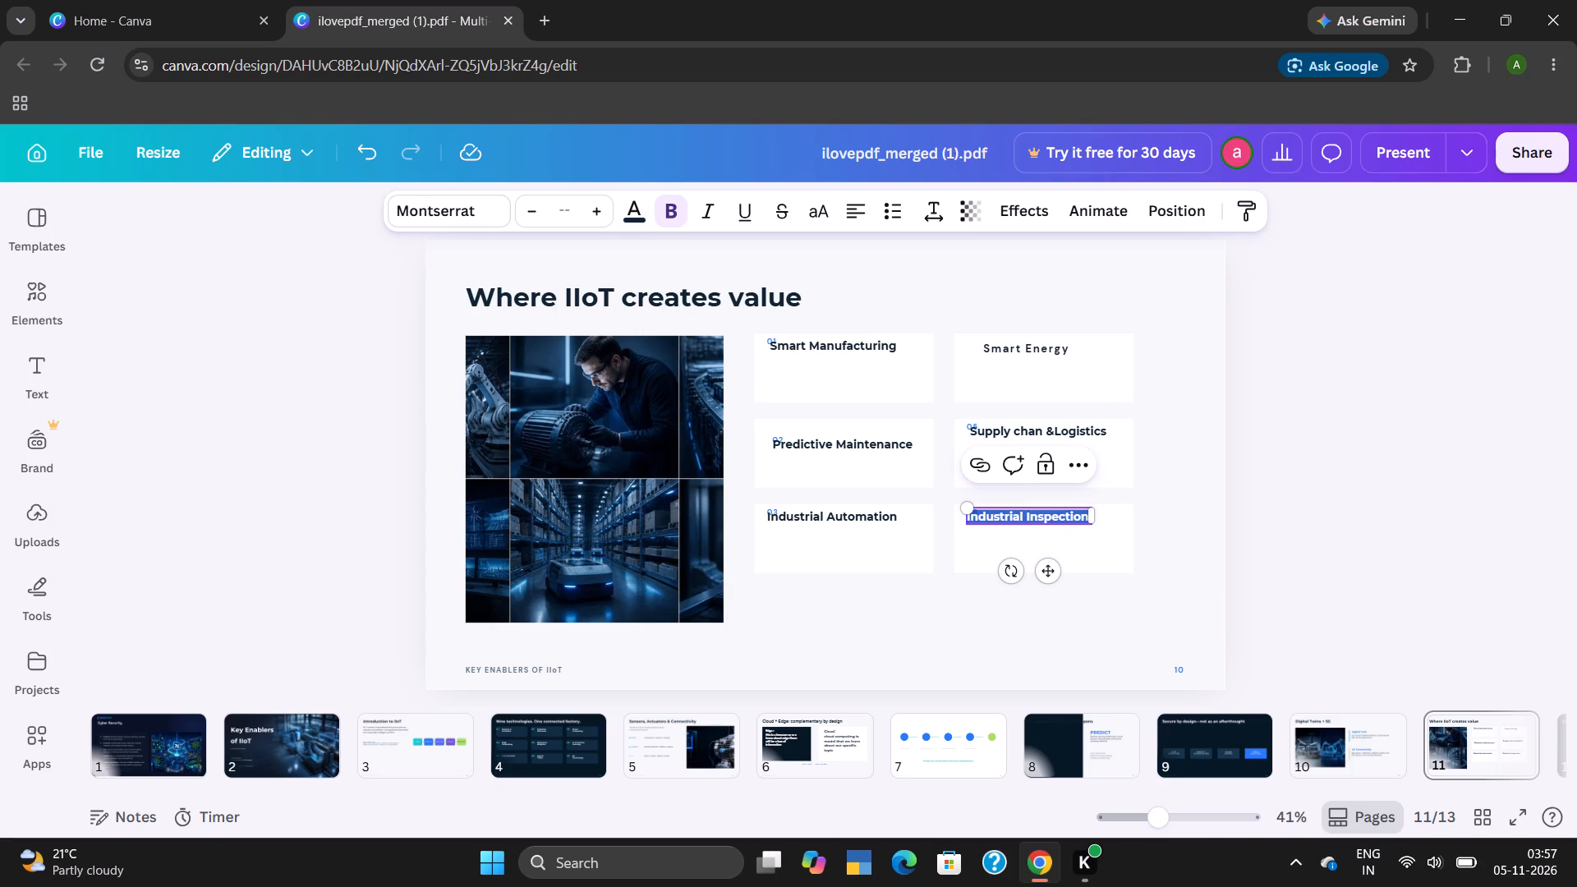
type("Industrial Inspection")
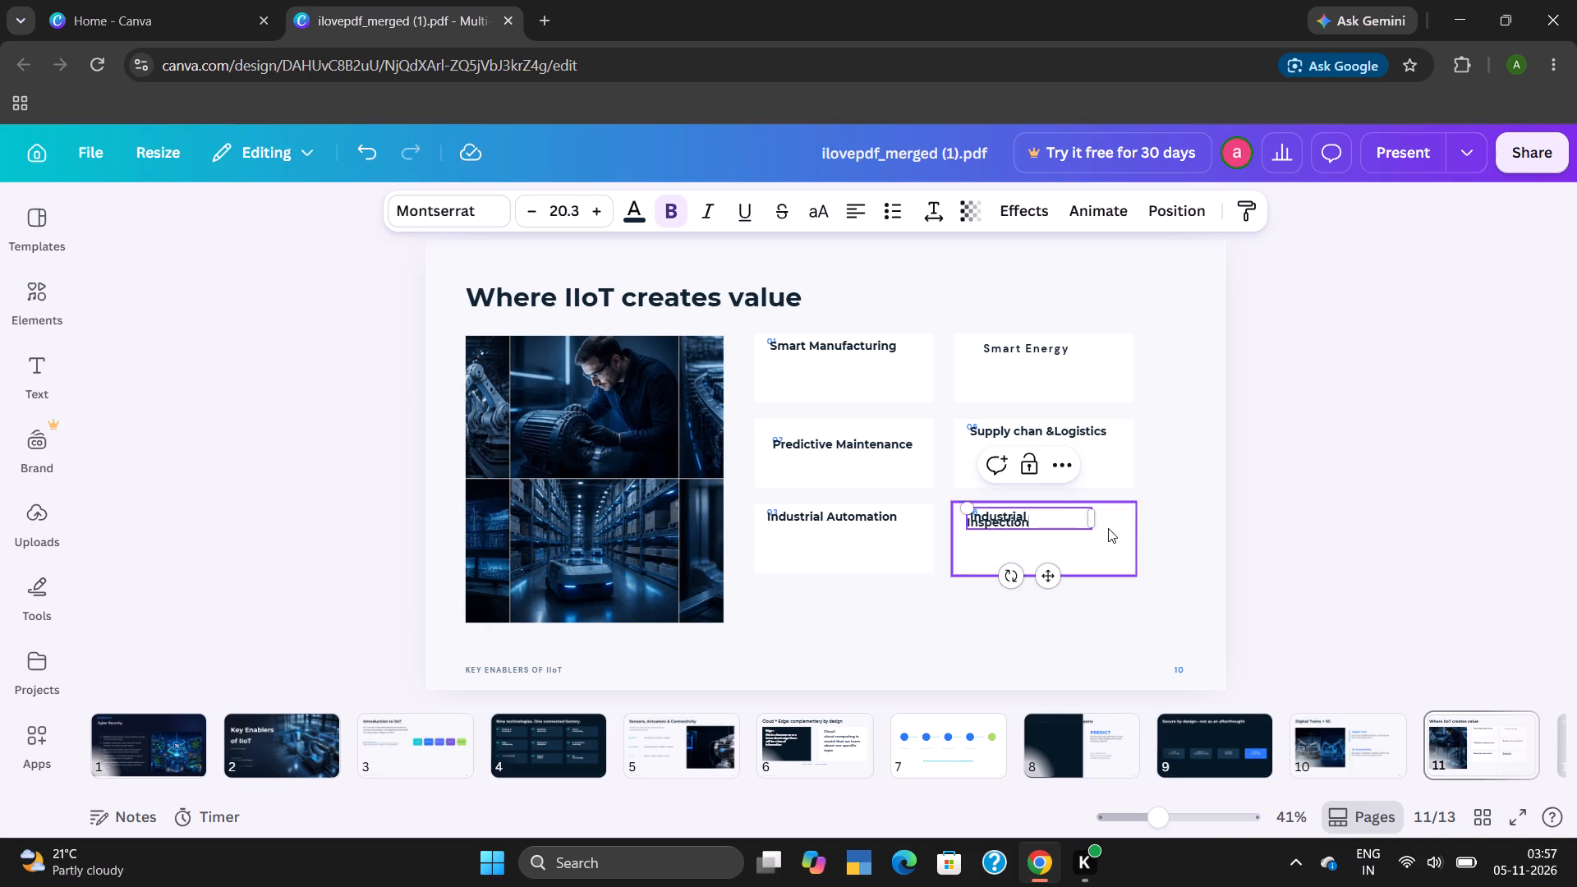
Widen the "Industrial Inspection" text box so the heading fits on one line.
left_click_drag(1102, 522, 1122, 522)
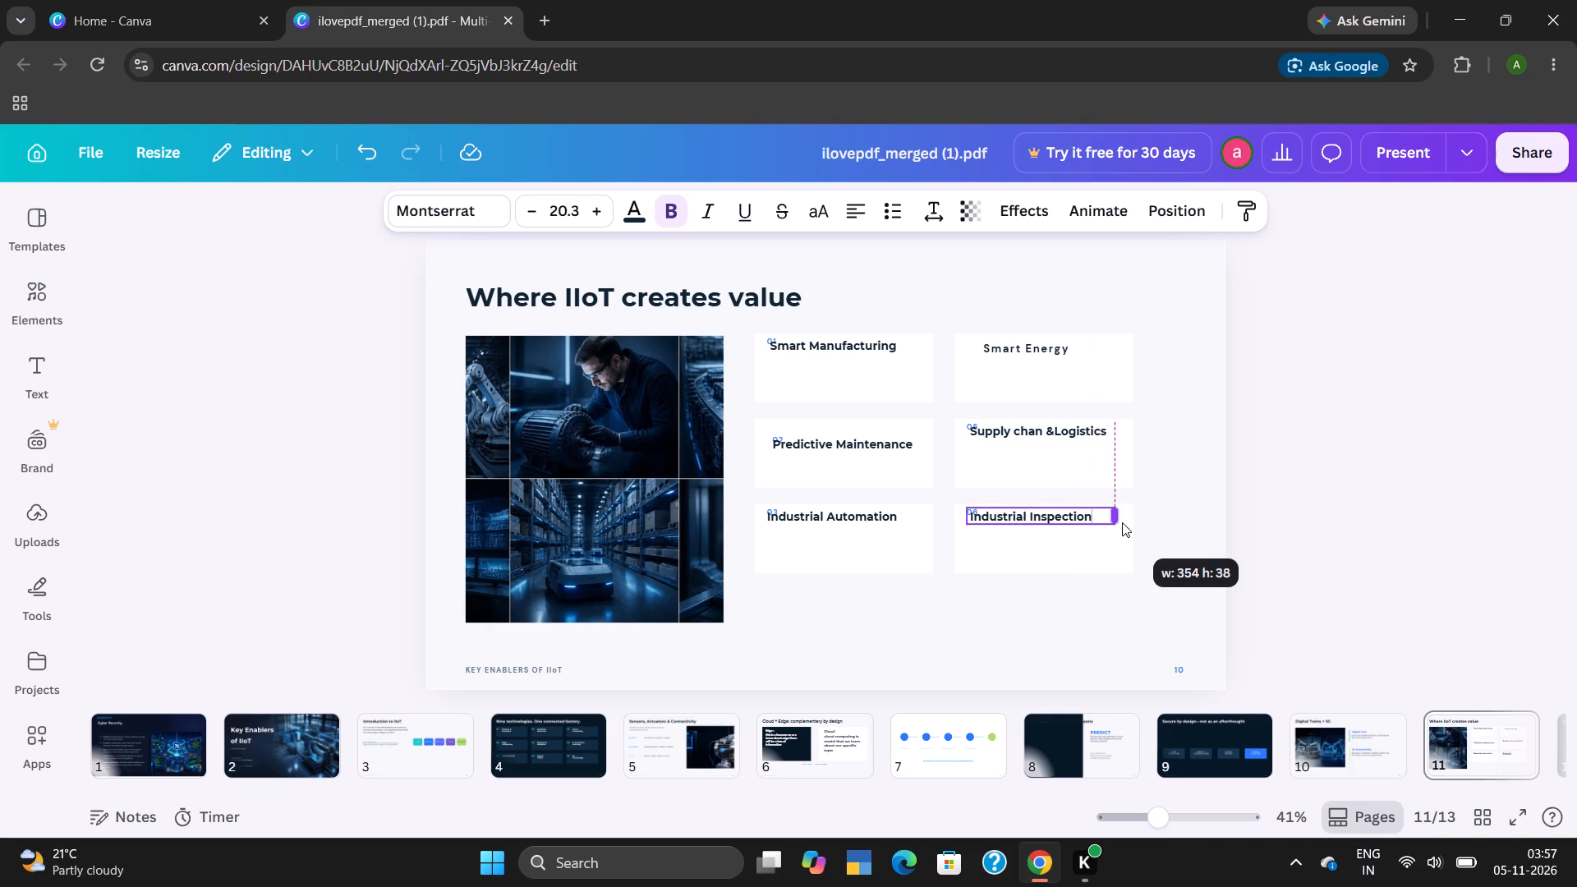
left_click_drag(1122, 522, 1129, 521)
double_click(1118, 546)
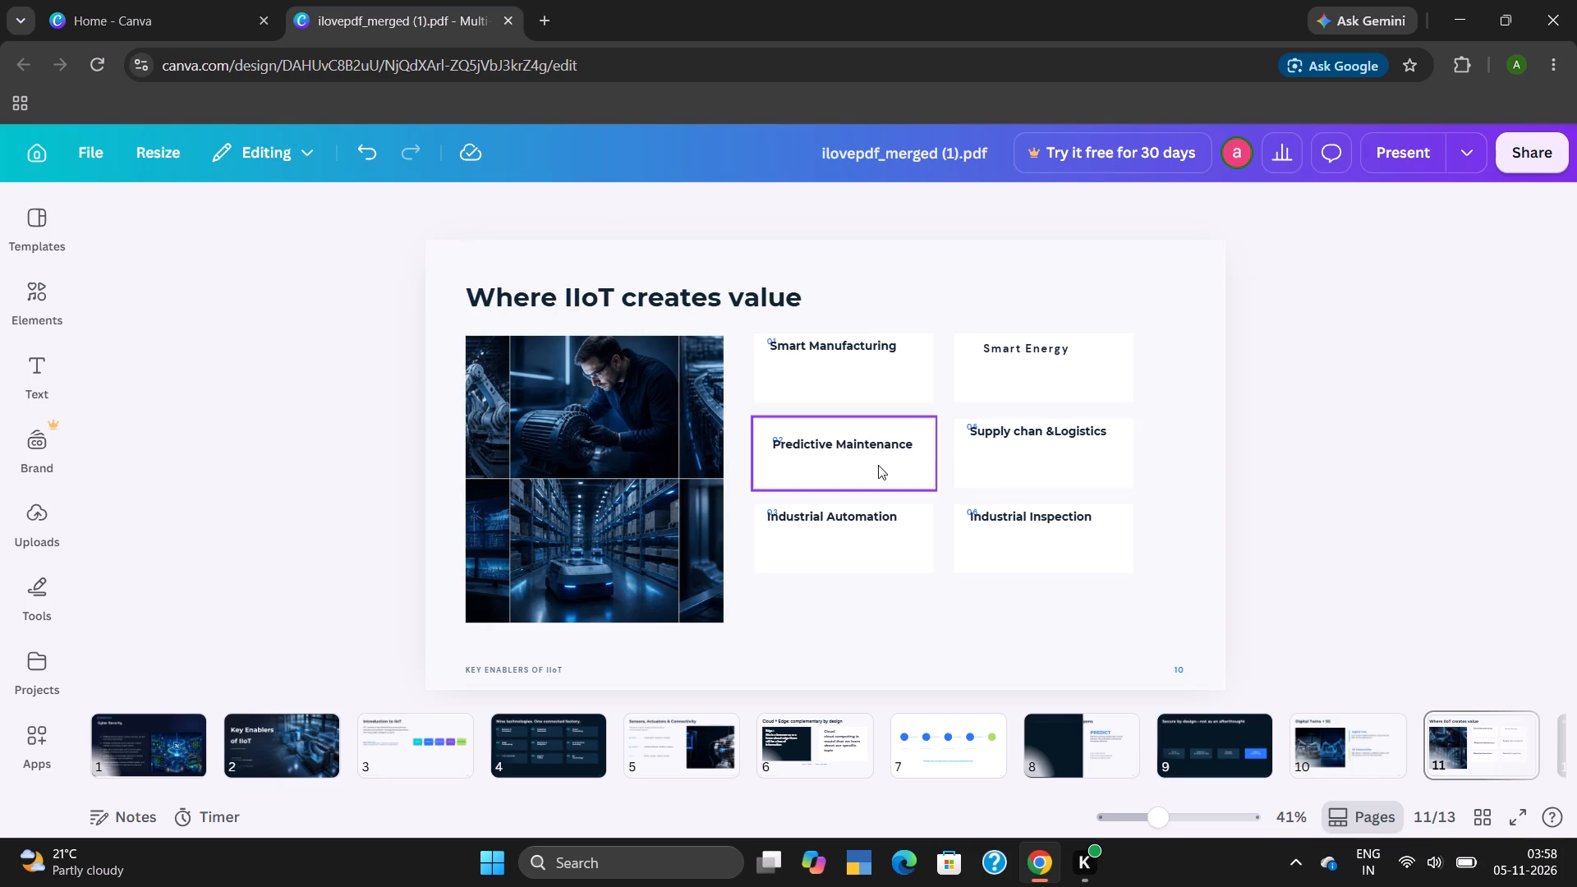
Retype the "Smart Energy" card heading as "Smart Energy" with a leading space, replacing the whole text.
left_click(1012, 342)
triple_click(1012, 342)
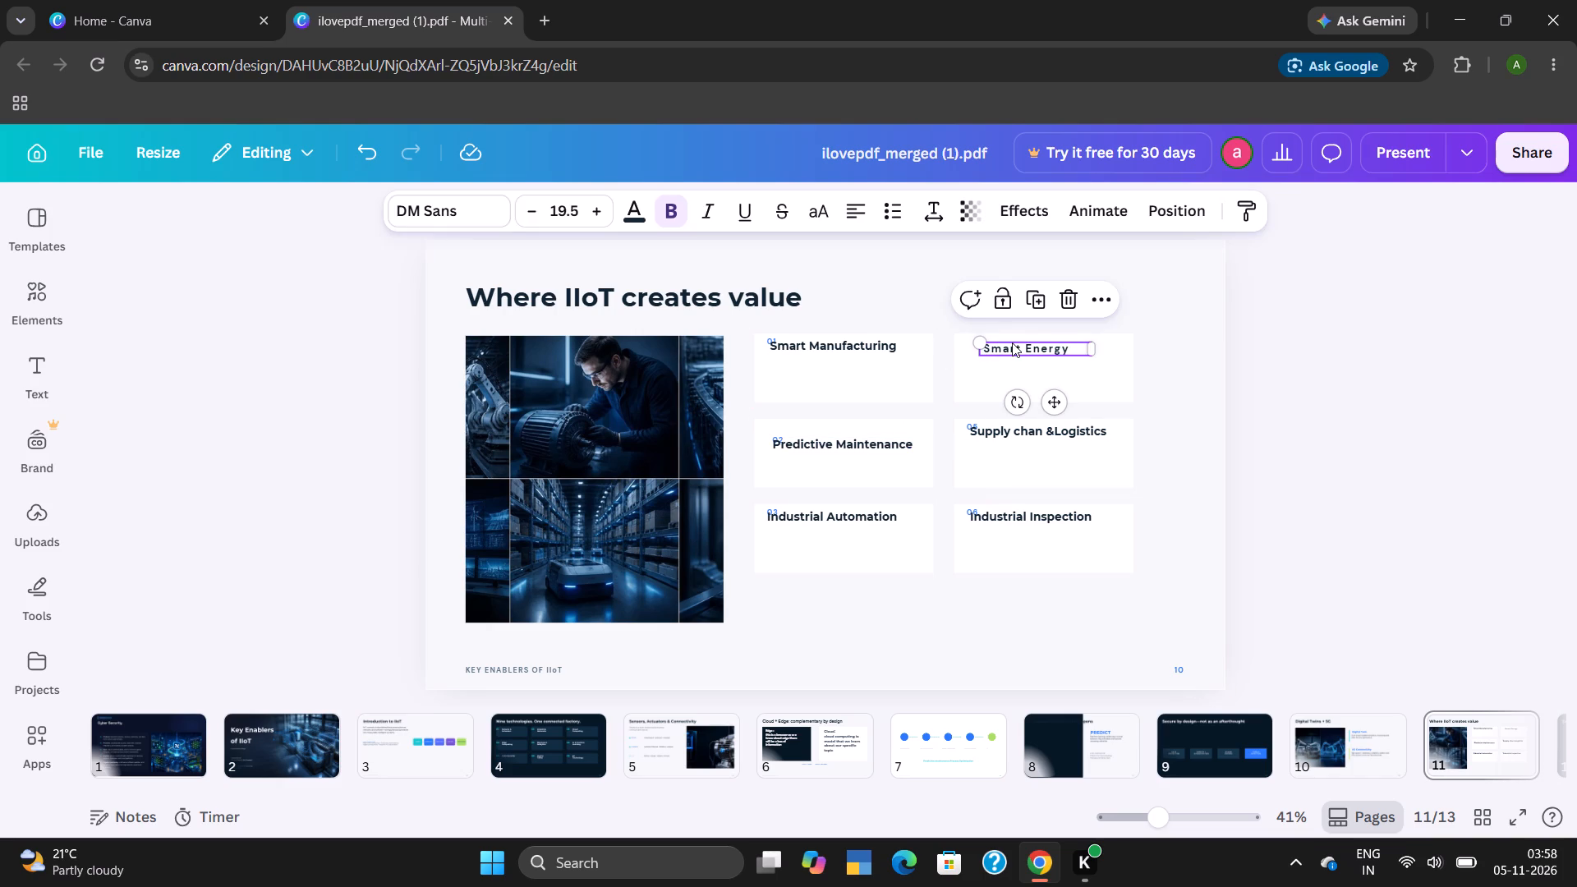
triple_click(1028, 344)
left_click(1028, 344)
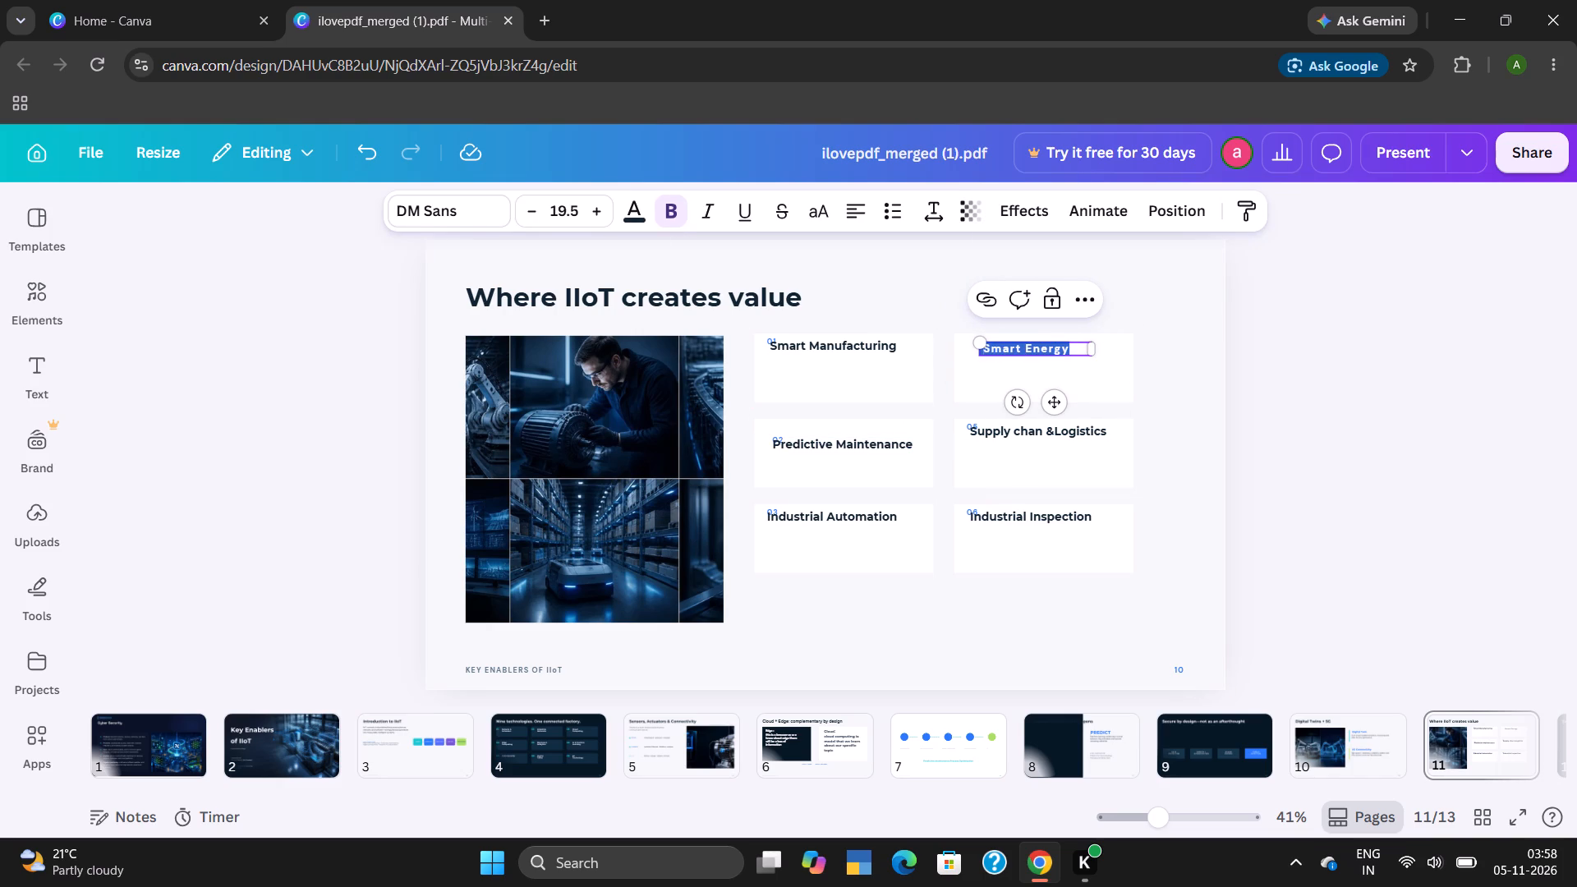
key("space")
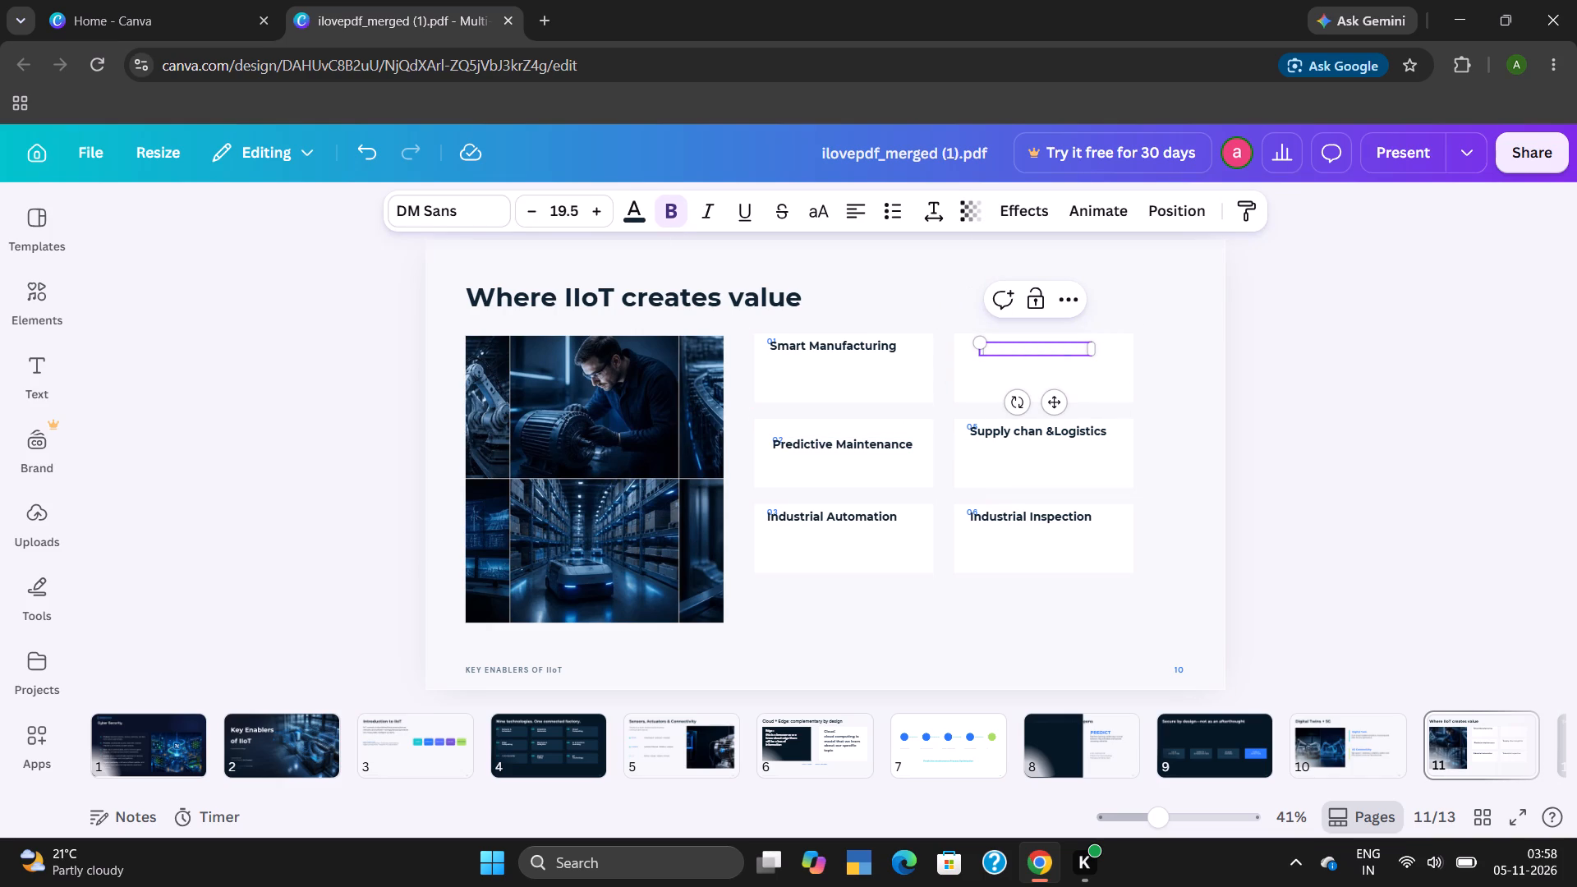
type("Smae")
key("BackSpace")
type("rt")
key("space")
type("Energy")
left_click(1124, 360)
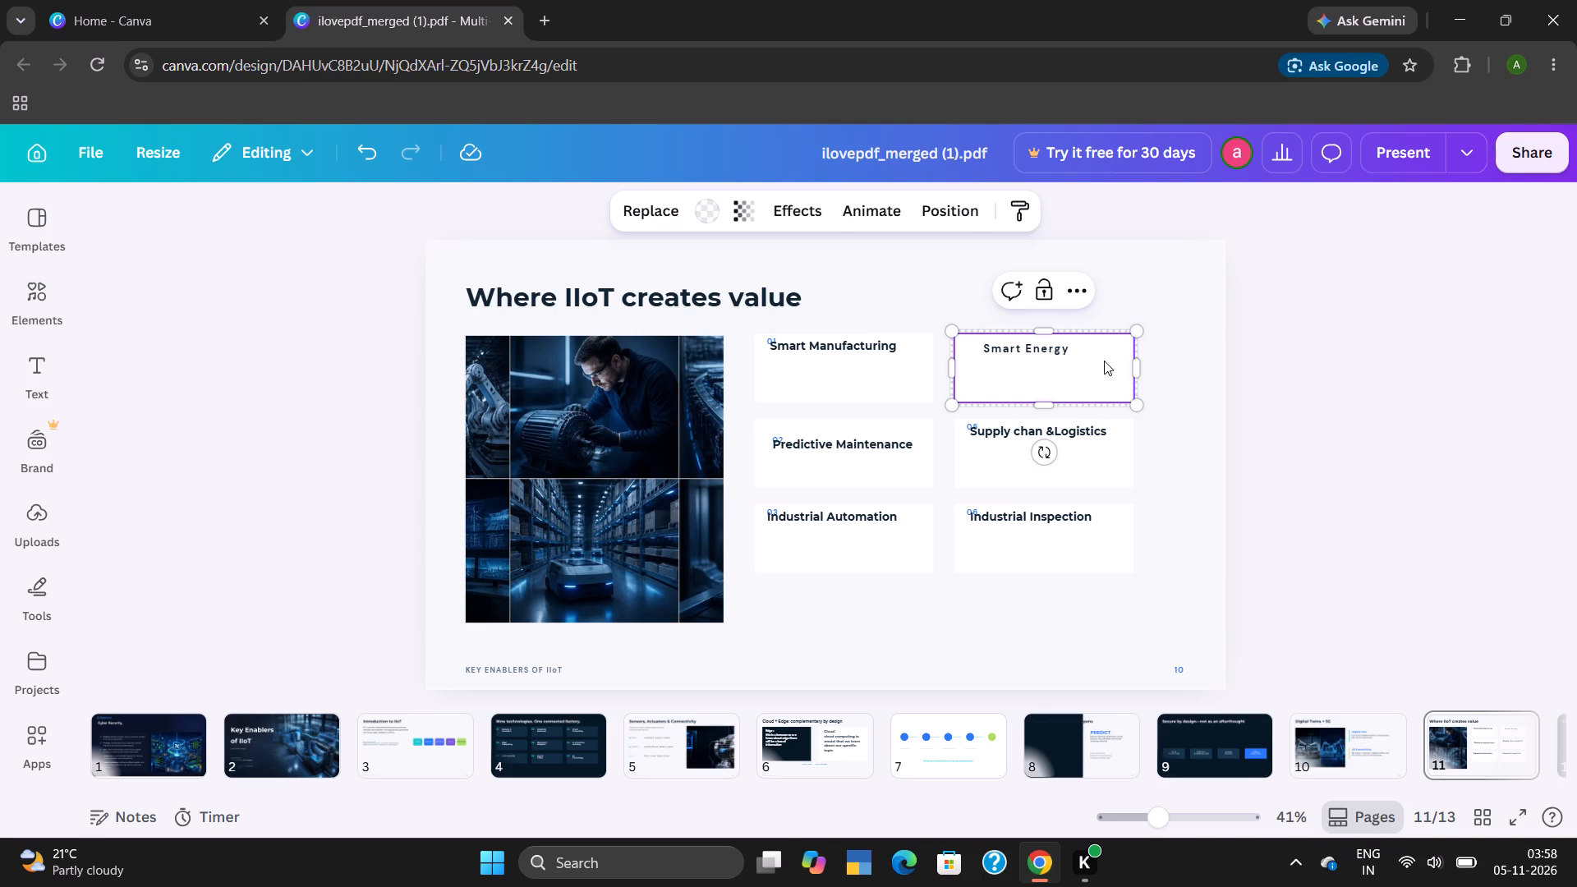